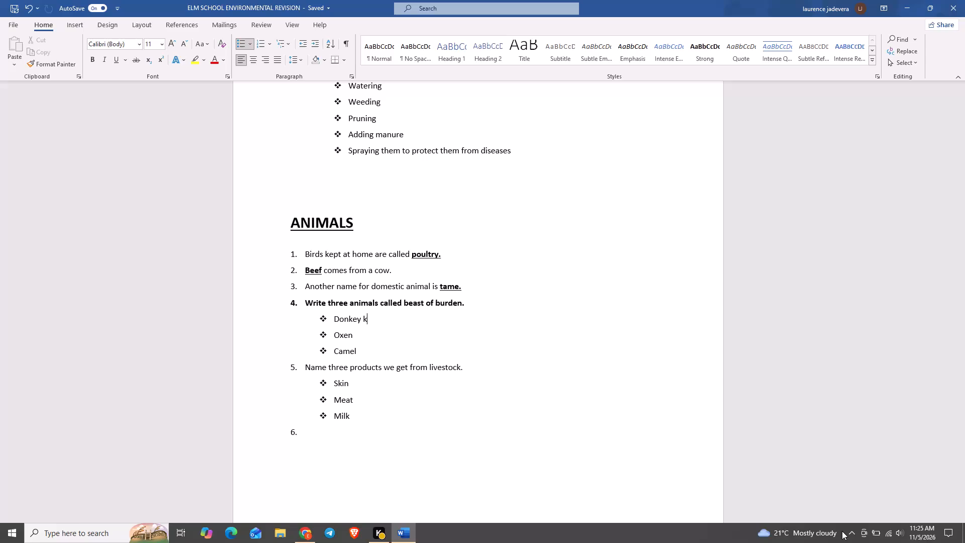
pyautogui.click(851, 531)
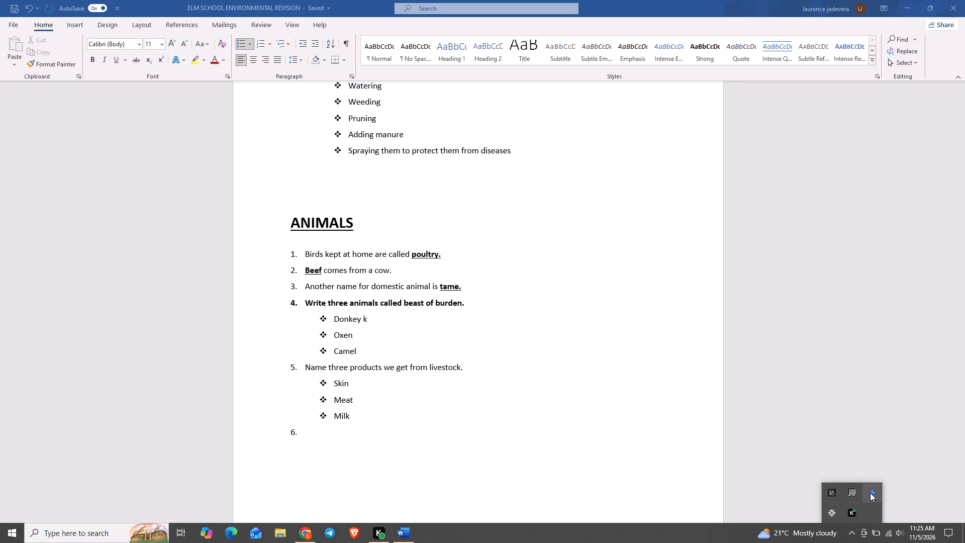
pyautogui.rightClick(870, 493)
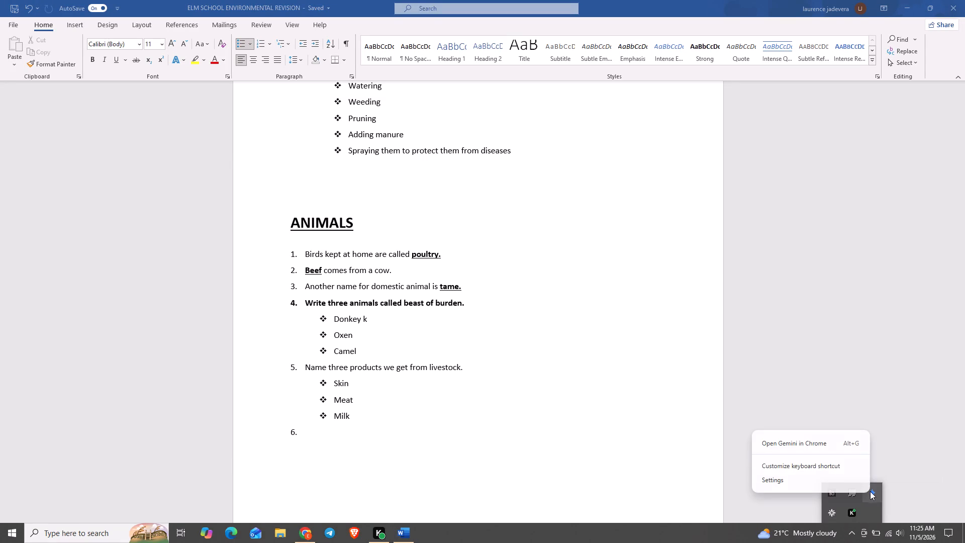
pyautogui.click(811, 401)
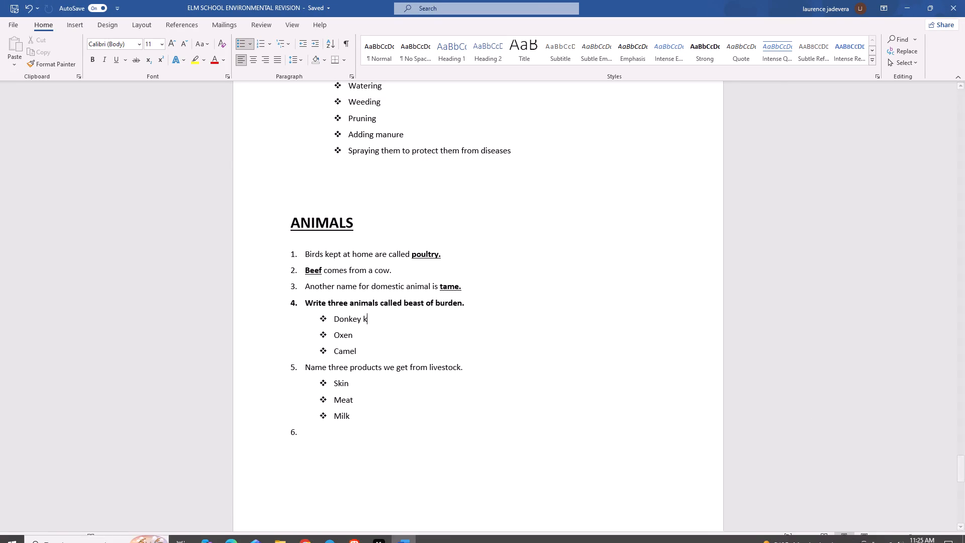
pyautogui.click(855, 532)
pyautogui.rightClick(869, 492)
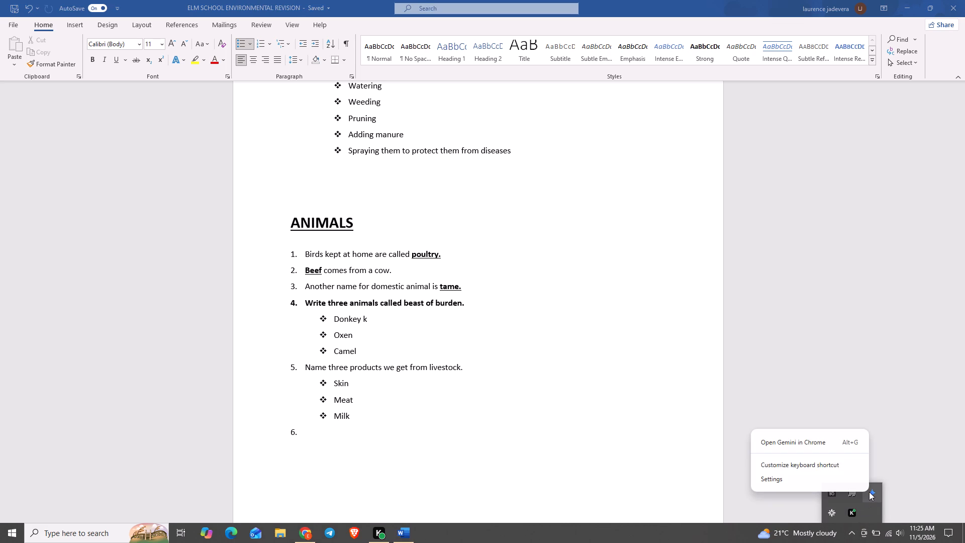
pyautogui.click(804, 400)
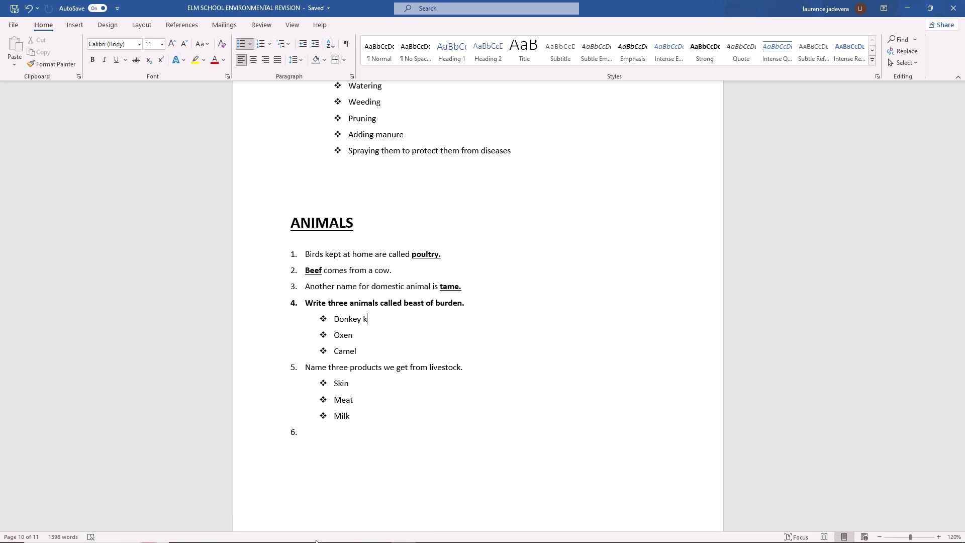
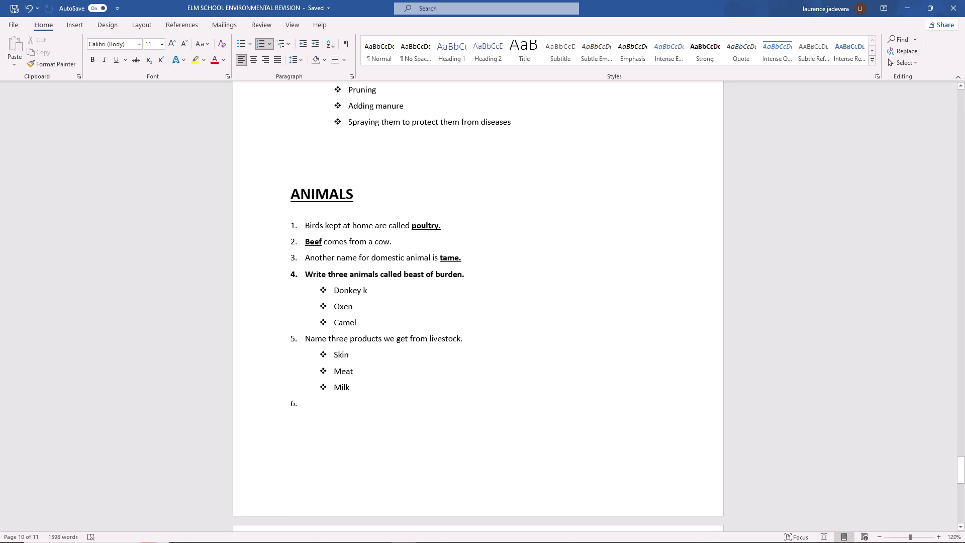
# Write item 6 of the Animals list as "A dog provides us with security.".
pyautogui.write('a')
pyautogui.press('space')
pyautogui.write('dog provides ud')
pyautogui.press('BackSpace')
pyautogui.write('s')
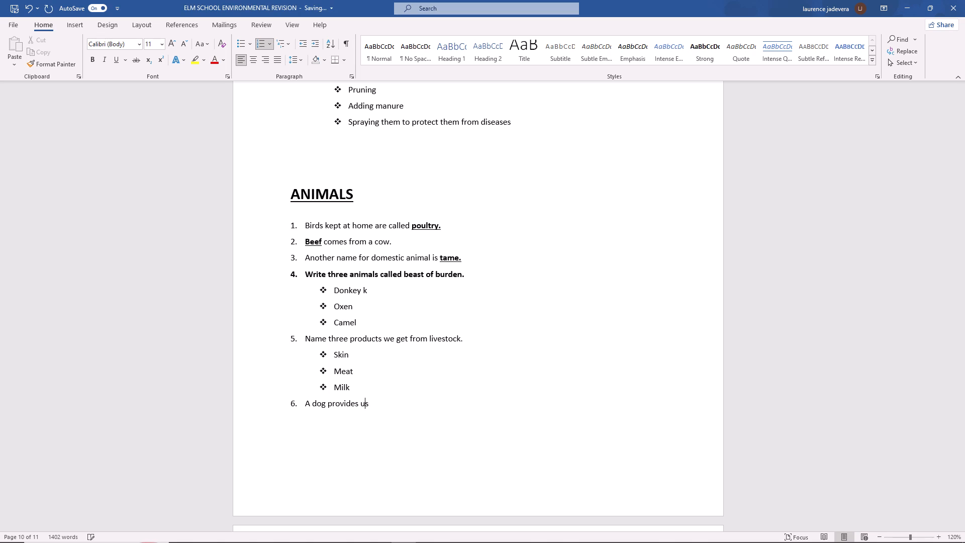
pyautogui.press('space')
pyautogui.write('with security')
pyautogui.press('.')
pyautogui.press('Return')
# Write item 7 of the Animals list as "Write 2 products we get from goats.".
pyautogui.write('write')
pyautogui.press('space')
pyautogui.write('2 pro')
pyautogui.write('ducts we d')
pyautogui.press('BackSpace')
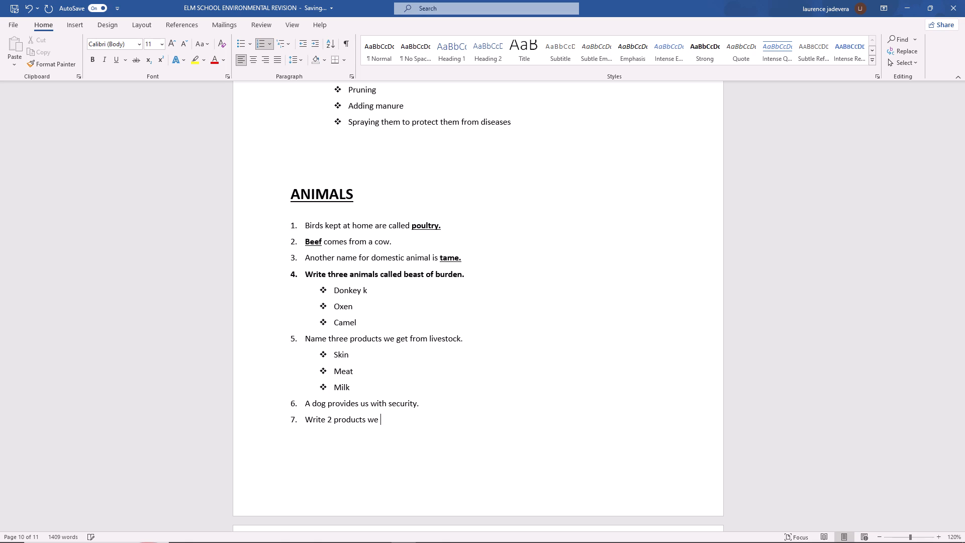
pyautogui.write('get fron')
pyautogui.press('BackSpace')
pyautogui.write('m goats')
pyautogui.press('.')
pyautogui.press('Return')
# Add the bulleted answers "Milk" and "Meat" beneath the goat products question.
pyautogui.press('BackSpace')
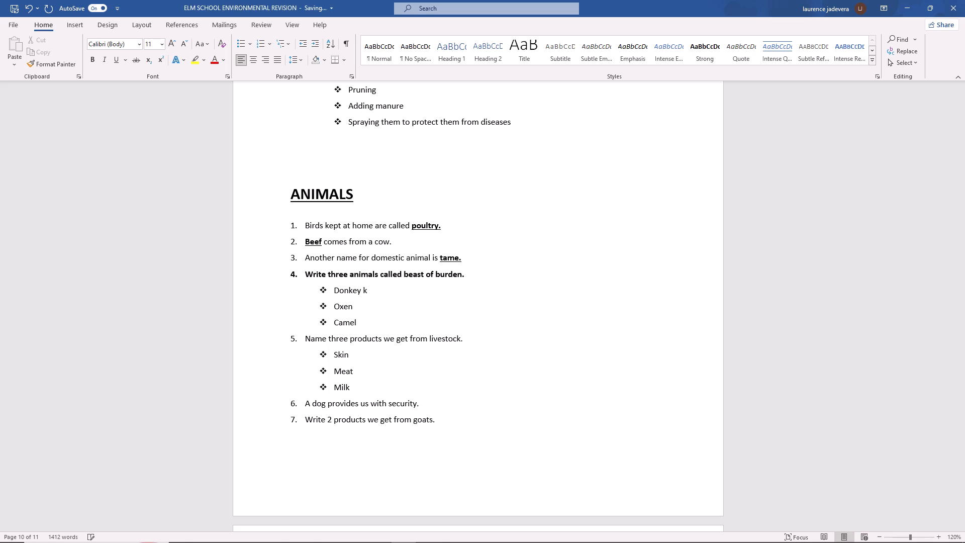
pyautogui.click(241, 40)
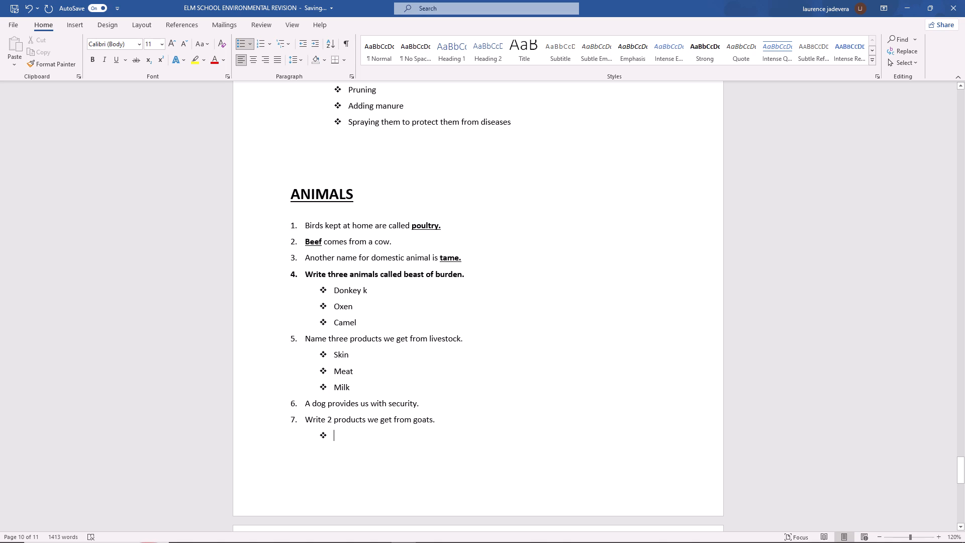
pyautogui.write('milk')
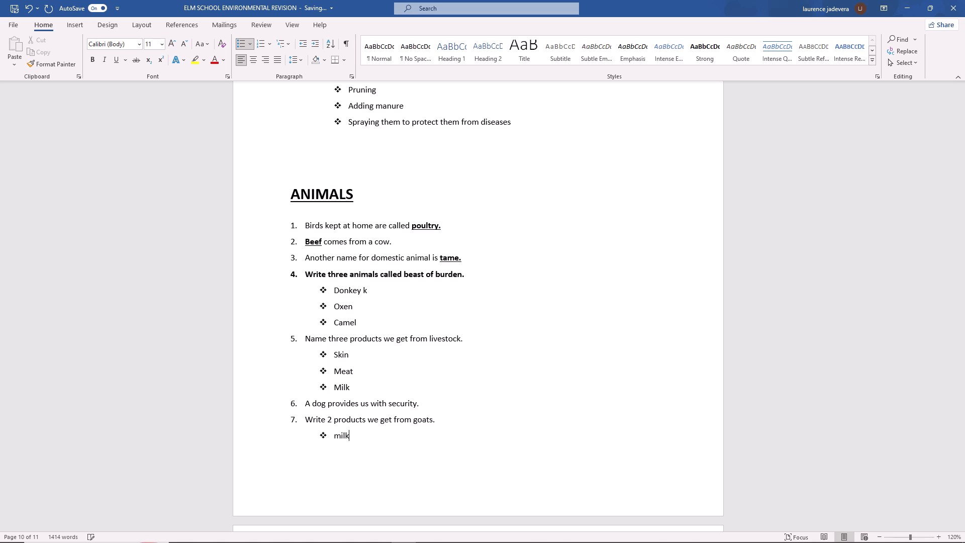
pyautogui.press('Return')
pyautogui.write('meat')
# End the bulleted answers and start numbered item 8 on a new line.
pyautogui.press('Return')
pyautogui.press('Return')
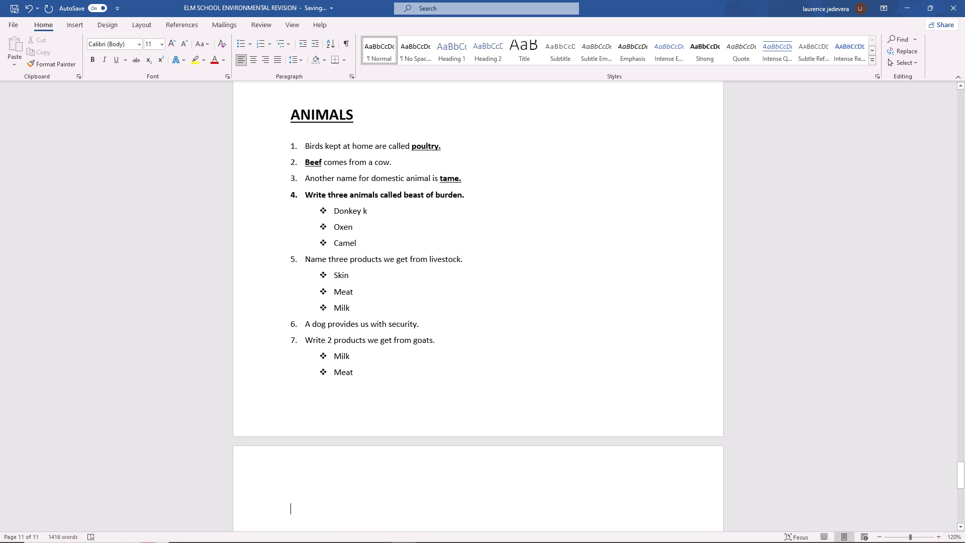
pyautogui.press('8')
pyautogui.press('.')
pyautogui.press('space')
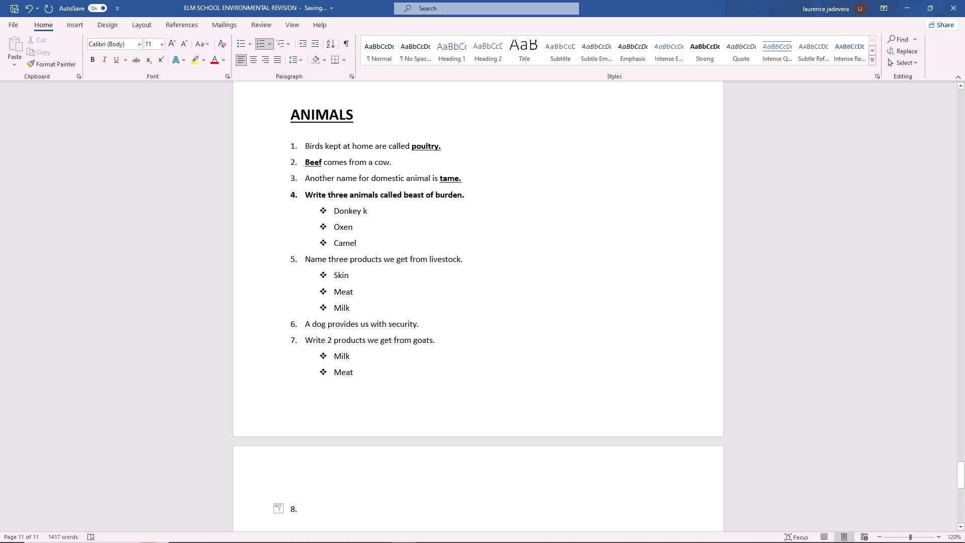
# Make the whole item 7 question about goat products bold.
pyautogui.scroll(-1, 315, 508)
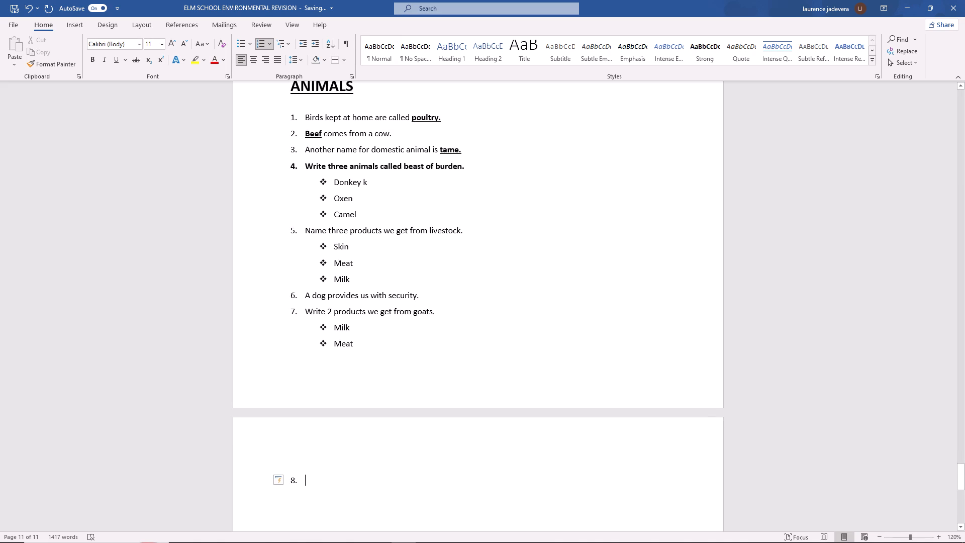
pyautogui.moveTo(450, 310); pyautogui.dragTo(286, 307)
pyautogui.click(292, 287)
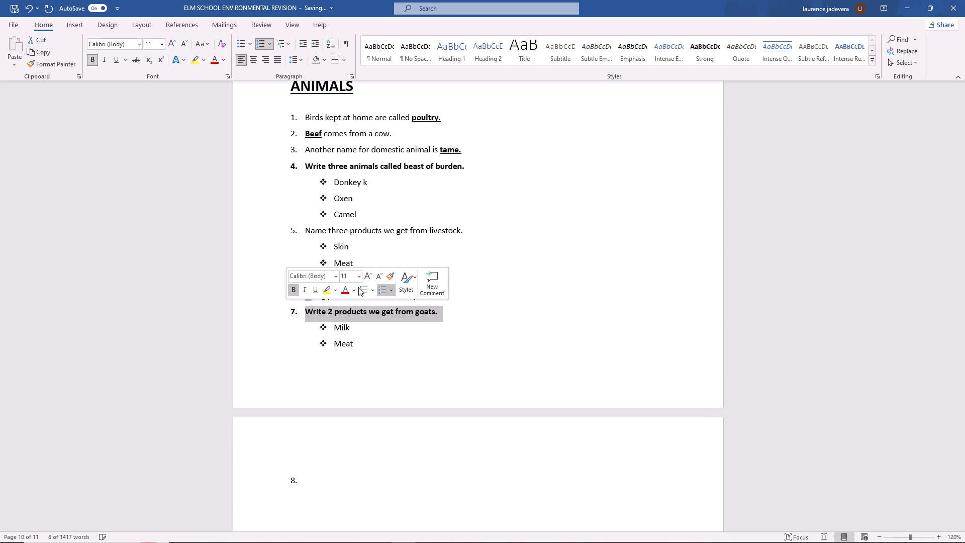
pyautogui.click(475, 276)
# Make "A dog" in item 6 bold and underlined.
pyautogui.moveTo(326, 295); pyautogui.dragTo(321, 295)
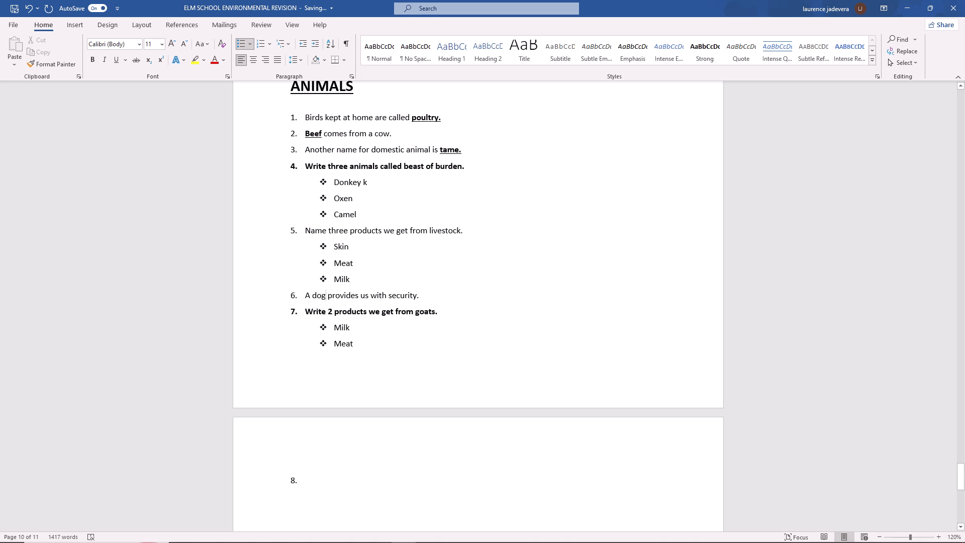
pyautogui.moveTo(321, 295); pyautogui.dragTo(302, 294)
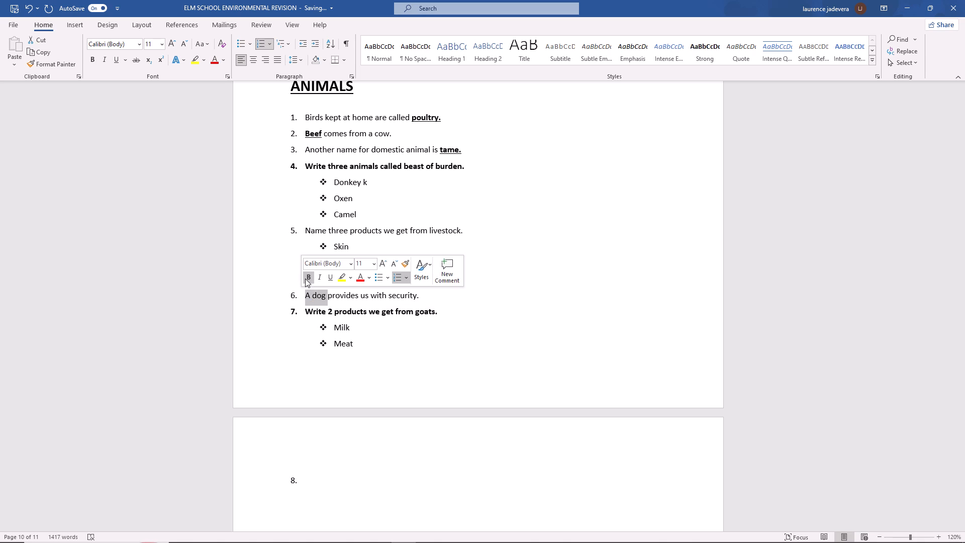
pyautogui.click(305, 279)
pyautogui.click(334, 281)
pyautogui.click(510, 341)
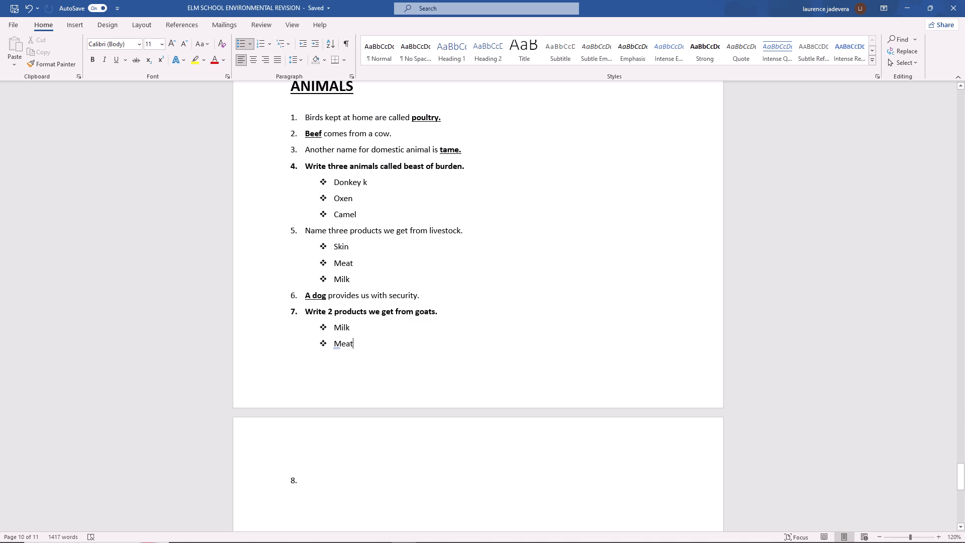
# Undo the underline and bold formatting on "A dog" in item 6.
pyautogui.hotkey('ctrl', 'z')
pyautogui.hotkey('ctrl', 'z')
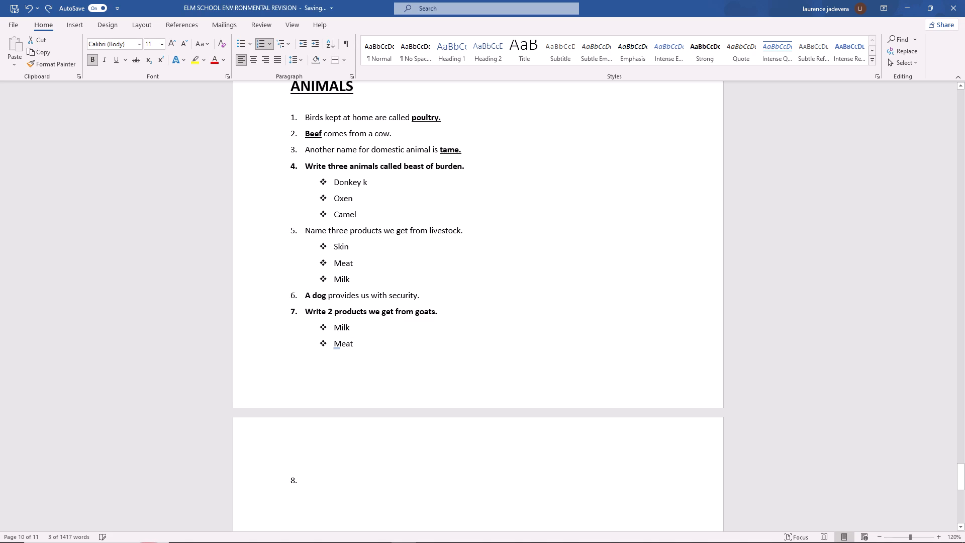
# Make the answer "security." in item 6 bold and underlined.
pyautogui.moveTo(423, 292); pyautogui.dragTo(391, 295)
pyautogui.click(400, 276)
pyautogui.click(416, 277)
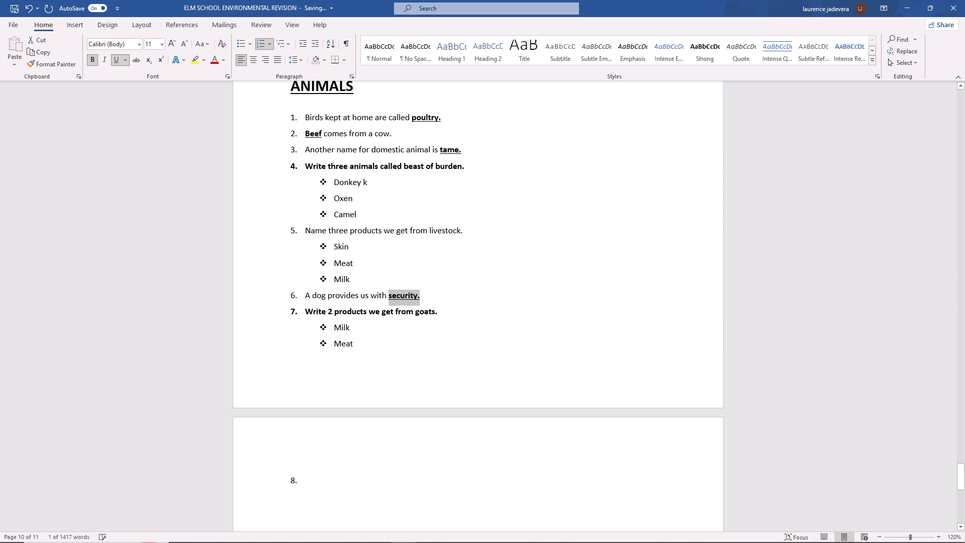
# Write item 8 as "Bees provide us with honey and wax.".
pyautogui.click(312, 485)
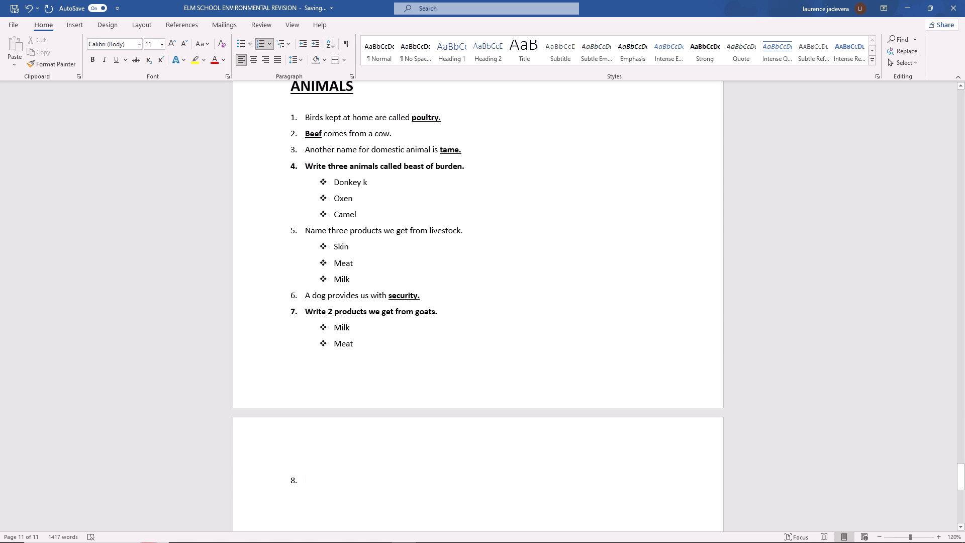
pyautogui.write('bees')
pyautogui.press('space')
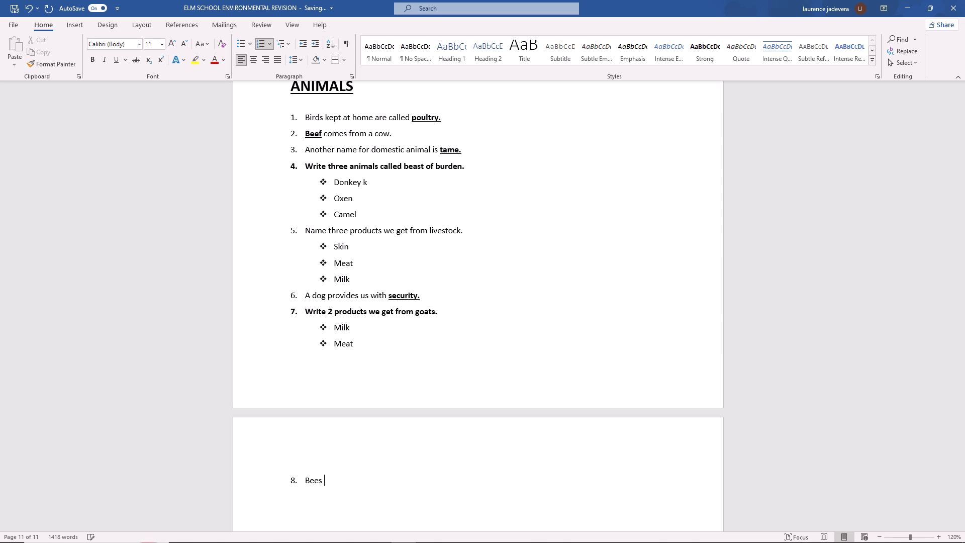
pyautogui.write('provide us')
pyautogui.press('space')
pyautogui.write('with')
pyautogui.press('space')
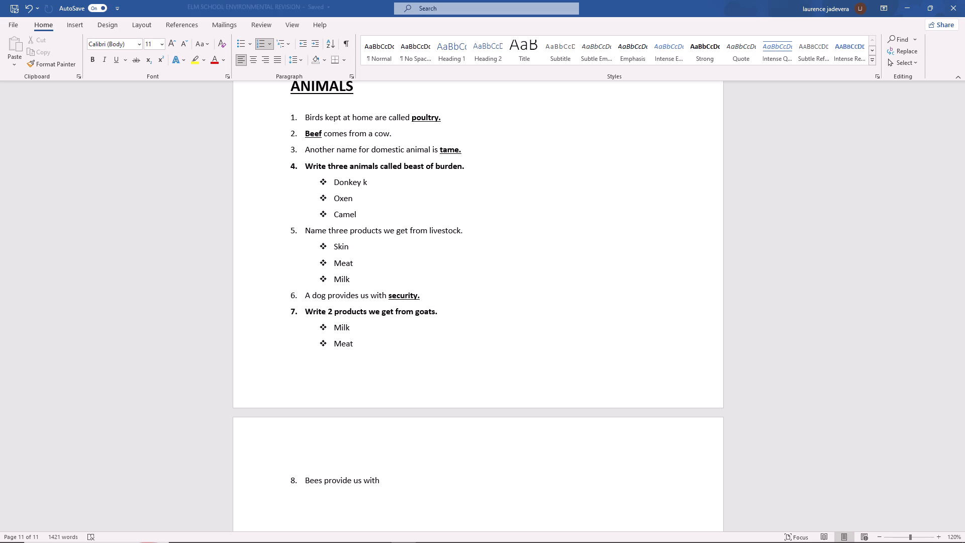
pyautogui.write('honey')
pyautogui.press('space')
pyautogui.write('and wax')
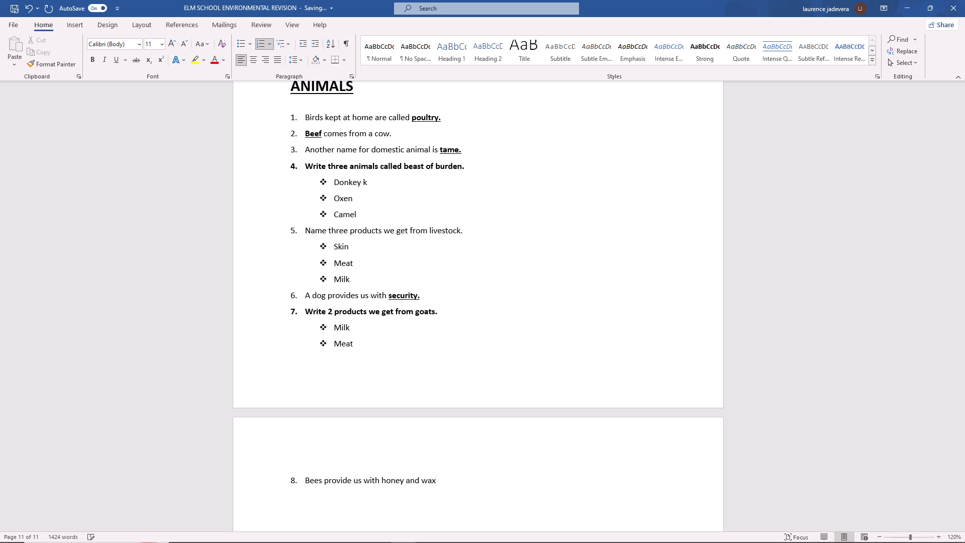
pyautogui.press('.')
pyautogui.press('Return')
# Write item 9 as "People who pay money to see wild animals are called tourists.".
pyautogui.write('people who pay money')
pyautogui.press('space')
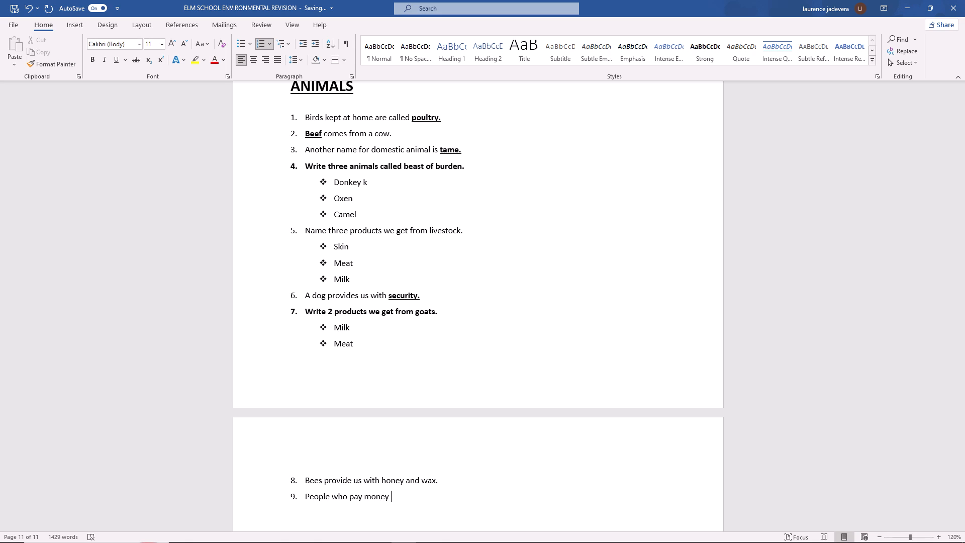
pyautogui.write('to see wild animals')
pyautogui.press('space')
pyautogui.write('are tour')
pyautogui.press('BackSpace')
pyautogui.press('BackSpace')
pyautogui.press('BackSpace')
pyautogui.press('BackSpace')
pyautogui.press('BackSpace')
pyautogui.press('BackSpace')
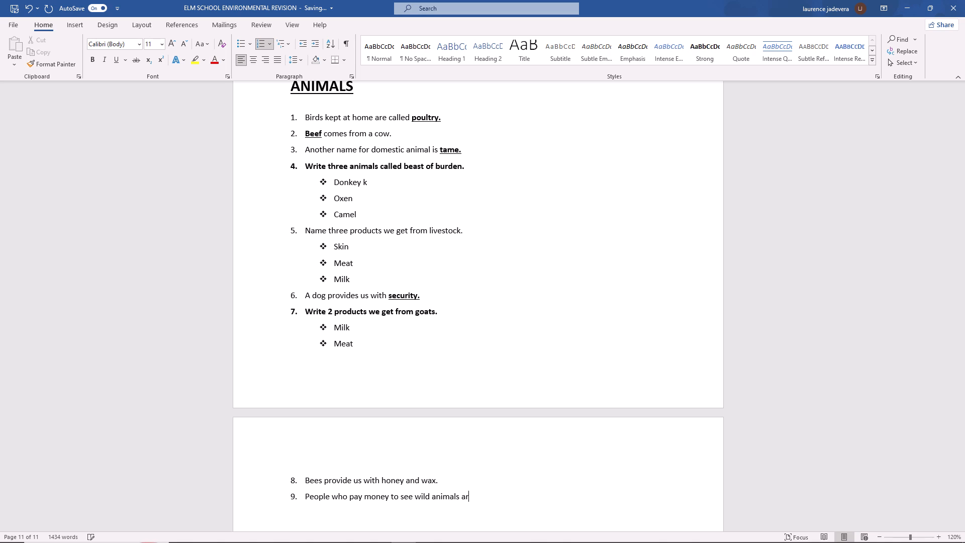
pyautogui.write('e called')
pyautogui.press('space')
pyautogui.write('toueists')
pyautogui.press('BackSpace')
pyautogui.press('BackSpace')
pyautogui.press('BackSpace')
pyautogui.press('BackSpace')
pyautogui.press('BackSpace')
pyautogui.write('rists')
pyautogui.press('.')
pyautogui.press('Return')
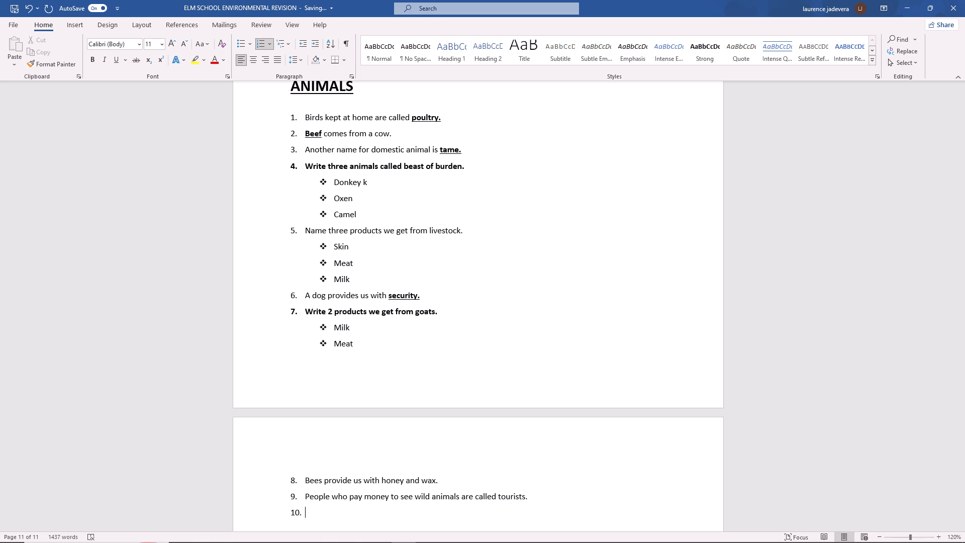
# Write item 10 as "Poaching is illegal transportation and killing of wildlife.".
pyautogui.write('poachin')
pyautogui.write('g')
pyautogui.press('space')
pyautogui.write('is illegal')
pyautogui.press('space')
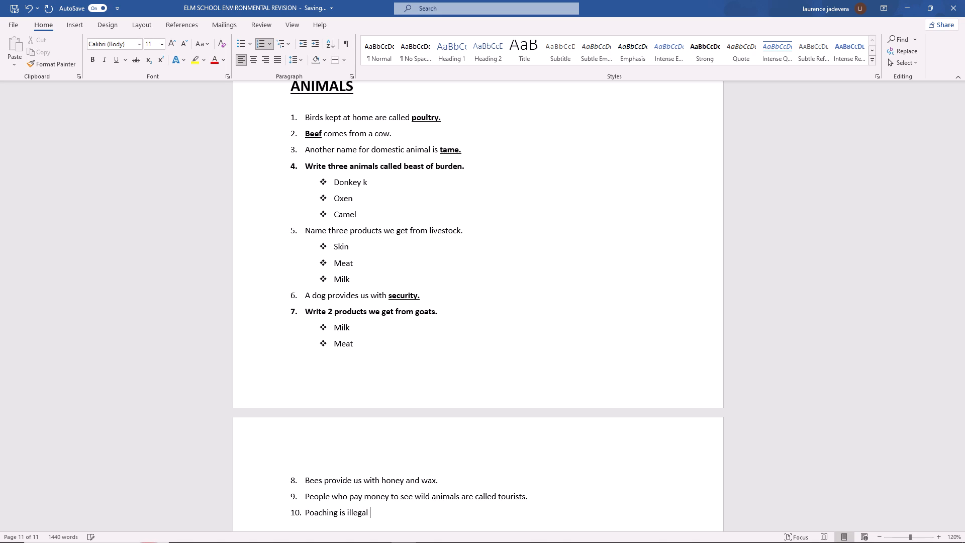
pyautogui.write('transportation')
pyautogui.press('space')
pyautogui.write('and kill')
pyautogui.write('ing')
pyautogui.press('space')
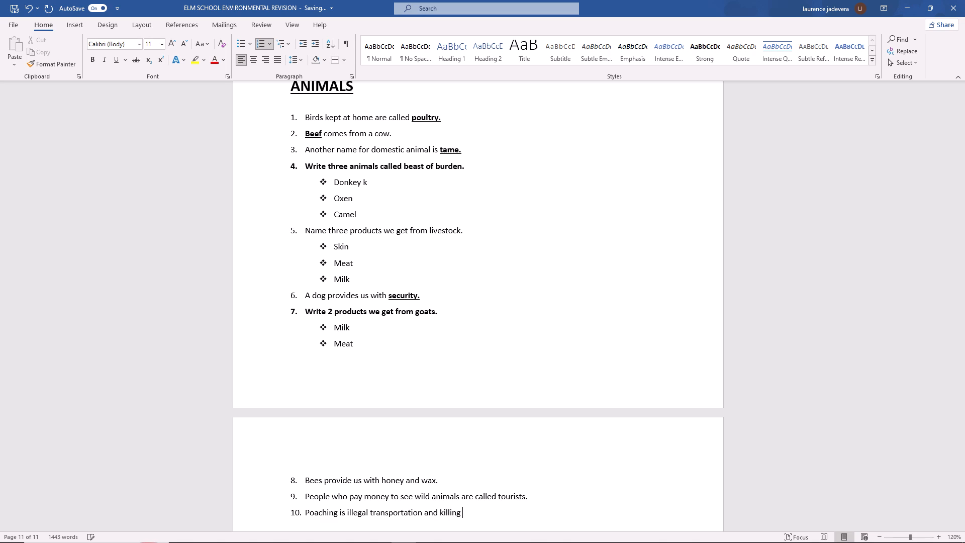
pyautogui.write('of wildlife')
pyautogui.press('.')
pyautogui.press('Return')
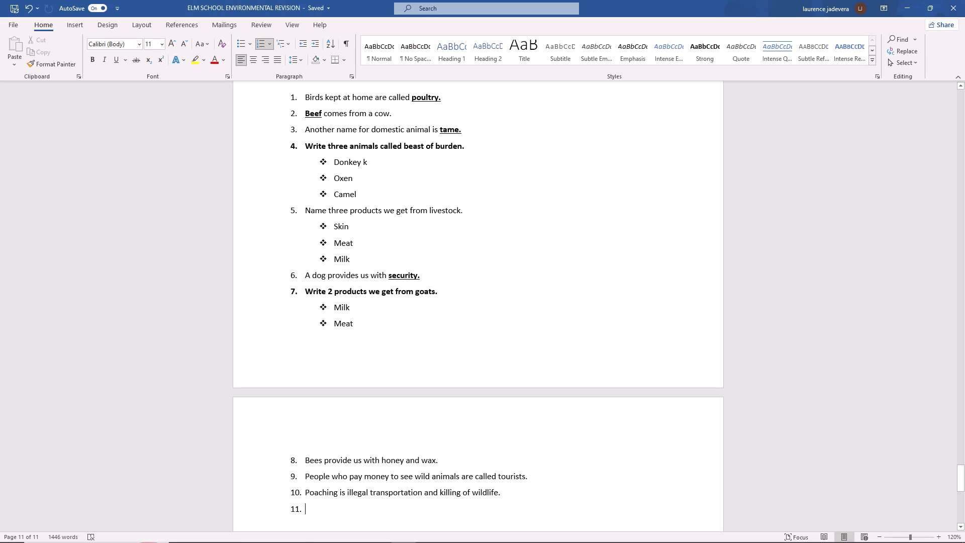
# Write item 11 as "Name three harmful insects." and leave an unnumbered line beneath it.
pyautogui.write('name three')
pyautogui.press('space')
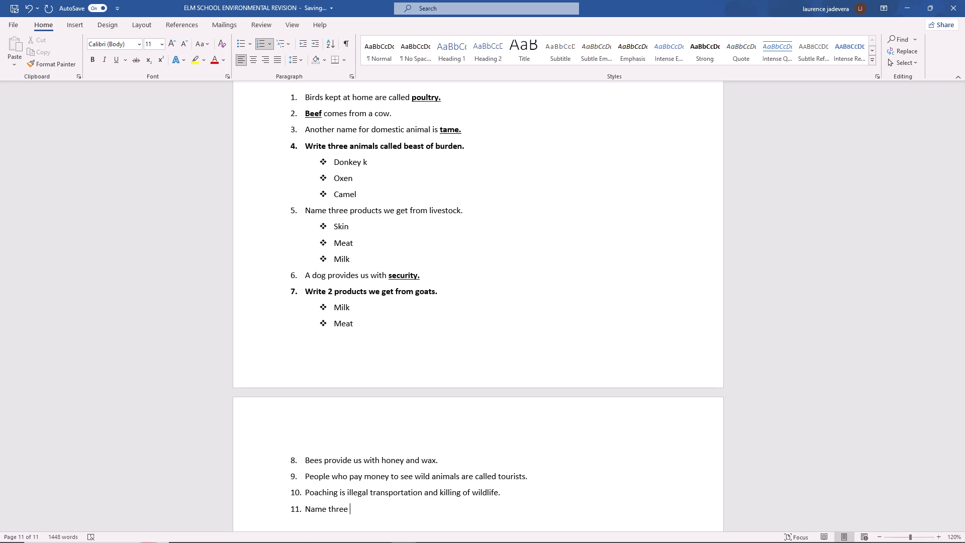
pyautogui.write('harm')
pyautogui.write('ful insects')
pyautogui.press('.')
pyautogui.press('Return')
pyautogui.press('BackSpace')
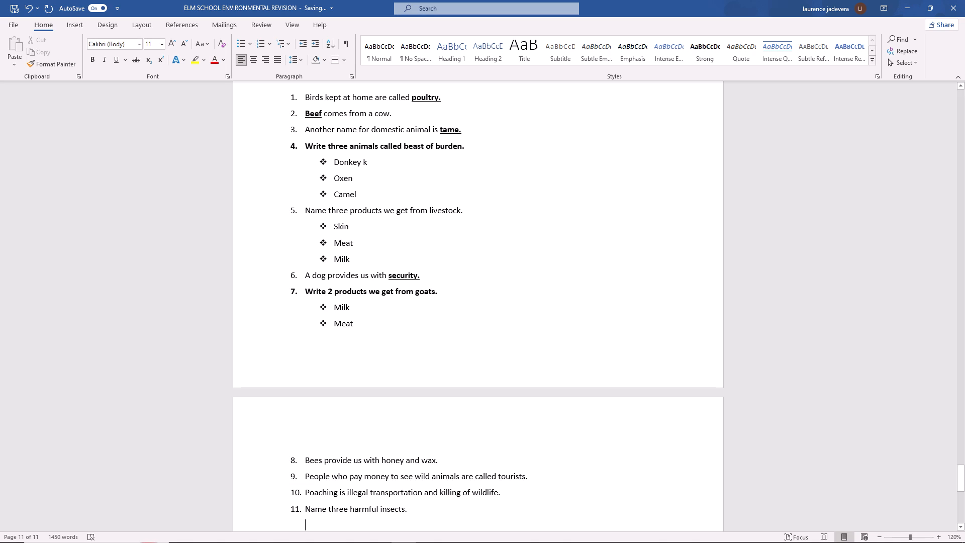
# Make the answers "honey" and "wax." in item 8 bold and underlined.
pyautogui.scroll(-2, 317, 446)
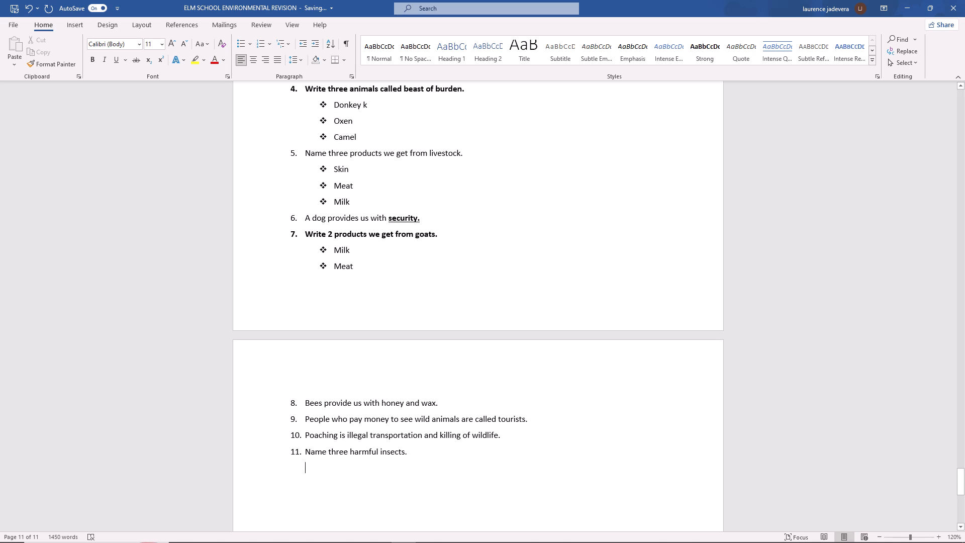
pyautogui.moveTo(403, 403); pyautogui.dragTo(381, 401)
pyautogui.moveTo(381, 401); pyautogui.dragTo(381, 401)
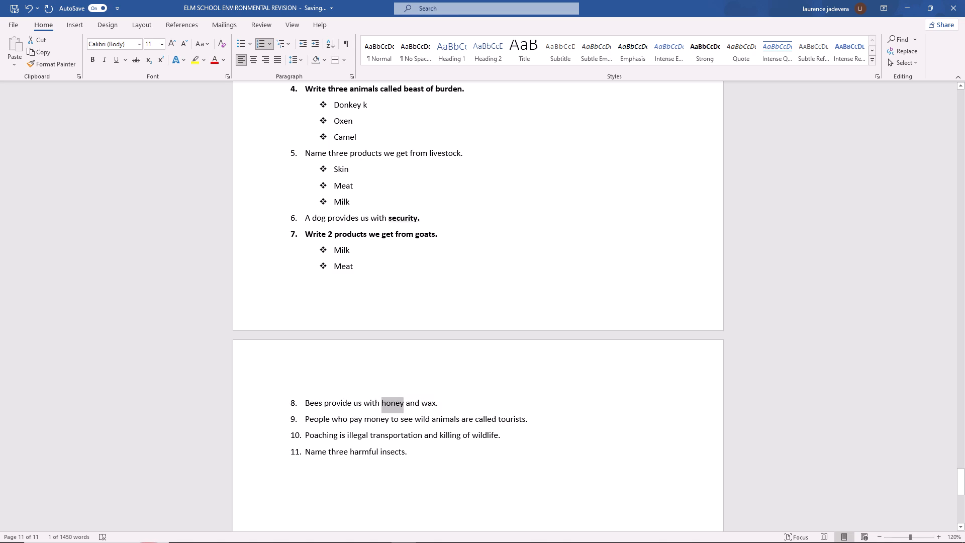
pyautogui.keyDown('ctrl'); pyautogui.moveTo(437, 404); pyautogui.dragTo(424, 403); pyautogui.keyUp('ctrl')
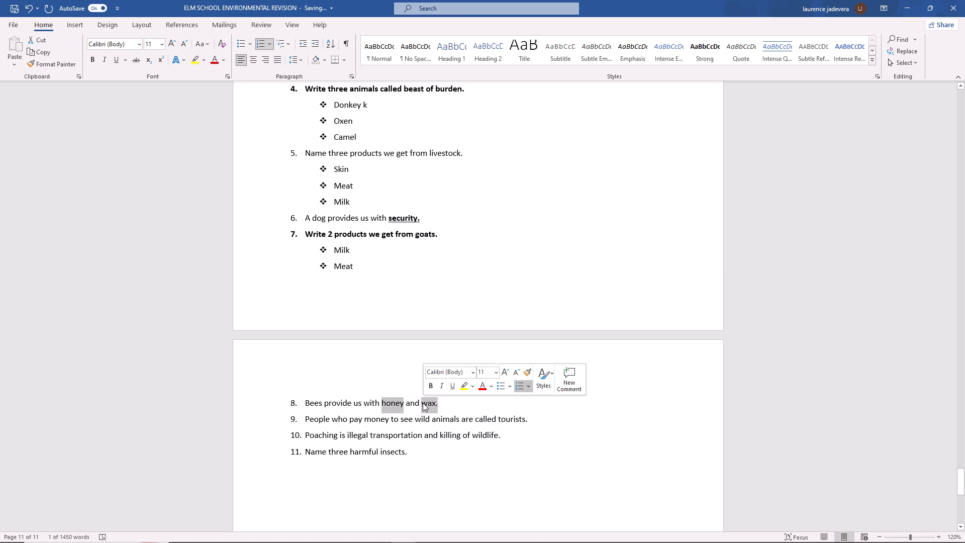
pyautogui.click(429, 385)
pyautogui.click(450, 382)
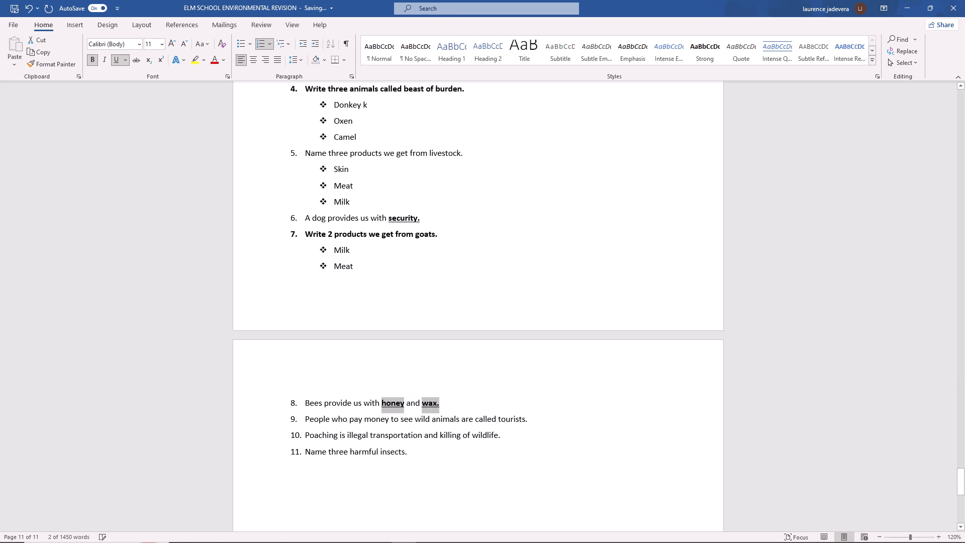
# Make the answers "tourists." in item 9 and "Poaching" in item 10 bold and underlined.
pyautogui.moveTo(530, 421); pyautogui.dragTo(500, 423)
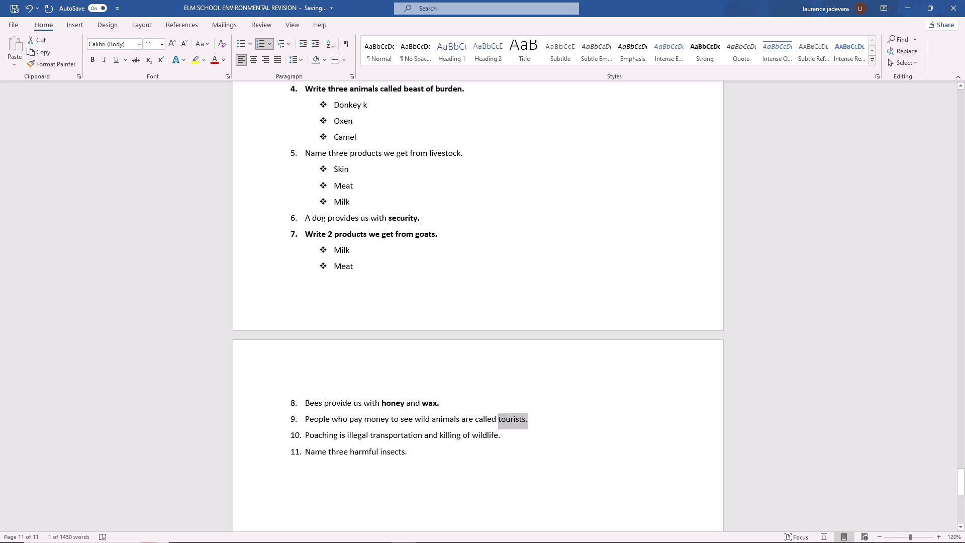
pyautogui.keyDown('ctrl'); pyautogui.moveTo(337, 436); pyautogui.dragTo(304, 437); pyautogui.keyUp('ctrl')
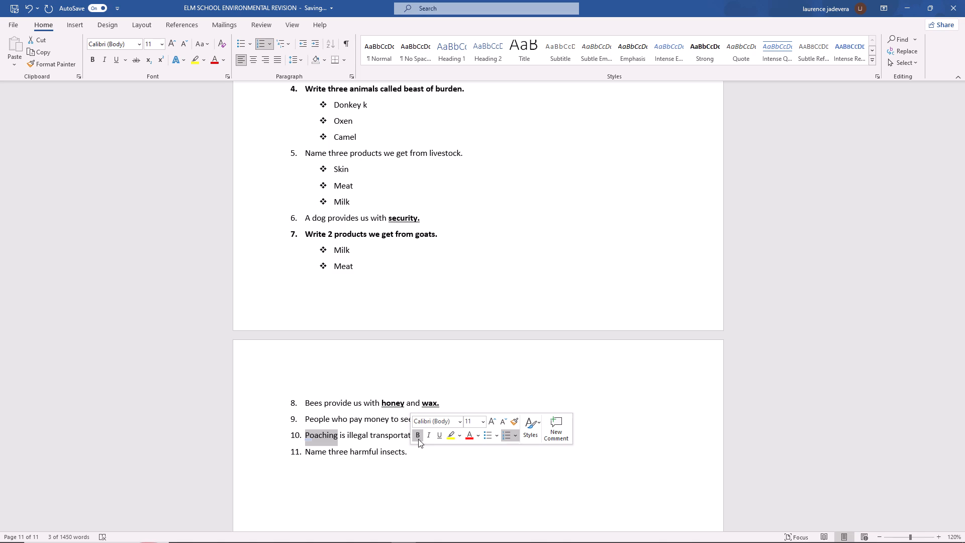
pyautogui.click(418, 438)
pyautogui.click(438, 437)
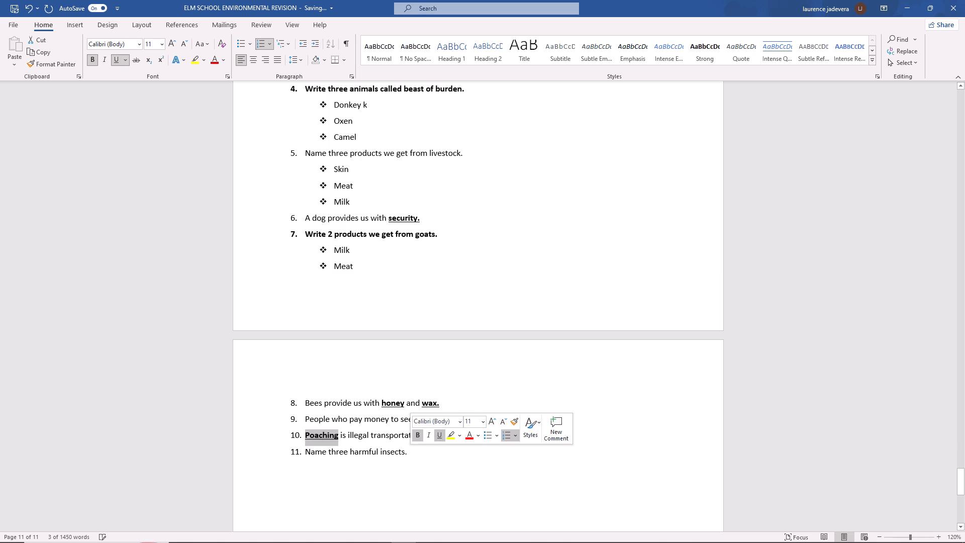
# Make the item 11 question "Name three harmful insects." bold.
pyautogui.moveTo(416, 451); pyautogui.dragTo(276, 455)
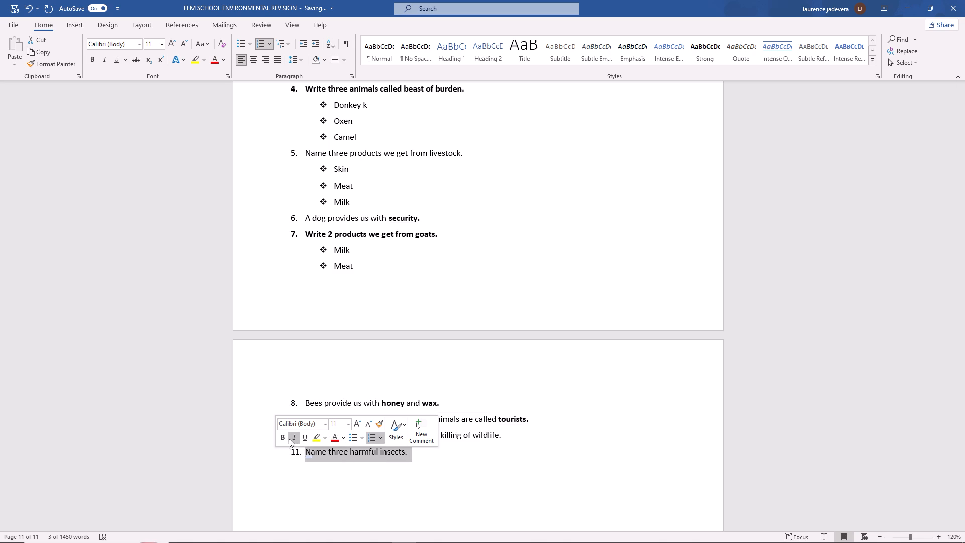
pyautogui.click(285, 439)
# Add a round-bulleted answer list under item 11 with Spider, Mosquito and Wasp, and end the list.
pyautogui.click(413, 468)
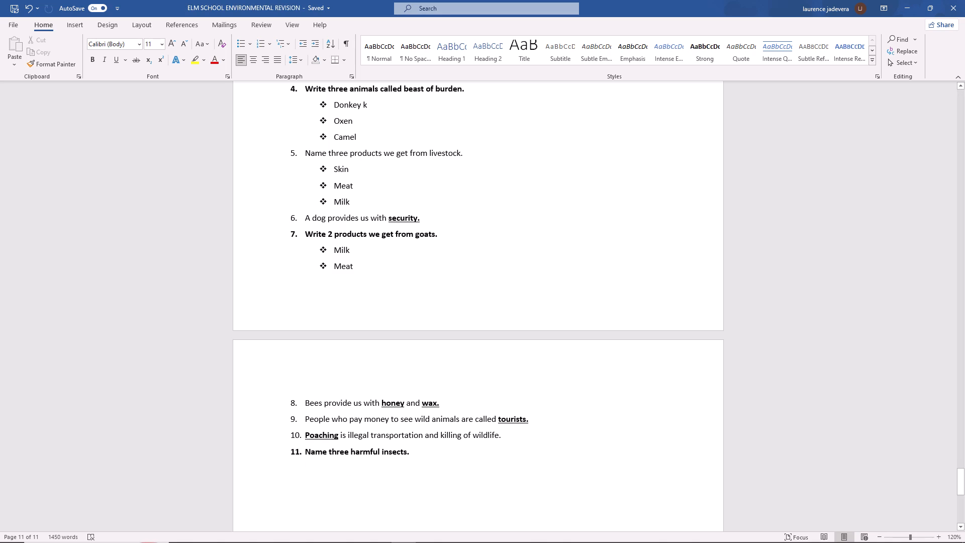
pyautogui.click(238, 46)
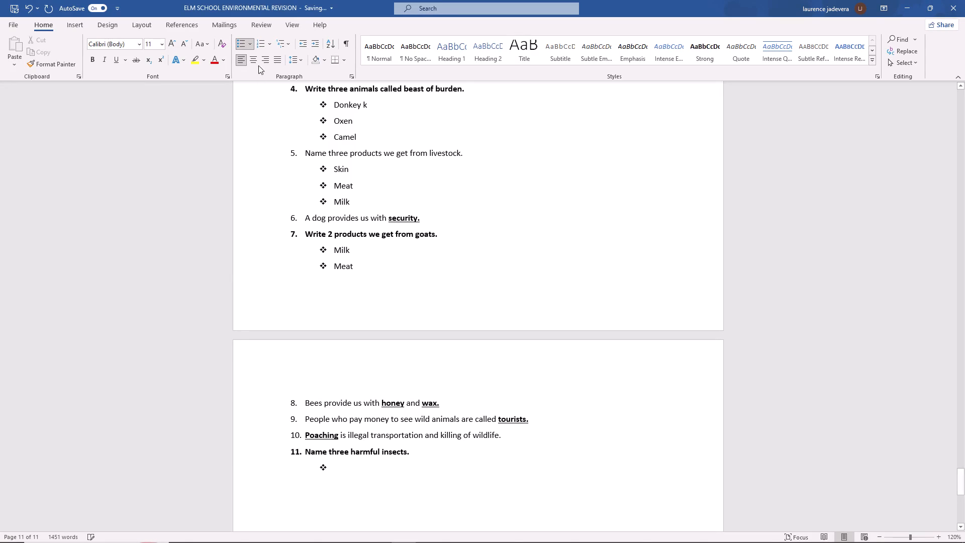
pyautogui.click(247, 42)
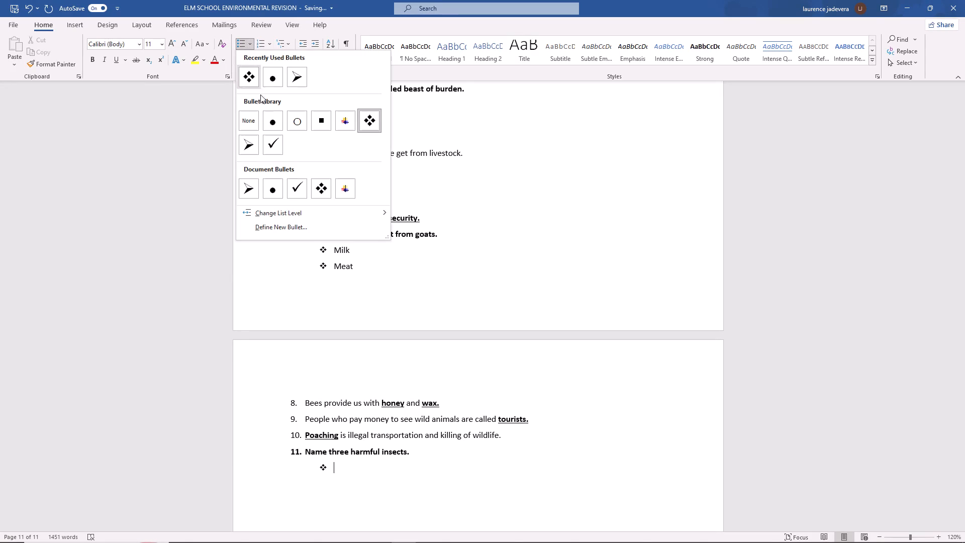
pyautogui.click(264, 81)
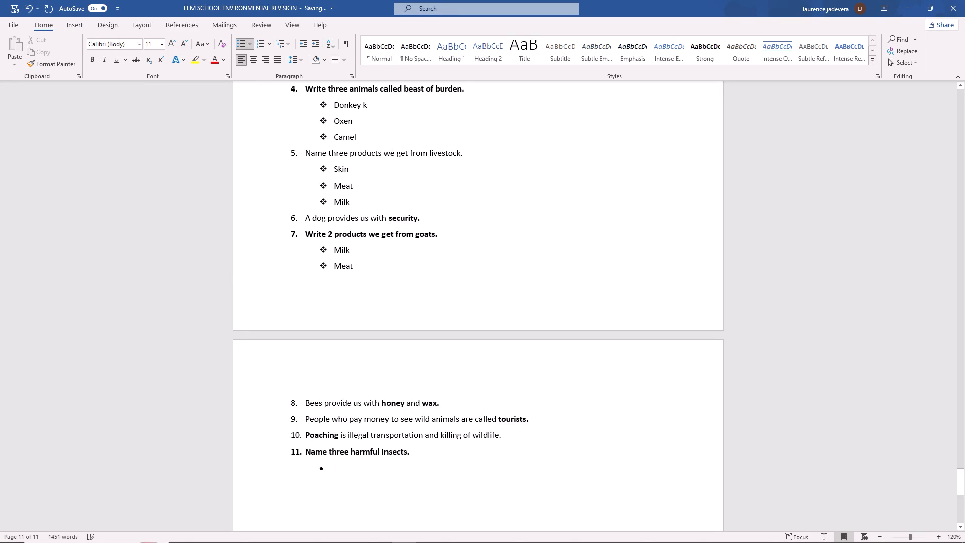
pyautogui.write('sp')
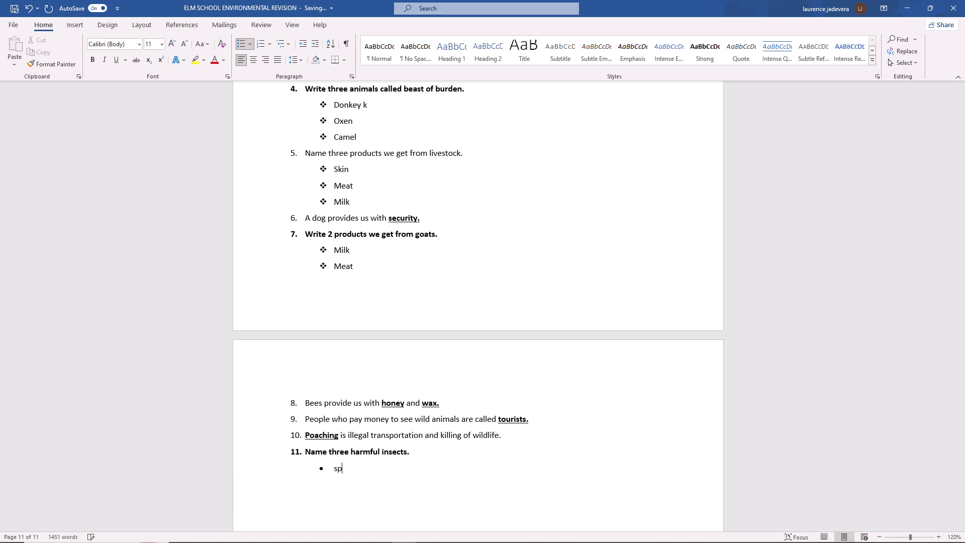
pyautogui.write('ider')
pyautogui.press('Return')
pyautogui.write('mos')
pyautogui.write('quito')
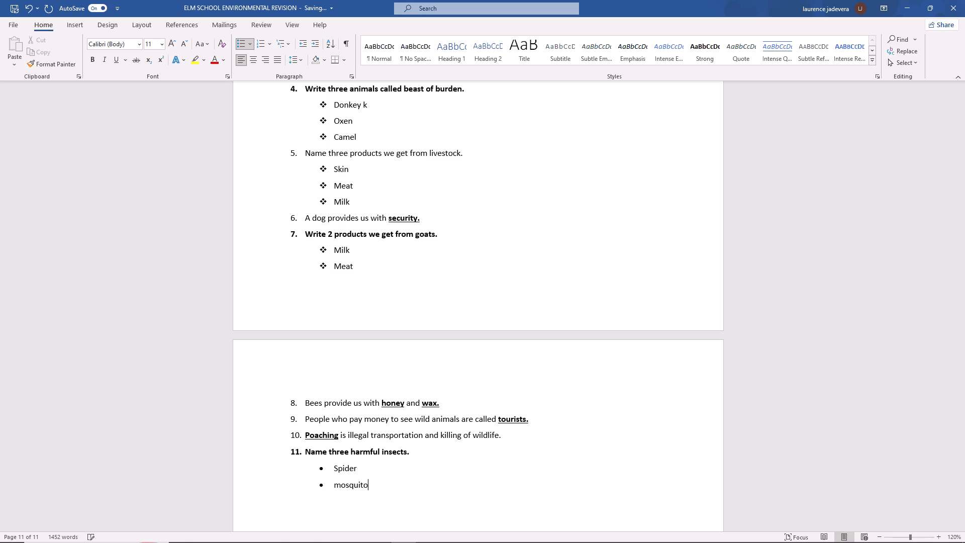
pyautogui.press('Return')
pyautogui.write('wasp')
pyautogui.press('Return')
pyautogui.press('Return')
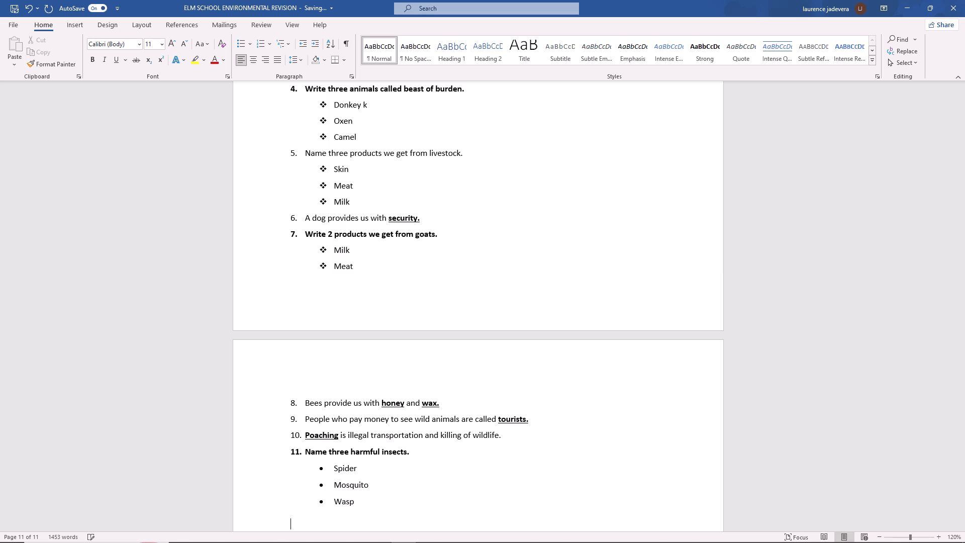
# Write numbered item 12 as "People who kill wild animals are poachers.".
pyautogui.write('12.')
pyautogui.press('space')
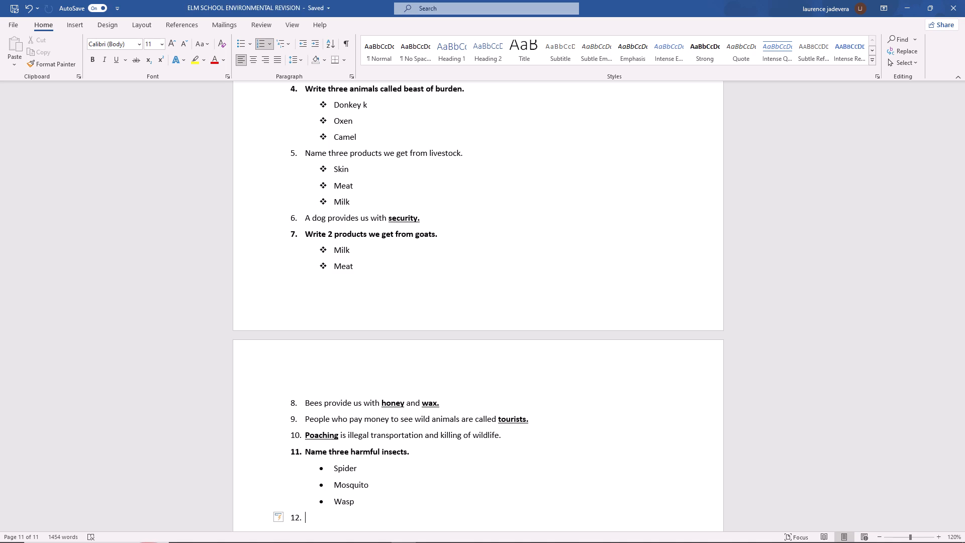
pyautogui.write('people who kill wild animals are')
pyautogui.press('space')
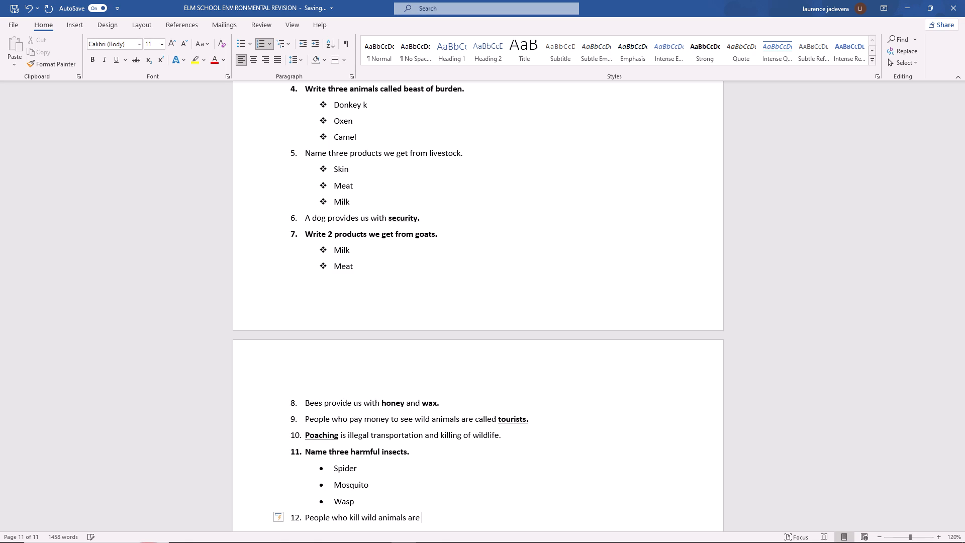
pyautogui.write('poachers')
pyautogui.press('.')
# Write numbered item 13 as "A spider can sting us.".
pyautogui.press('Return')
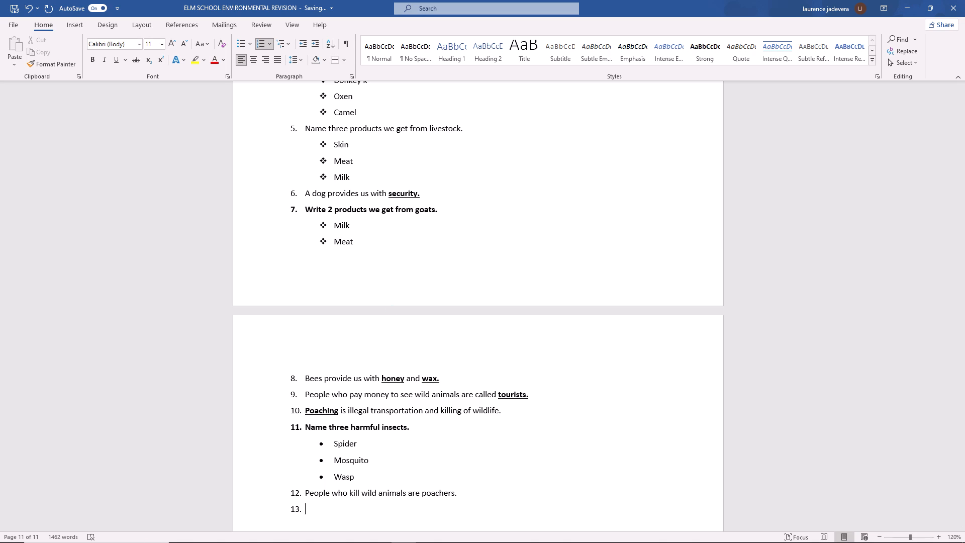
pyautogui.write('a s')
pyautogui.write('pider can sting us')
pyautogui.press('.')
# Write numbered item 14 as "A true insect has three main body parts.".
pyautogui.press('Return')
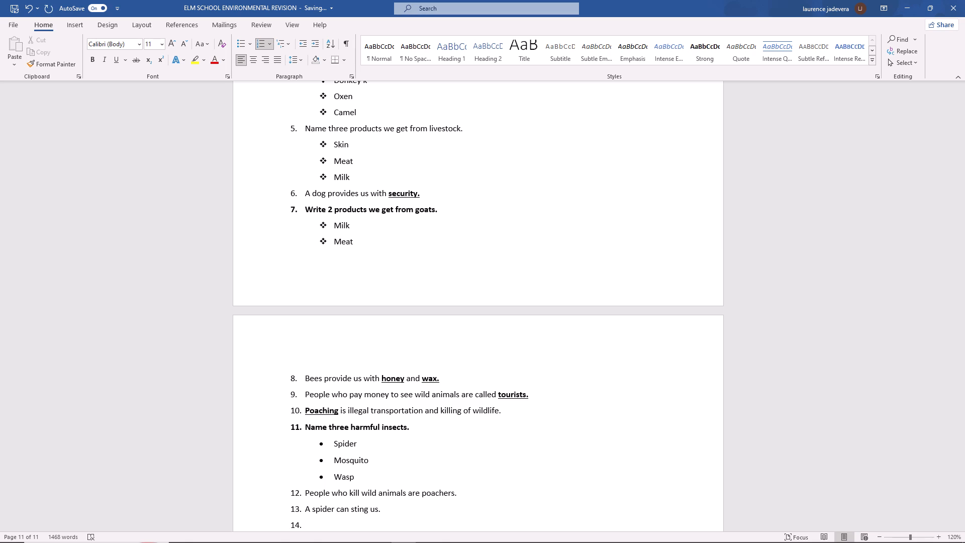
pyautogui.write('a true insect')
pyautogui.press('space')
pyautogui.write('has')
pyautogui.press('space')
pyautogui.write('three')
pyautogui.press('space')
pyautogui.write('mainn')
pyautogui.press('space')
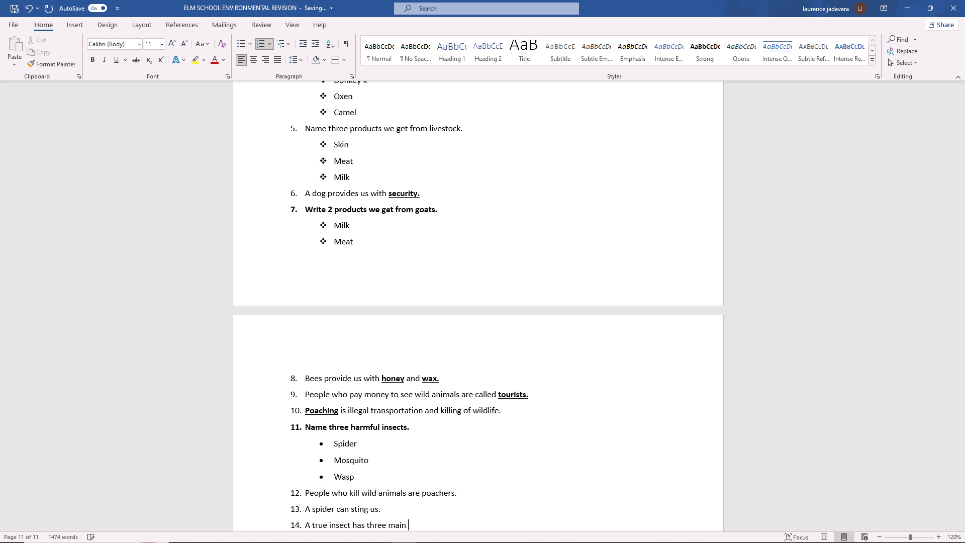
pyautogui.write('body parts')
pyautogui.press('.')
# Write numbered item 15 as "Poaching is illegal transportation and killing of wildlife.".
pyautogui.press('Return')
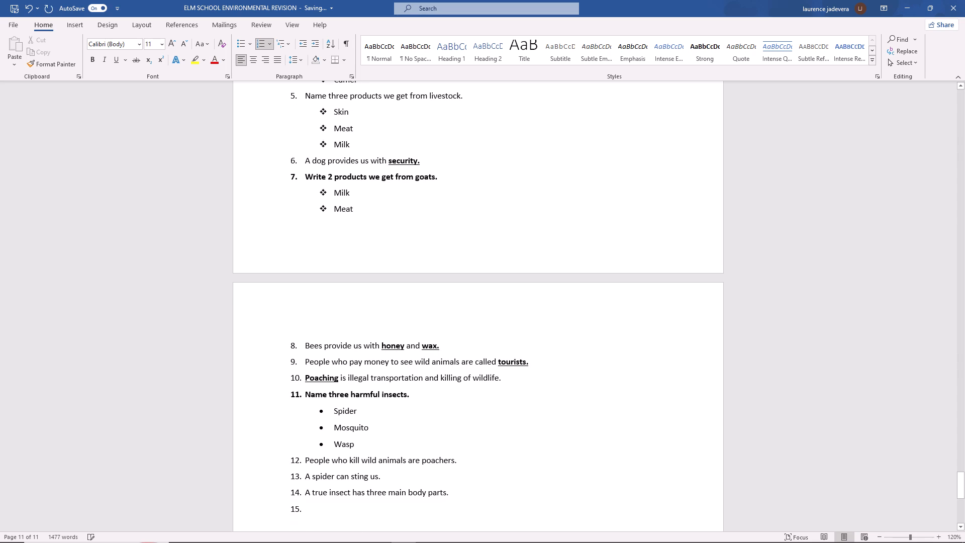
pyautogui.scroll(-5, 410, 389)
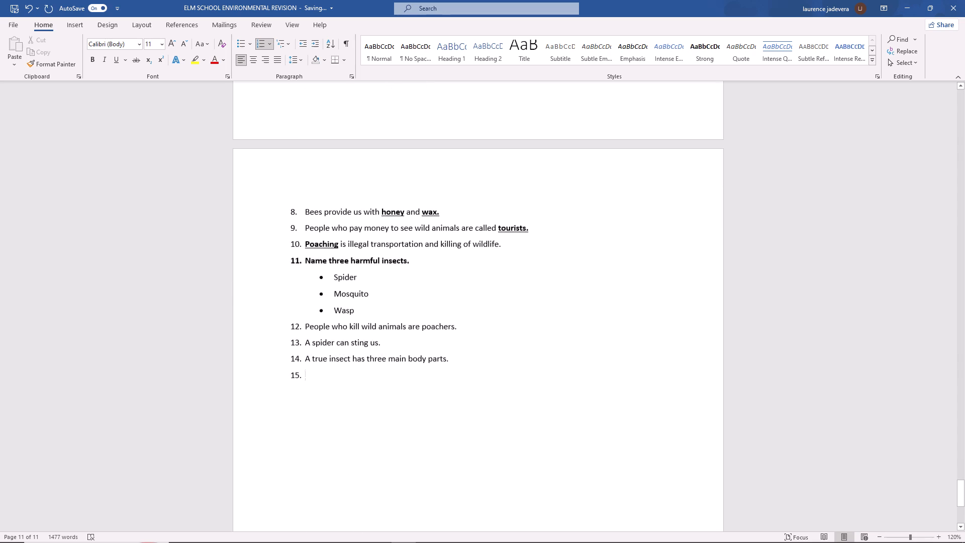
pyautogui.scroll(-1, 417, 388)
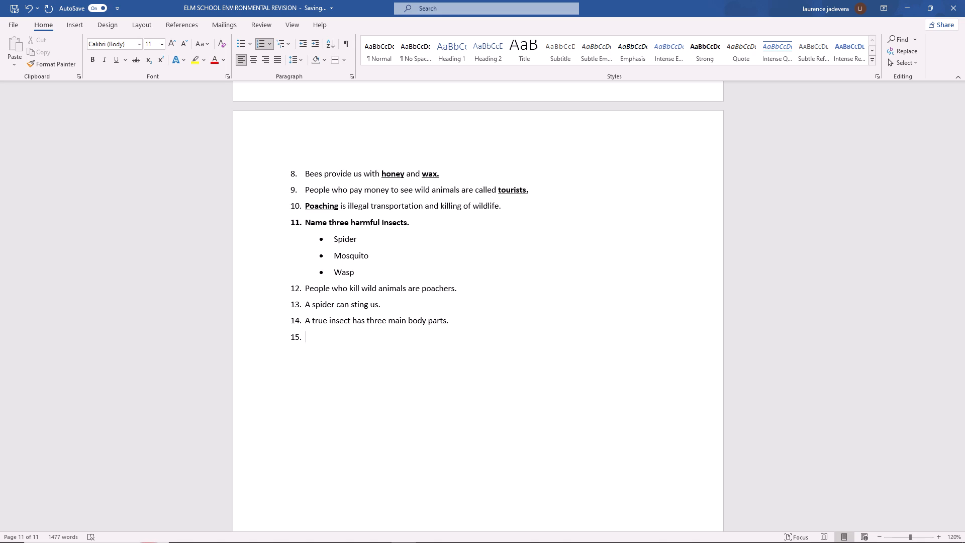
pyautogui.write('poaching')
pyautogui.press('space')
pyautogui.write('is illegal transportation')
pyautogui.press('space')
pyautogui.write('and kiloloing')
pyautogui.press('space')
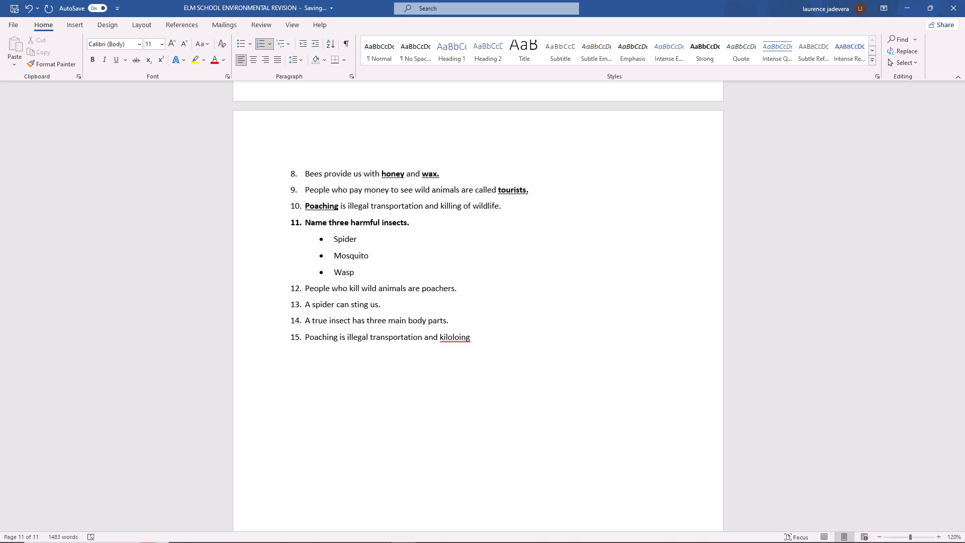
pyautogui.press('BackSpace')
pyautogui.press('BackSpace')
pyautogui.press('BackSpace')
pyautogui.press('BackSpace')
pyautogui.press('BackSpace')
pyautogui.press('BackSpace')
pyautogui.press('BackSpace')
pyautogui.write('ling')
pyautogui.press('space')
pyautogui.write('of wildlife')
pyautogui.press('.')
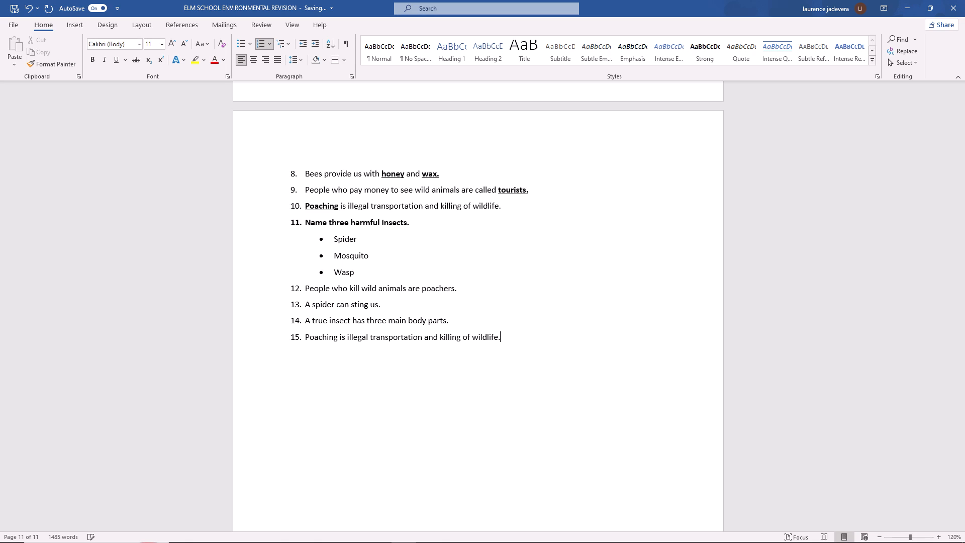
# Write numbered item 16 as the question "Name three harmful insects.".
pyautogui.press('Return')
pyautogui.write('name the')
pyautogui.press('BackSpace')
pyautogui.write('ree')
pyautogui.press('space')
pyautogui.write('harmfu')
pyautogui.write('l insects')
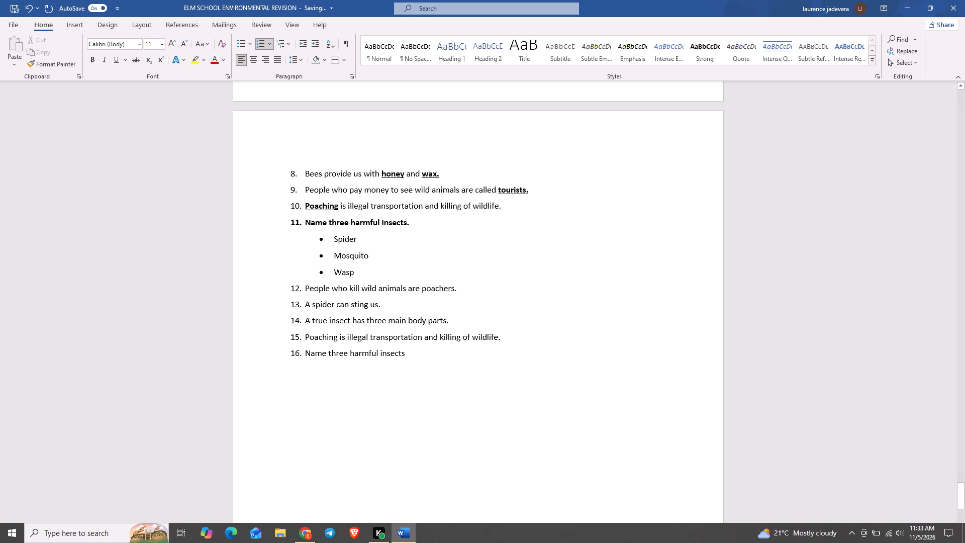
pyautogui.click(850, 539)
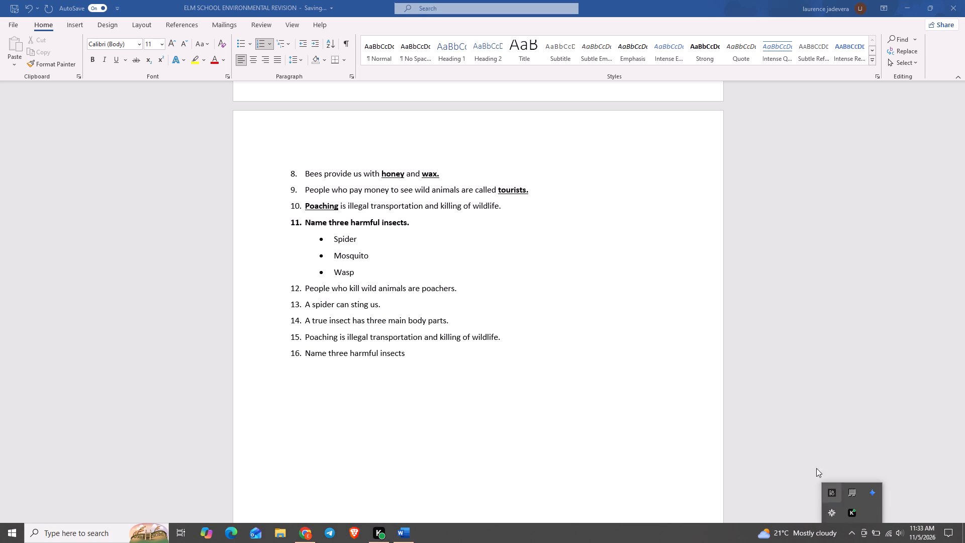
pyautogui.click(811, 458)
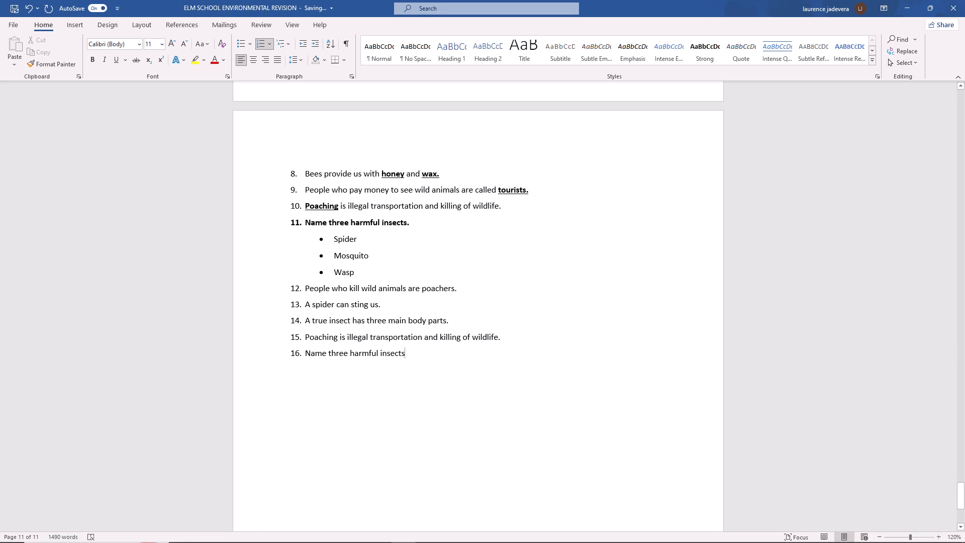
pyautogui.press('.')
# Start a round-bulleted answer list under item 16 with Spider as its first entry.
pyautogui.press('Return')
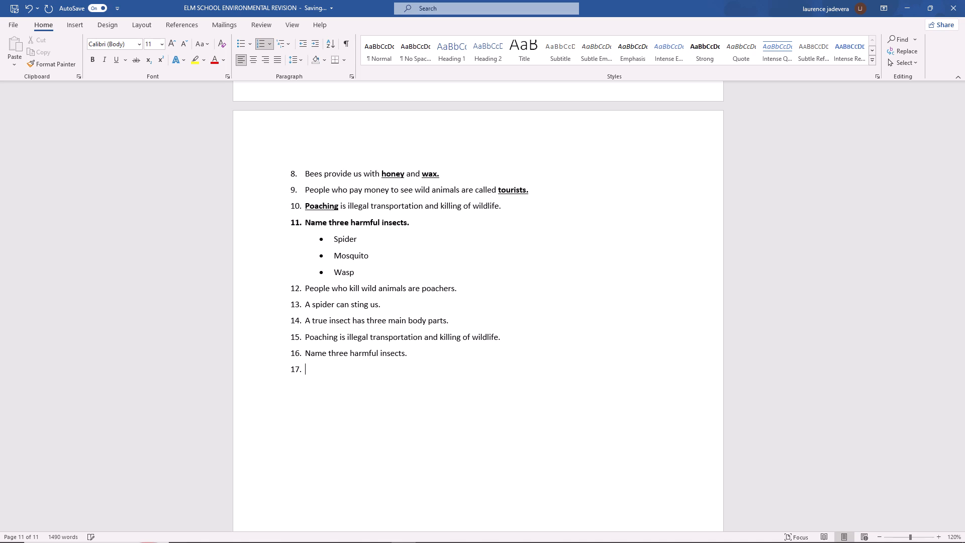
pyautogui.press('BackSpace')
pyautogui.click(240, 41)
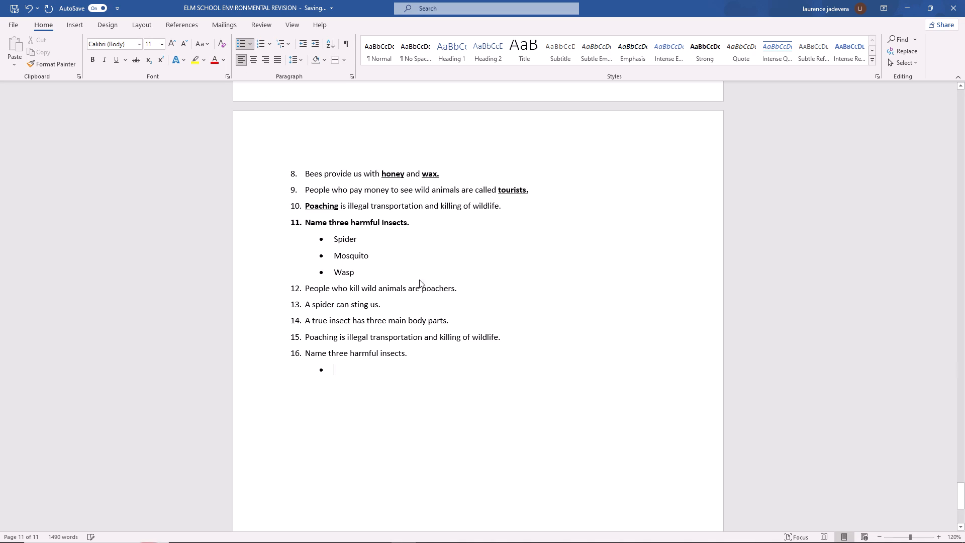
pyautogui.write('spider')
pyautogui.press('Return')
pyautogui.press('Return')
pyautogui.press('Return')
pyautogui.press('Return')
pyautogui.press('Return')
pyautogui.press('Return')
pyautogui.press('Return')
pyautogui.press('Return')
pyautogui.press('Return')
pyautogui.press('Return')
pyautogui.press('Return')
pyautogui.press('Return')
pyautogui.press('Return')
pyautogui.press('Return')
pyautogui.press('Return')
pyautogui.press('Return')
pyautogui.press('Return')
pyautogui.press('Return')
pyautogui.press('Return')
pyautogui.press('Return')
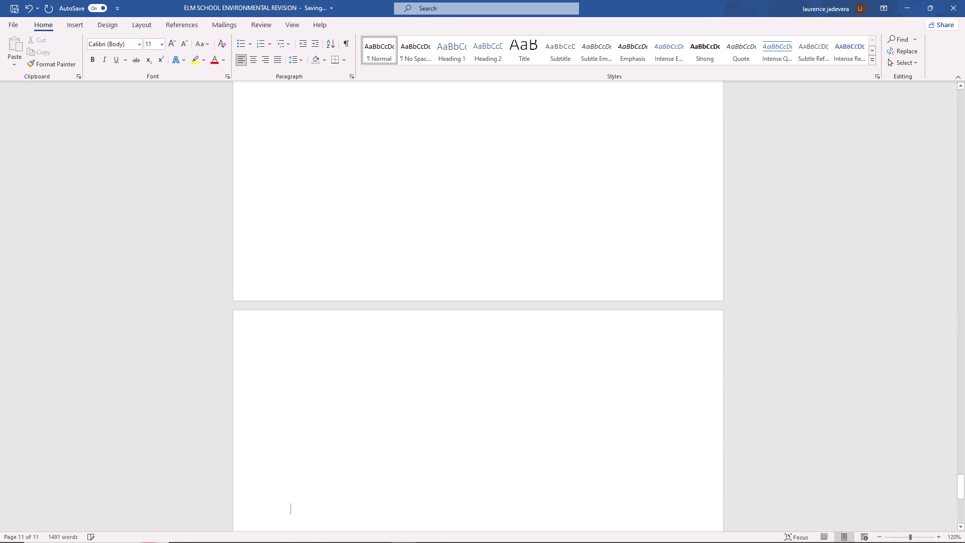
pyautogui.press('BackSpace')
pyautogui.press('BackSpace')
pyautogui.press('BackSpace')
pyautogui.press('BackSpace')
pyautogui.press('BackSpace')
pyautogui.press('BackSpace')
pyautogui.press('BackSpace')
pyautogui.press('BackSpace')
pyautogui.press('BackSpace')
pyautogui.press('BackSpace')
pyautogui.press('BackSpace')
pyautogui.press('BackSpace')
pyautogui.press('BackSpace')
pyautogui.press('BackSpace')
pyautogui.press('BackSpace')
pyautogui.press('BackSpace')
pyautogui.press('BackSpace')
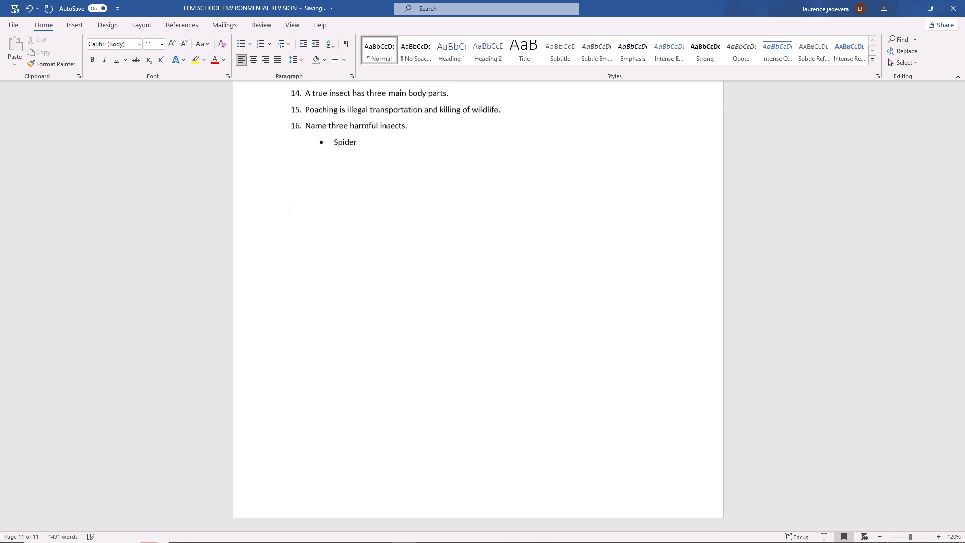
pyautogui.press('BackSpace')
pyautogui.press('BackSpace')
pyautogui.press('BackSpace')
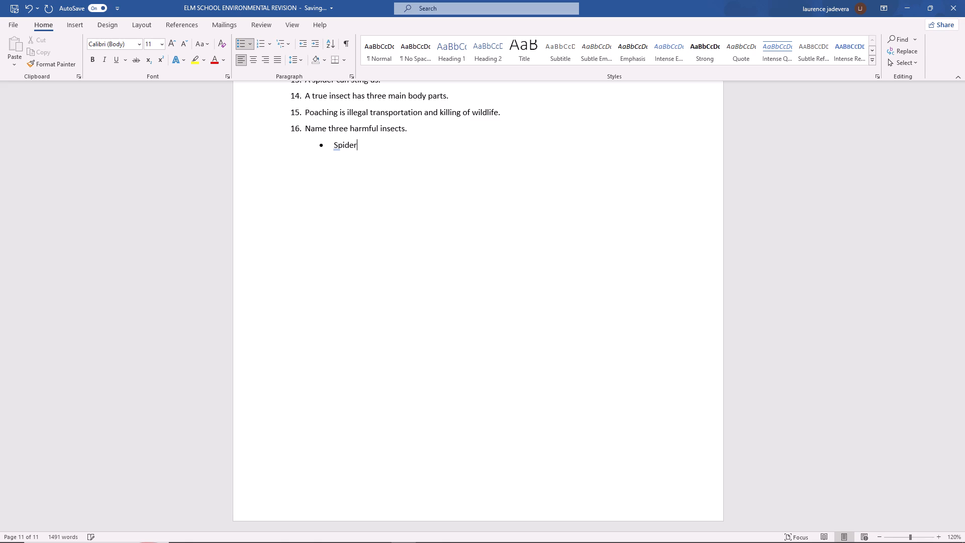
# Add Mosquito and Wasp as further bullets under item 16 and end the bulleted list.
pyautogui.press('Return')
pyautogui.write('mos')
pyautogui.write('quito')
pyautogui.press('Return')
pyautogui.write('wasp')
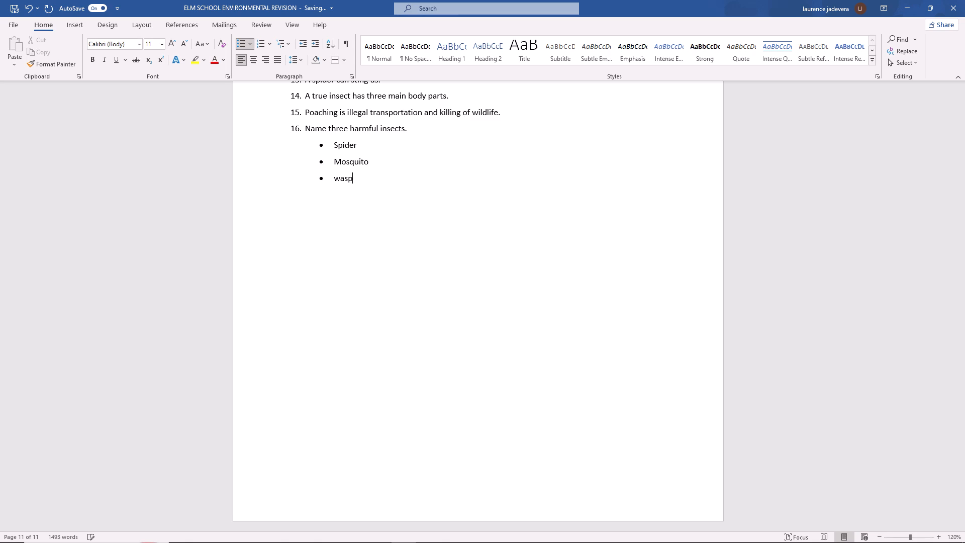
pyautogui.press('Return')
pyautogui.press('Return')
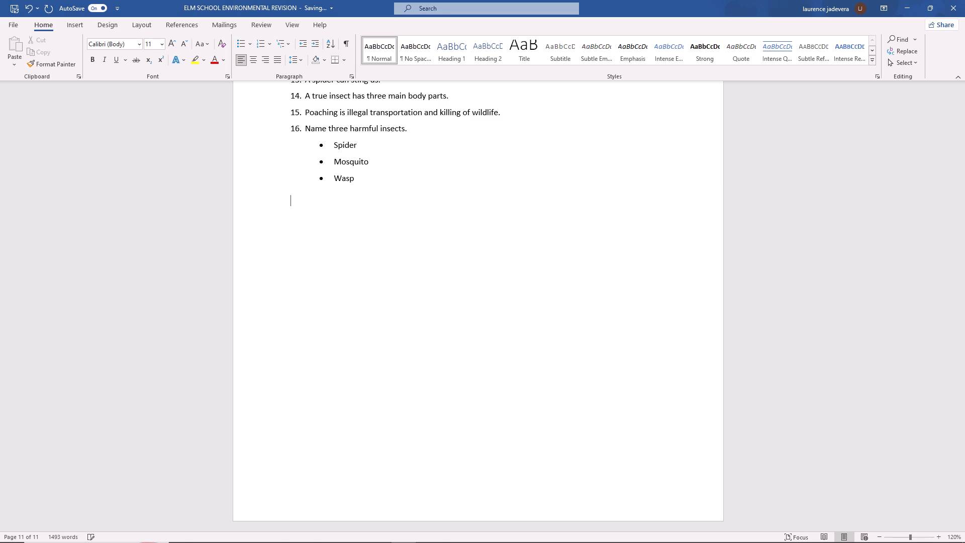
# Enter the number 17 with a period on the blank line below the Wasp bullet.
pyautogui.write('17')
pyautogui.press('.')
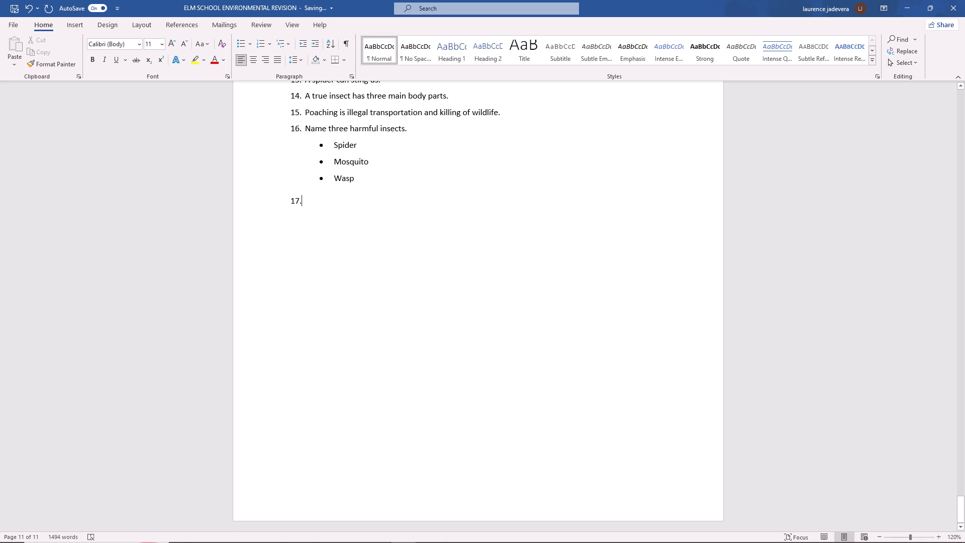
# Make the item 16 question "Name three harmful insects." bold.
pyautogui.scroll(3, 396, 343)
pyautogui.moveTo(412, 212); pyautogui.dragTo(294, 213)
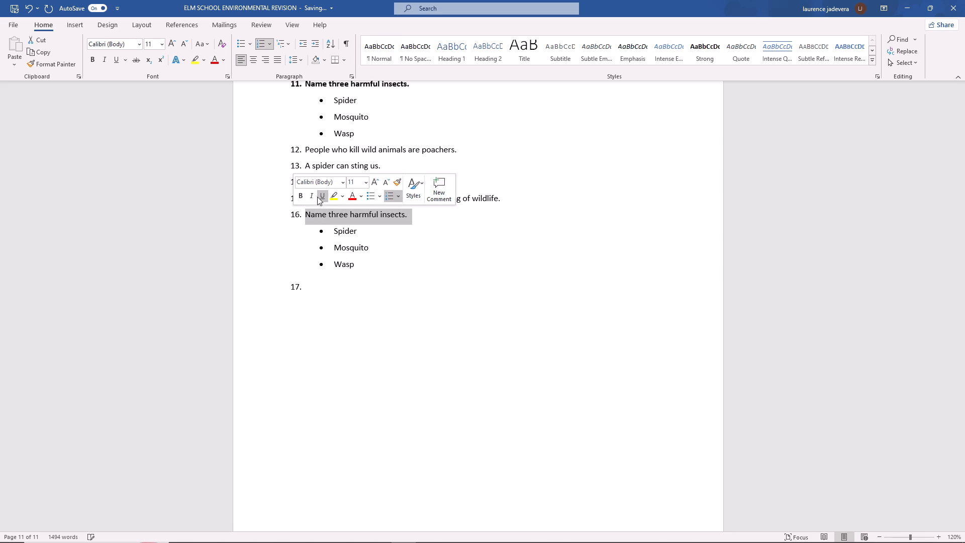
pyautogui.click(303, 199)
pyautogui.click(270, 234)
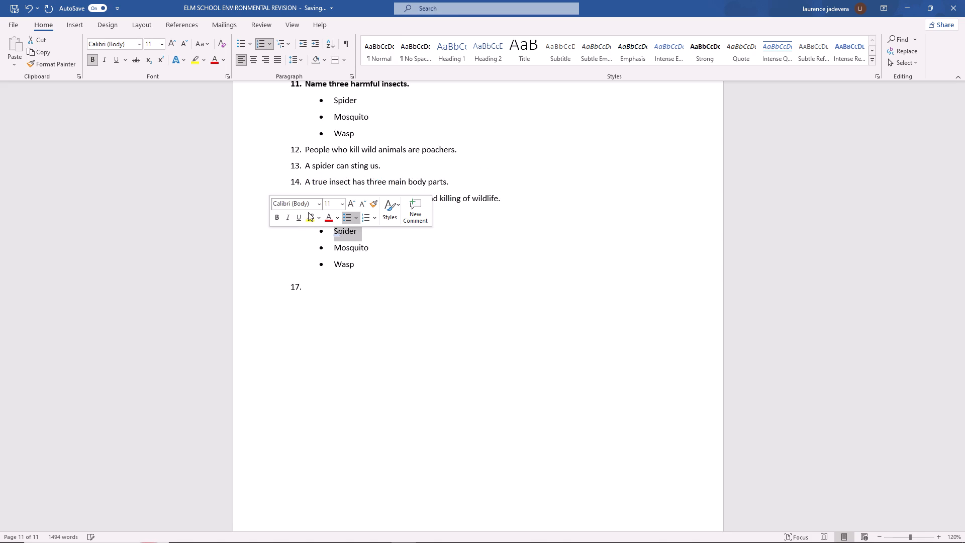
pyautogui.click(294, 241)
# Make the answers "poachers.", "sting", "three" and "Poaching" in items 12 to 15 bold and underlined.
pyautogui.moveTo(337, 200); pyautogui.dragTo(302, 200)
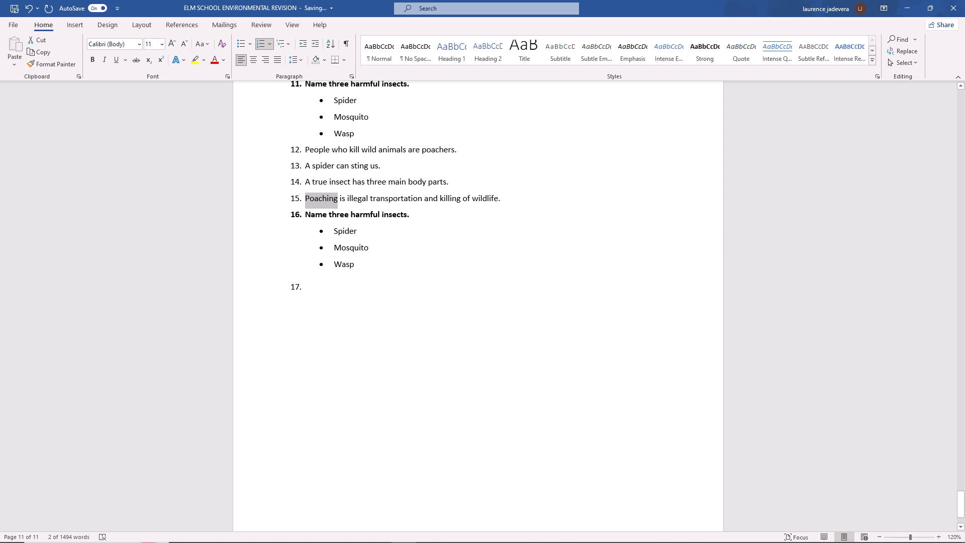
pyautogui.keyDown('ctrl'); pyautogui.moveTo(385, 184); pyautogui.dragTo(366, 181); pyautogui.keyUp('ctrl')
pyautogui.keyDown('ctrl'); pyautogui.moveTo(368, 166); pyautogui.dragTo(350, 166); pyautogui.keyUp('ctrl')
pyautogui.keyDown('ctrl'); pyautogui.moveTo(456, 149); pyautogui.dragTo(422, 150); pyautogui.keyUp('ctrl')
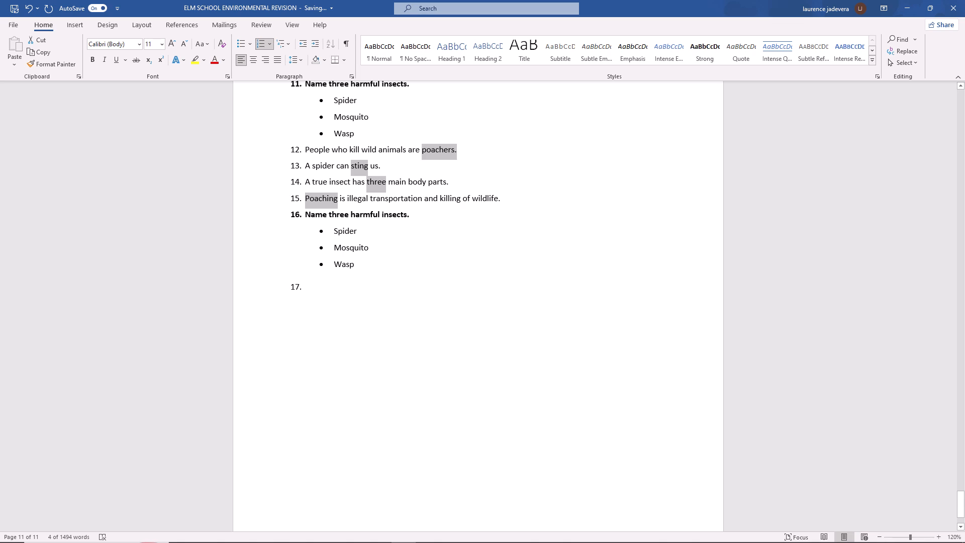
pyautogui.click(412, 154)
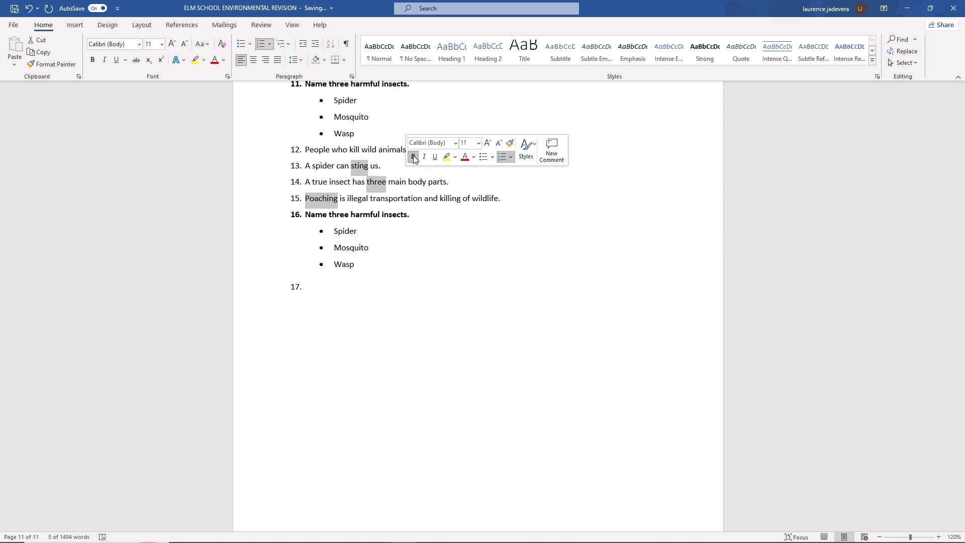
pyautogui.click(431, 156)
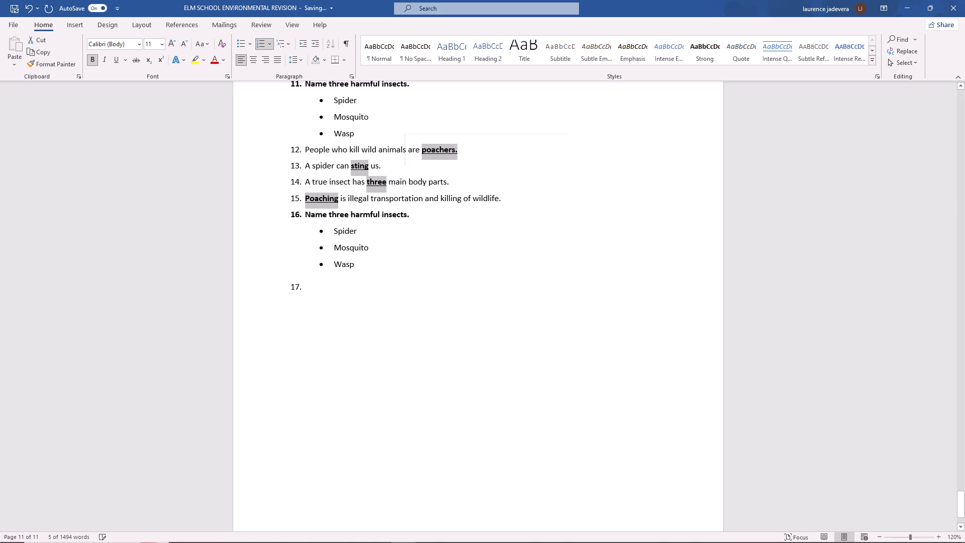
pyautogui.click(313, 287)
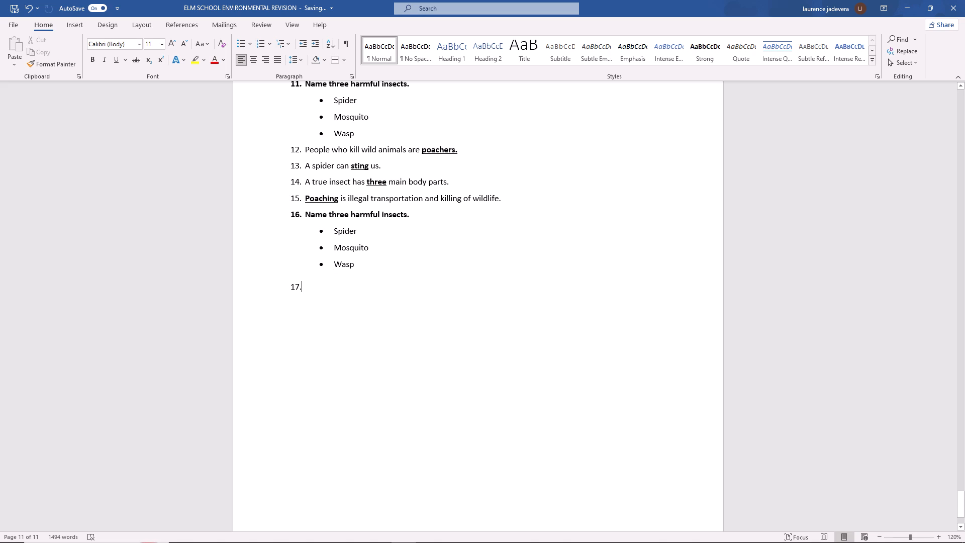
# Cut the repeated items 15 and 16 with their insect bullets, and delete the leftover number 17.
pyautogui.scroll(4, 322, 278)
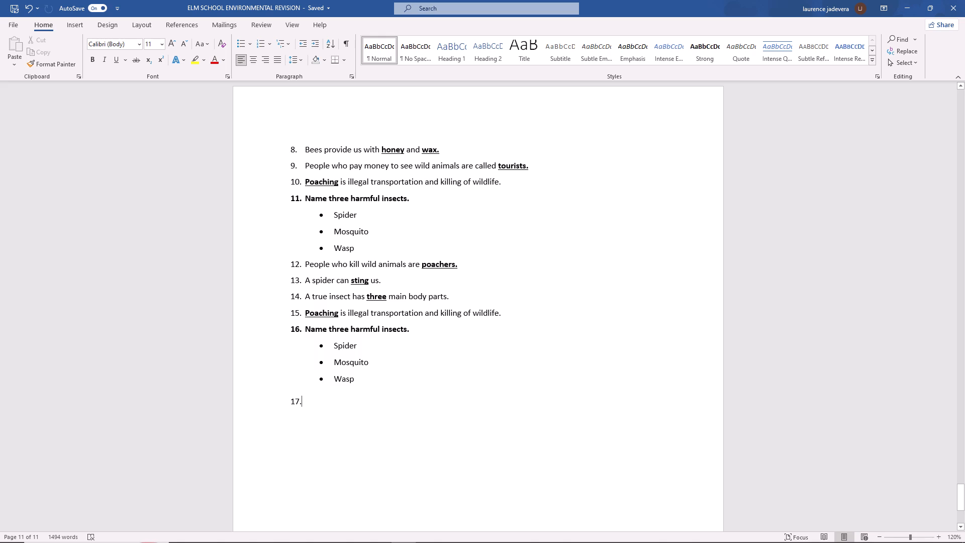
pyautogui.moveTo(278, 302); pyautogui.dragTo(357, 375)
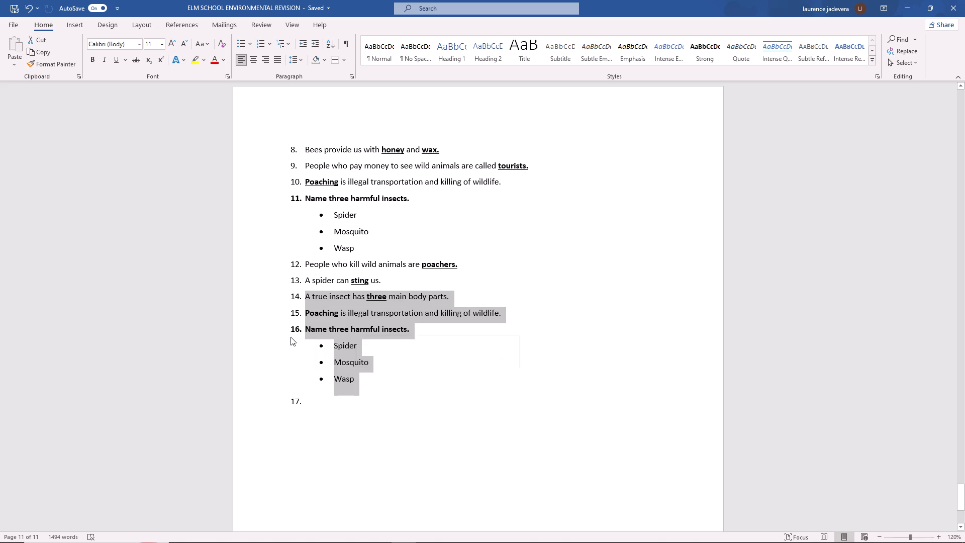
pyautogui.click(291, 337)
pyautogui.moveTo(287, 309); pyautogui.dragTo(321, 342)
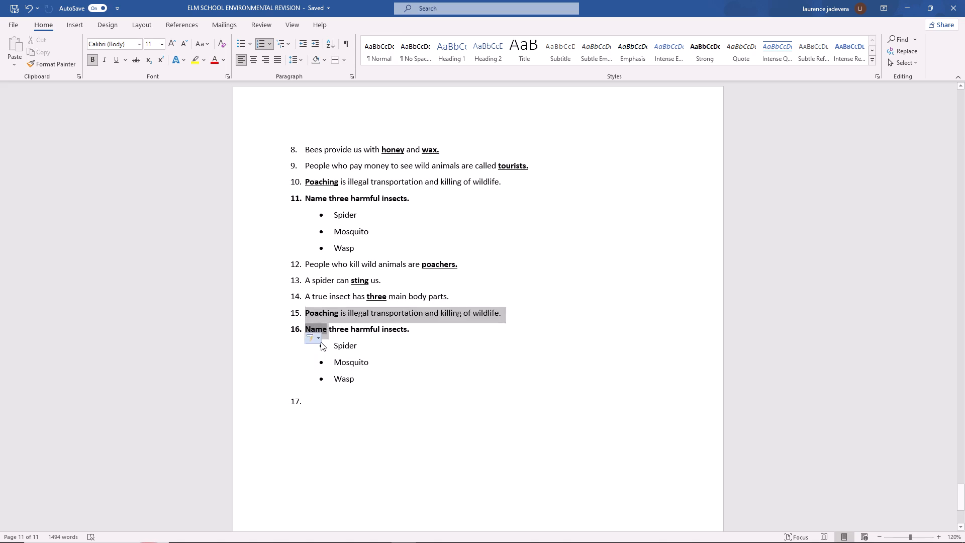
pyautogui.moveTo(321, 342); pyautogui.dragTo(379, 394)
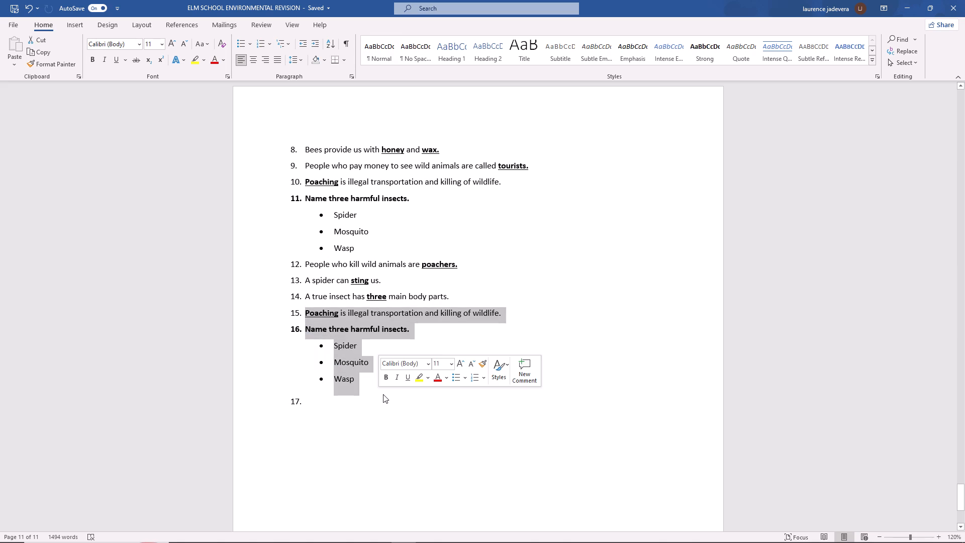
pyautogui.hotkey('ctrl', 'x')
pyautogui.click(314, 322)
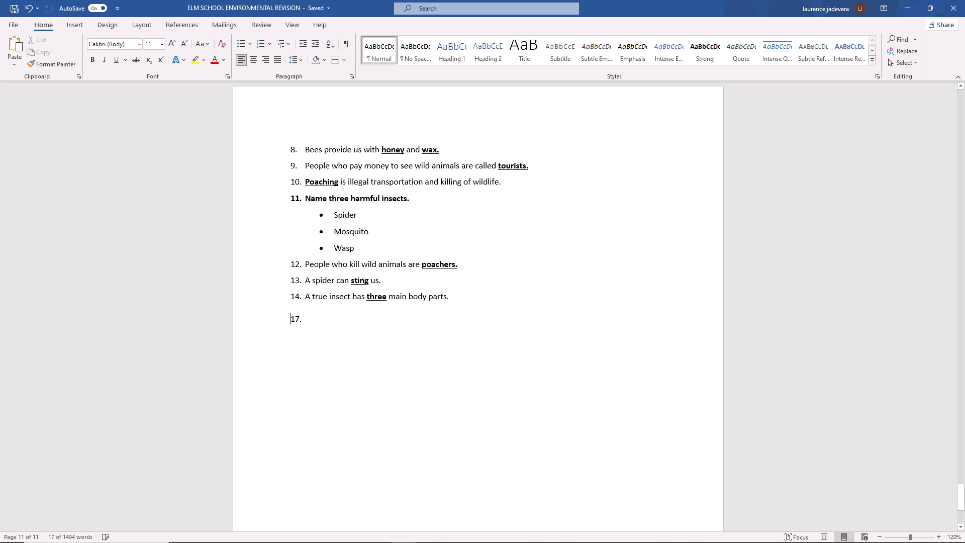
pyautogui.press('BackSpace')
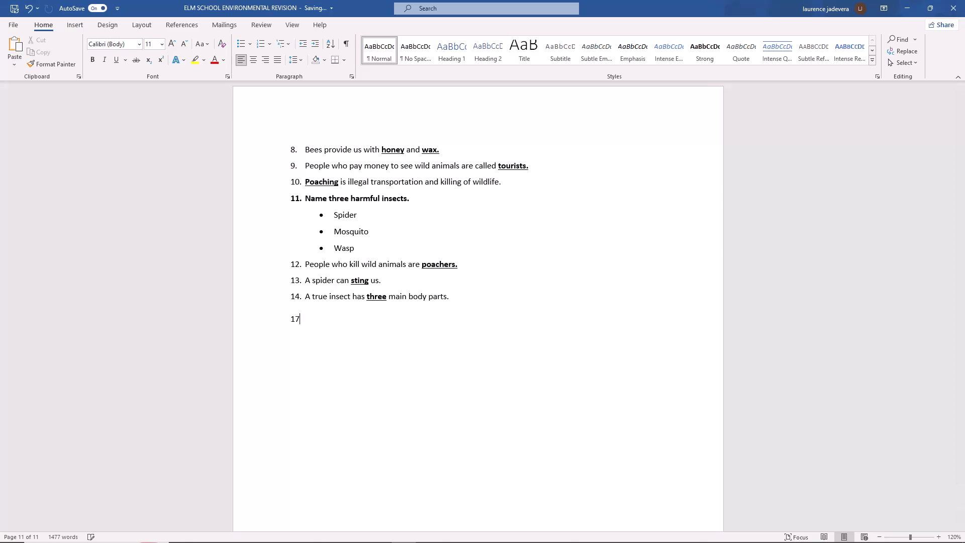
pyautogui.press('BackSpace')
pyautogui.press('BackSpace')
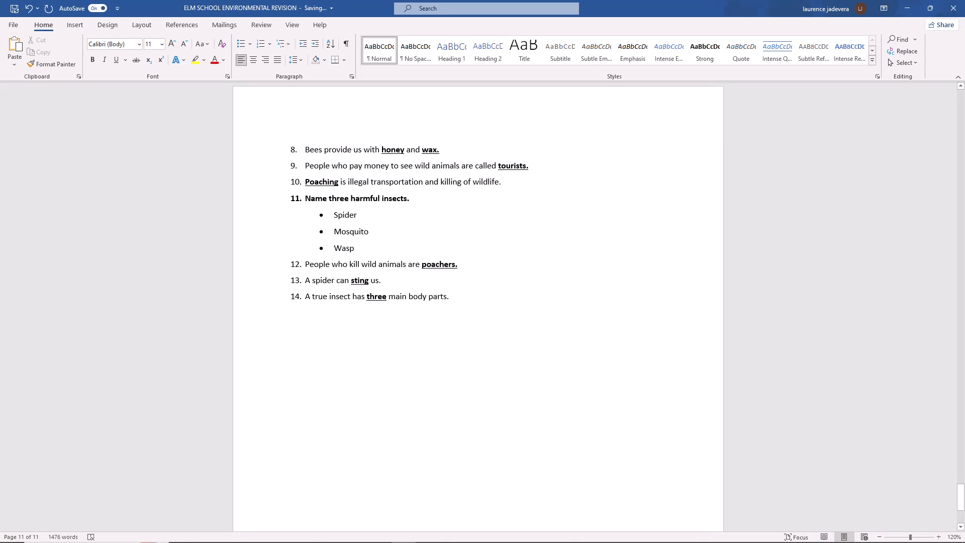
# Write numbered item 15 as "A cat gives us companion in the house.".
pyautogui.press('1')
pyautogui.write('5.')
pyautogui.press('space')
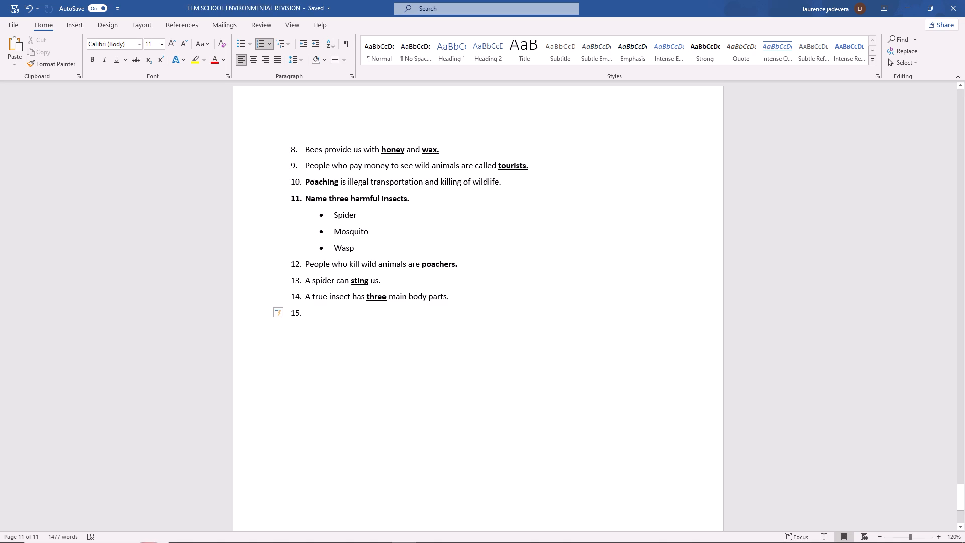
pyautogui.write('a cat gives us compano')
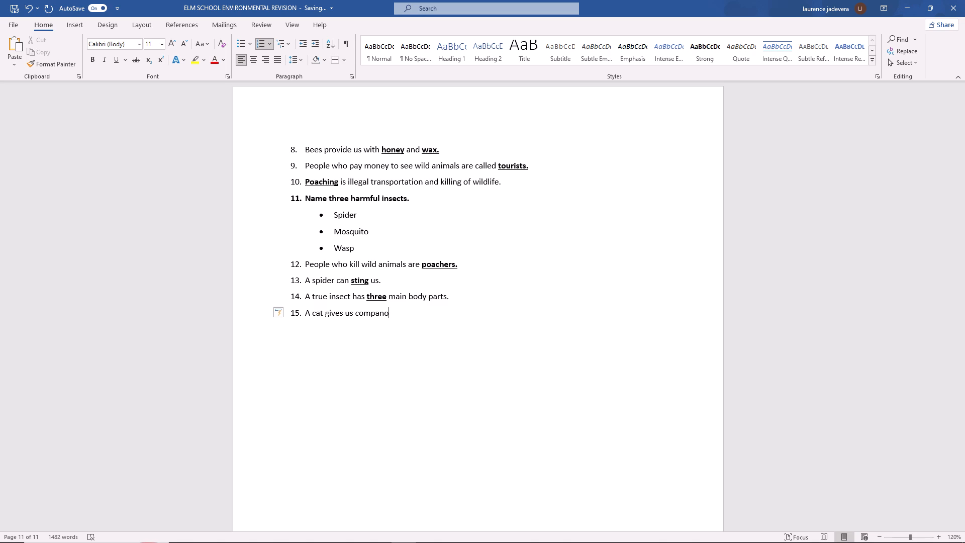
pyautogui.press('BackSpace')
pyautogui.write('ion inn t')
pyautogui.press('BackSpace')
pyautogui.press('BackSpace')
pyautogui.press('BackSpace')
pyautogui.press('space')
pyautogui.write('the')
pyautogui.press('space')
pyautogui.write('house')
pyautogui.press('.')
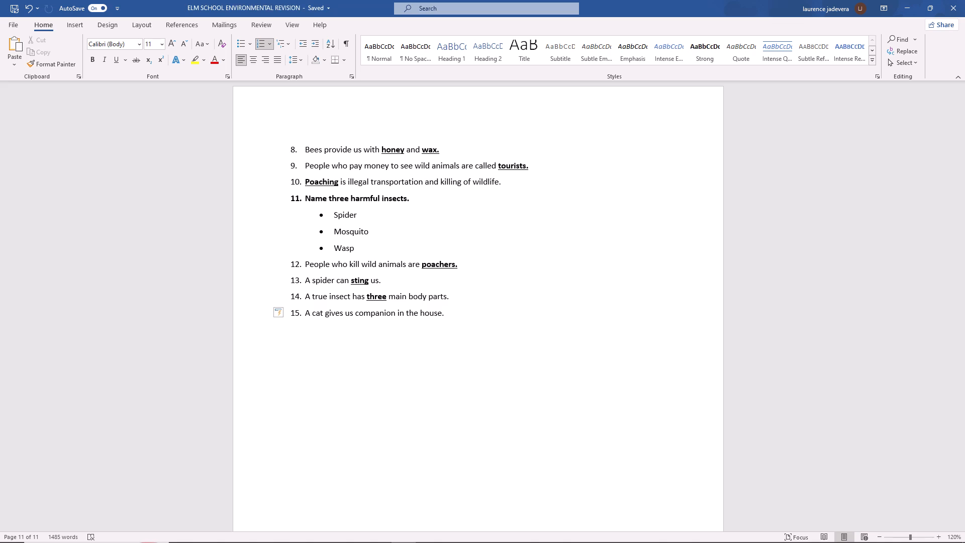
# Make the answer "cat" in item 15 bold and underlined.
pyautogui.moveTo(324, 317); pyautogui.dragTo(322, 316)
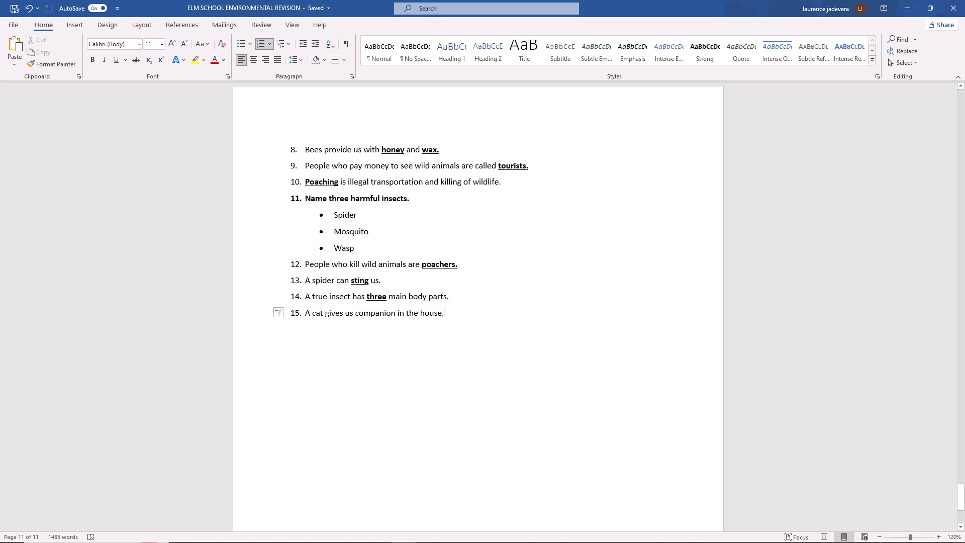
pyautogui.moveTo(322, 316); pyautogui.dragTo(312, 316)
pyautogui.click(321, 302)
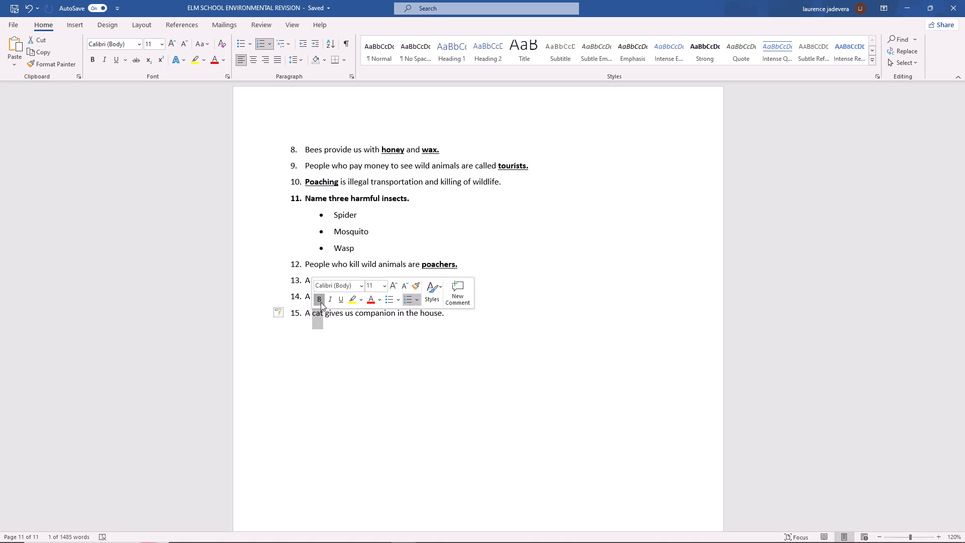
pyautogui.click(342, 302)
# Write numbered item 16 as "The cattle used for ploughing and transporting things are called oxen.".
pyautogui.click(336, 339)
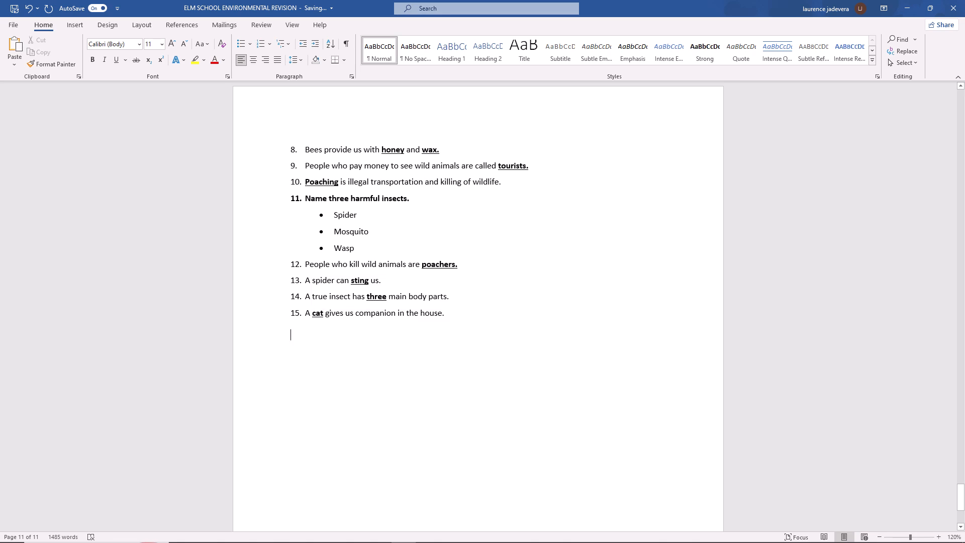
pyautogui.press('1')
pyautogui.press('6')
pyautogui.press('.')
pyautogui.press('space')
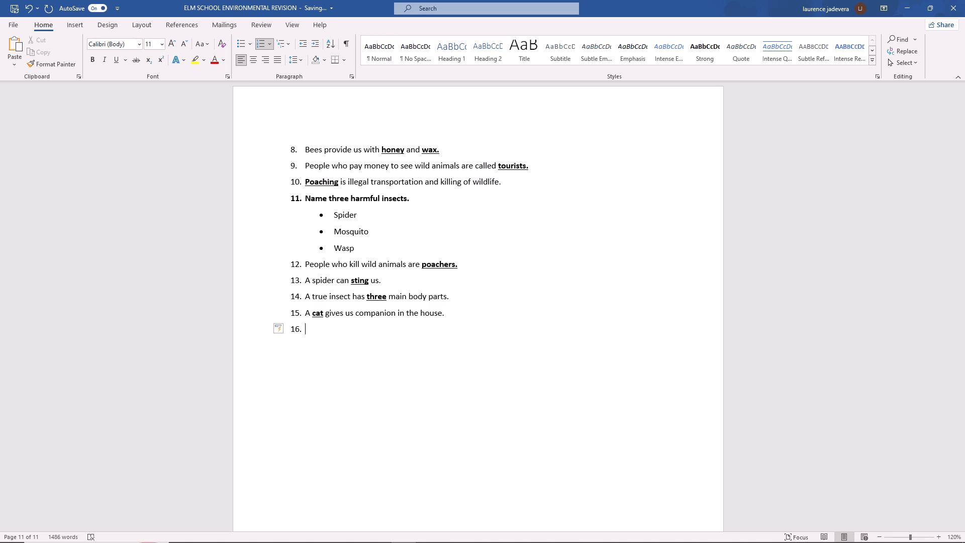
pyautogui.write('the cattle')
pyautogui.press('space')
pyautogui.write('used for ploughhing')
pyautogui.press('space')
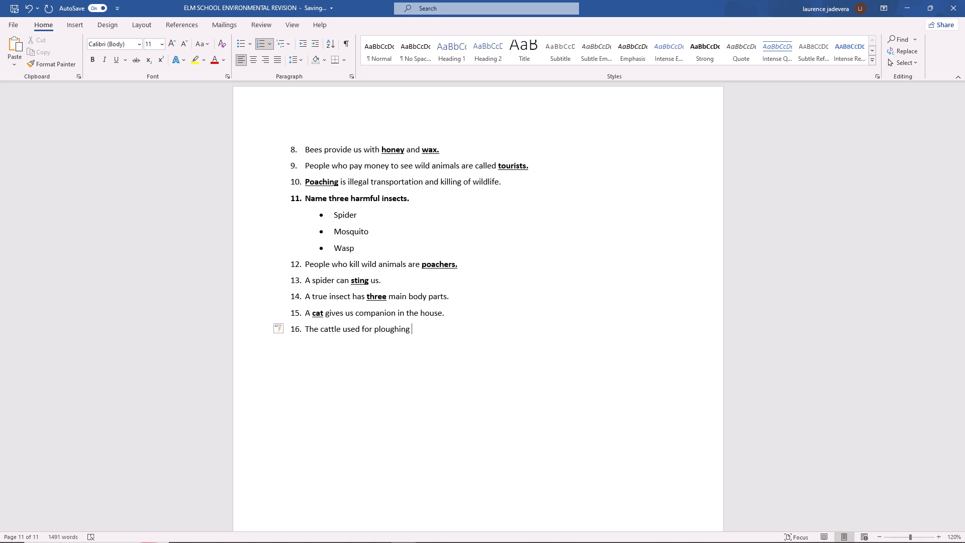
pyautogui.write('and')
pyautogui.press('space')
pyautogui.write('transporting')
pyautogui.press('space')
pyautogui.write('th')
pyautogui.write('ings are')
pyautogui.press('space')
pyautogui.write('called')
pyautogui.press('space')
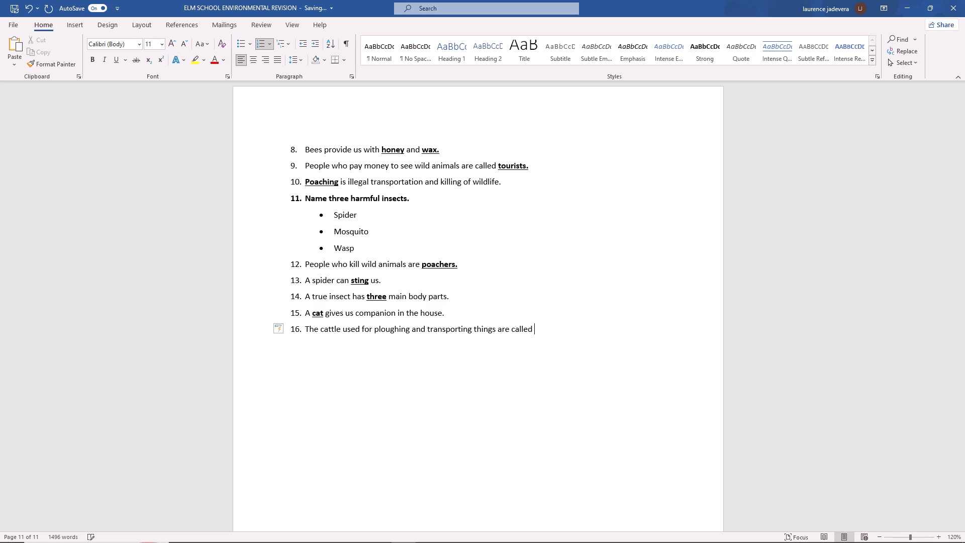
pyautogui.write('oxe')
pyautogui.press('n')
pyautogui.press('.')
# Write numbered item 17 as "Name the parts of the insect.".
pyautogui.press('Return')
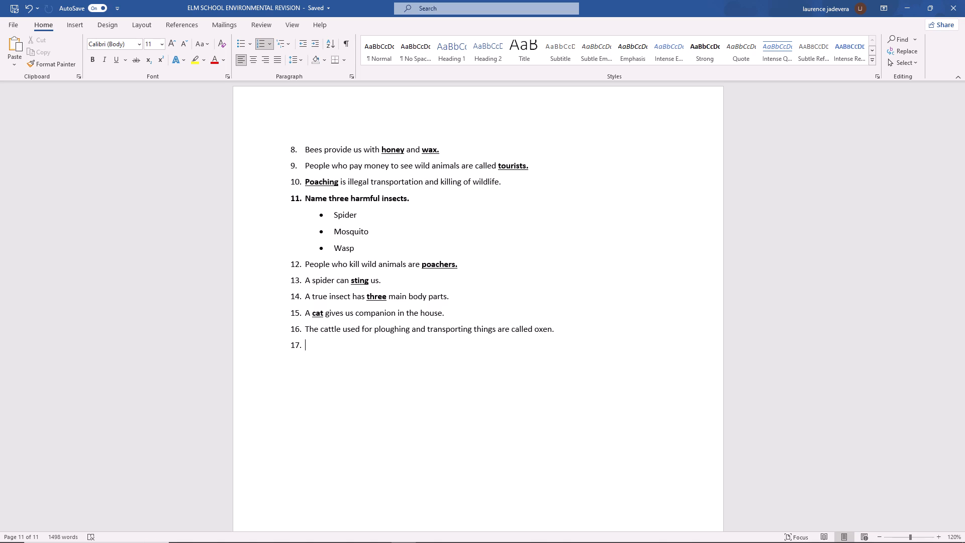
pyautogui.write('name the paert')
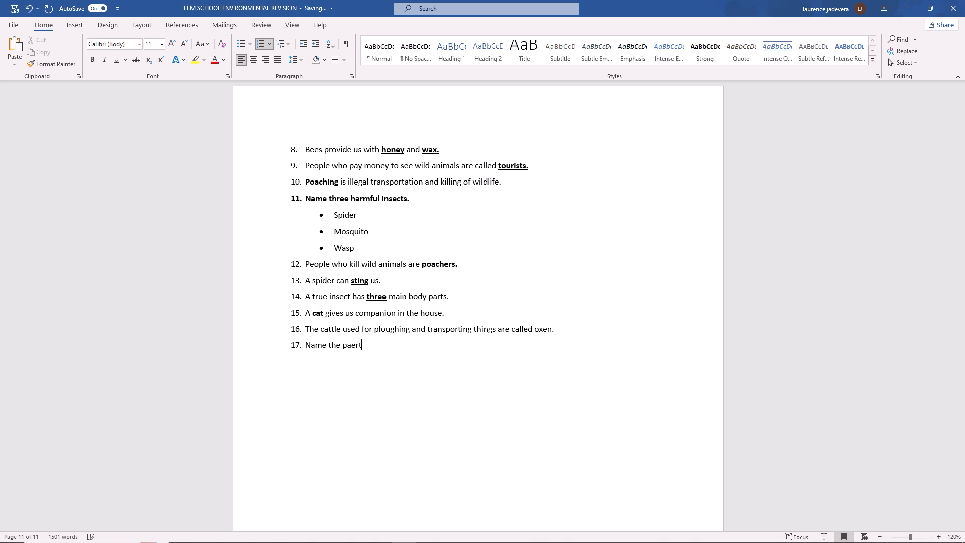
pyautogui.write('s')
pyautogui.press('space')
pyautogui.press('BackSpace')
pyautogui.press('BackSpace')
pyautogui.press('BackSpace')
pyautogui.press('BackSpace')
pyautogui.press('BackSpace')
pyautogui.write('rts')
pyautogui.press('space')
pyautogui.write('of the')
pyautogui.press('space')
pyautogui.write('insect')
pyautogui.press('.')
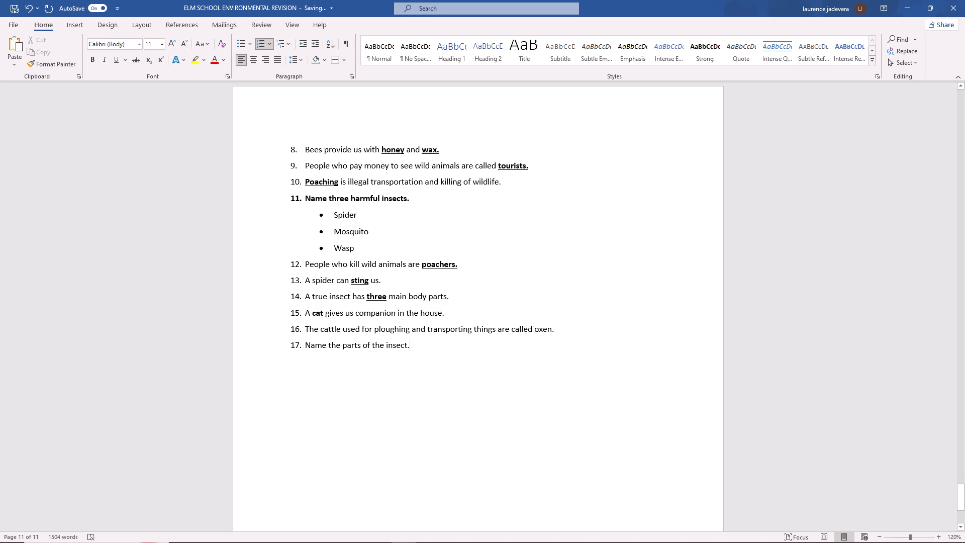
# Make the answer "oxen." in item 16 bold and underlined.
pyautogui.moveTo(555, 330); pyautogui.dragTo(533, 329)
pyautogui.click(542, 312)
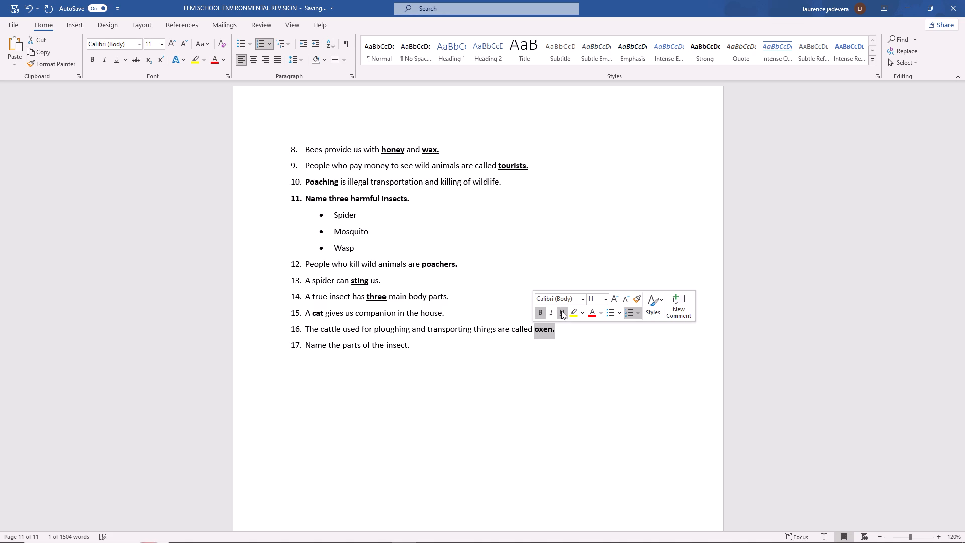
pyautogui.click(561, 311)
# Make the question in item 17 bold.
pyautogui.moveTo(423, 344); pyautogui.dragTo(293, 350)
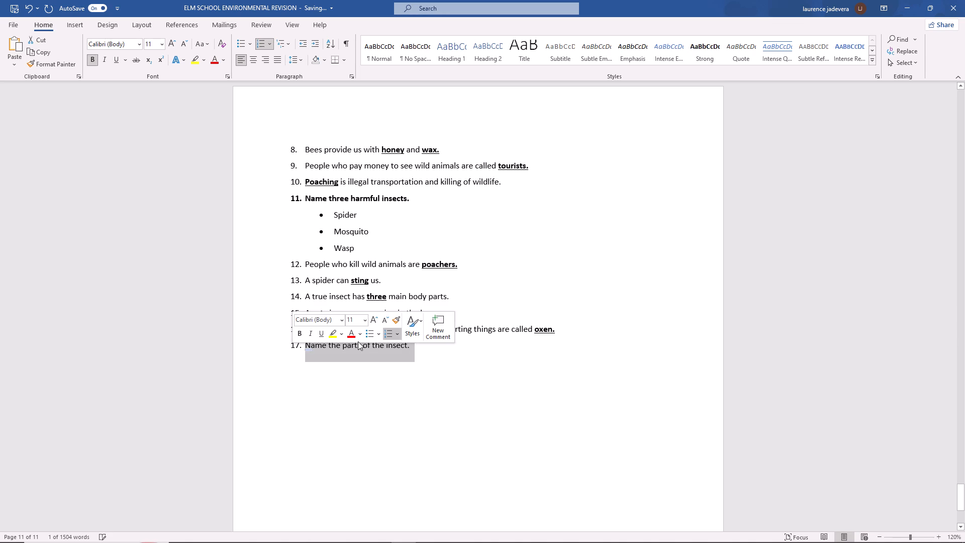
pyautogui.click(300, 333)
# Leave a blank gap below item 17 and write numbered item 18 as "Name three pets.".
pyautogui.click(338, 385)
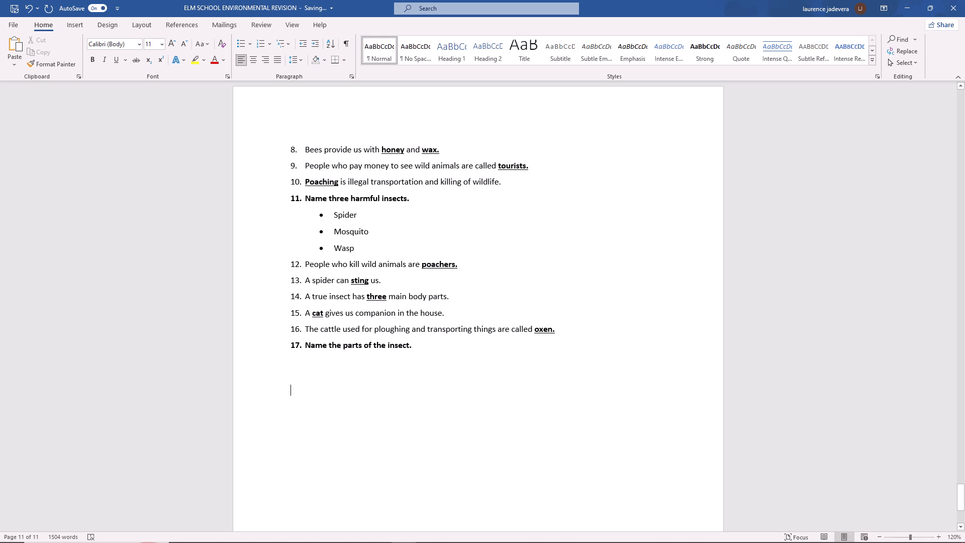
pyautogui.press('1')
pyautogui.press('8')
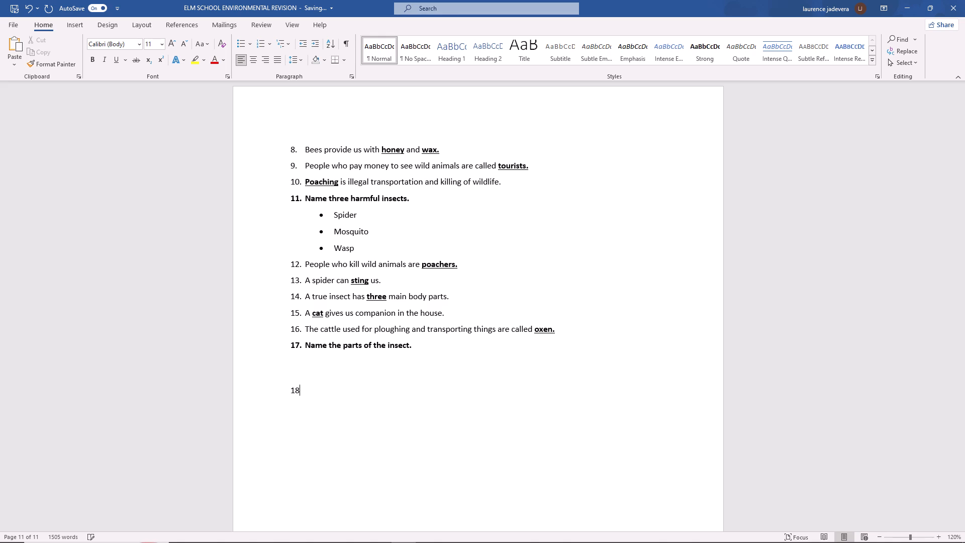
pyautogui.write('.')
pyautogui.press('space')
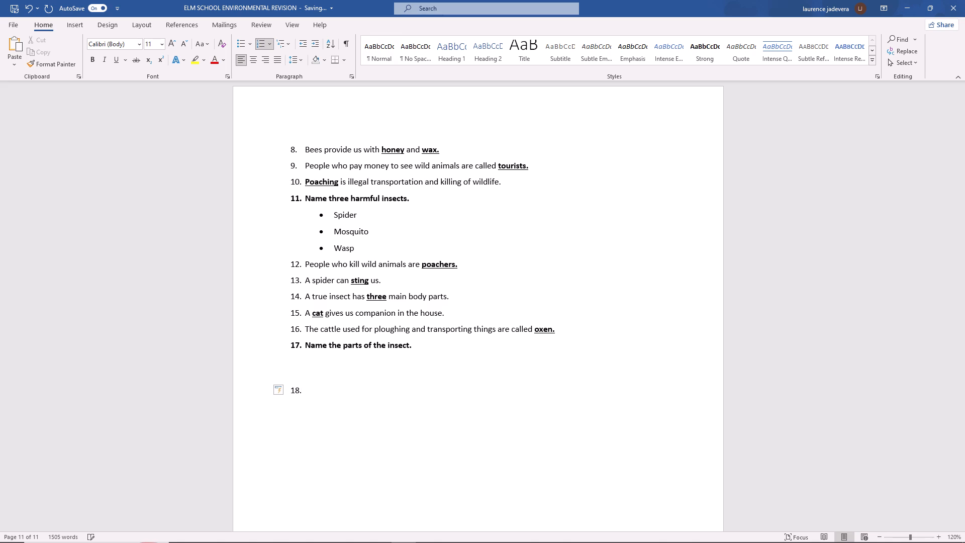
pyautogui.write('name')
pyautogui.press('space')
pyautogui.write('the')
pyautogui.press('BackSpace')
pyautogui.write('ree')
pyautogui.press('space')
pyautogui.write('pests')
pyautogui.press('BackSpace')
pyautogui.press('BackSpace')
pyautogui.press('BackSpace')
pyautogui.write('ts.')
# Add the bulleted answers Dog, Cat and Rabbit below item 18, and end the bulleted list.
pyautogui.press('Return')
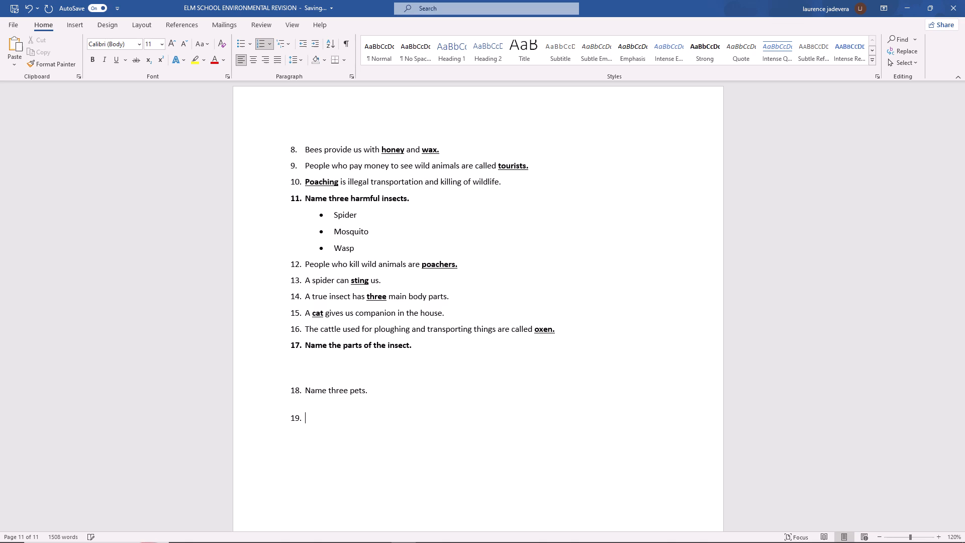
pyautogui.press('BackSpace')
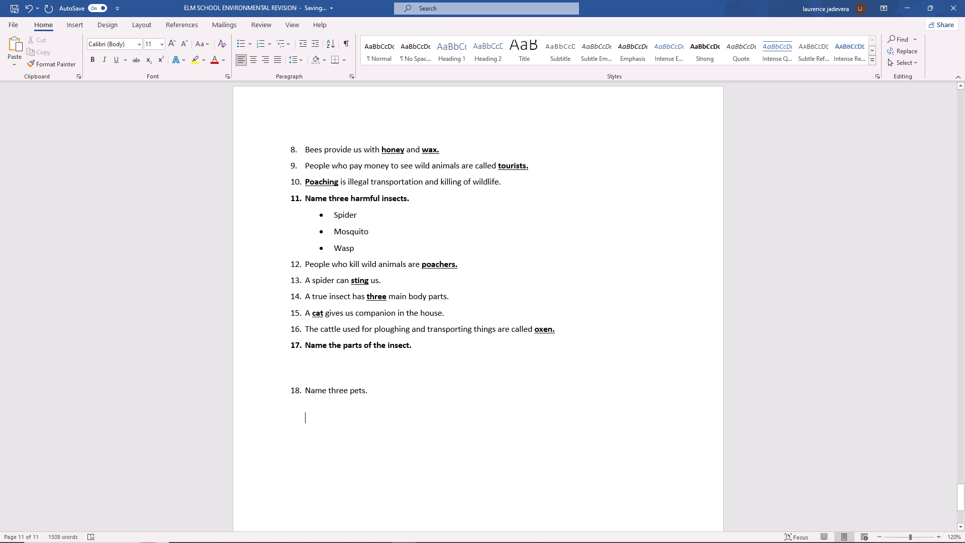
pyautogui.click(243, 42)
pyautogui.write('doig')
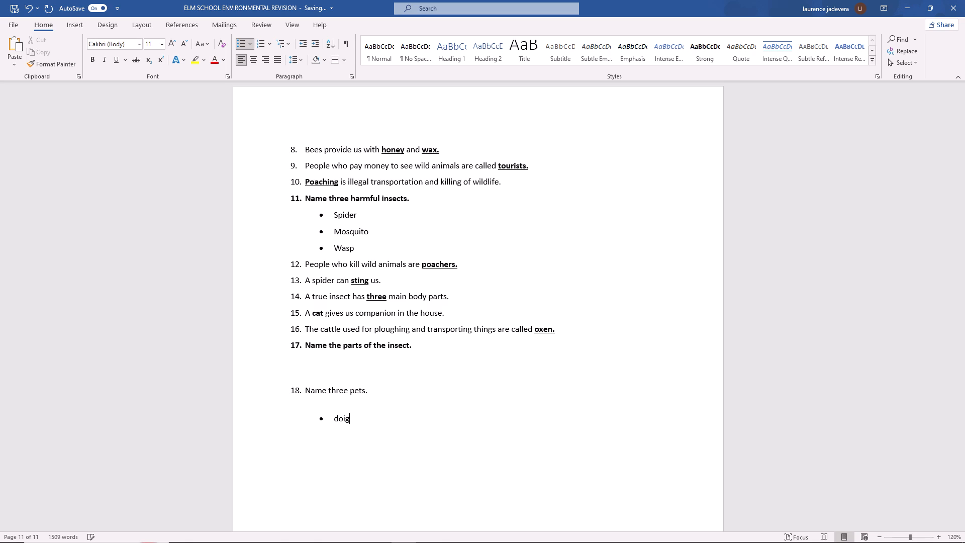
pyautogui.press('BackSpace')
pyautogui.press('BackSpace')
pyautogui.press('g')
pyautogui.press('Return')
pyautogui.write('cat')
pyautogui.press('Return')
pyautogui.write('rabbit')
pyautogui.press('Return')
pyautogui.press('Return')
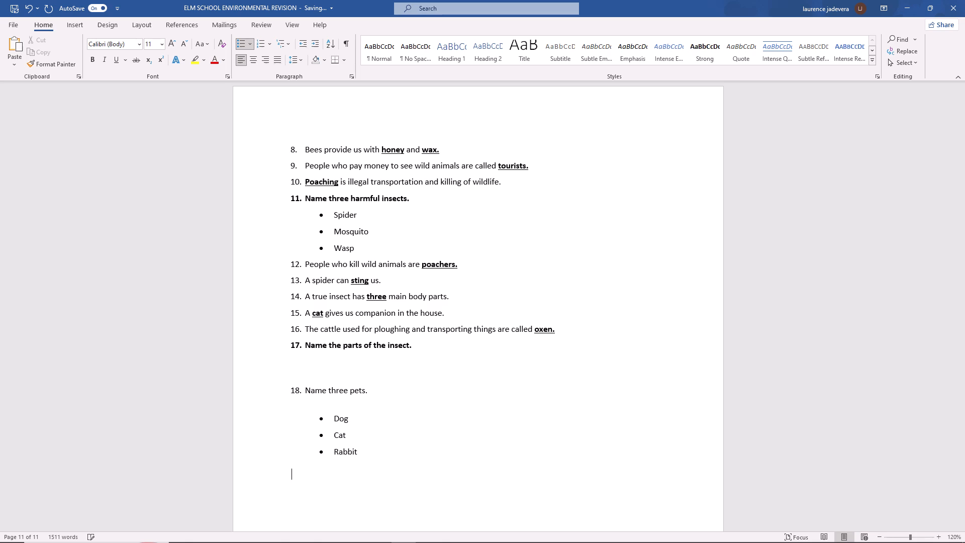
# Write numbered item 19 as "The birds that we keep for meat are called layers.".
pyautogui.write('19')
pyautogui.press('.')
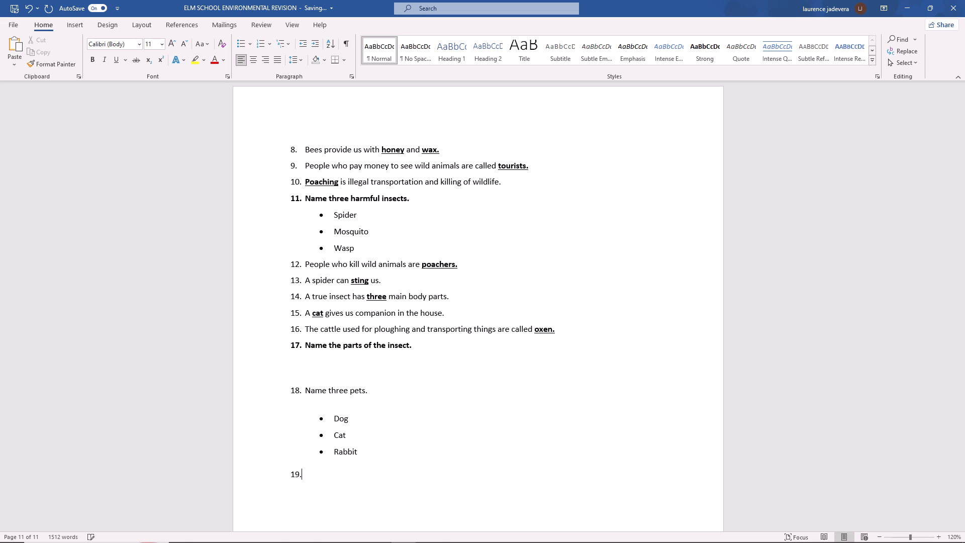
pyautogui.press('space')
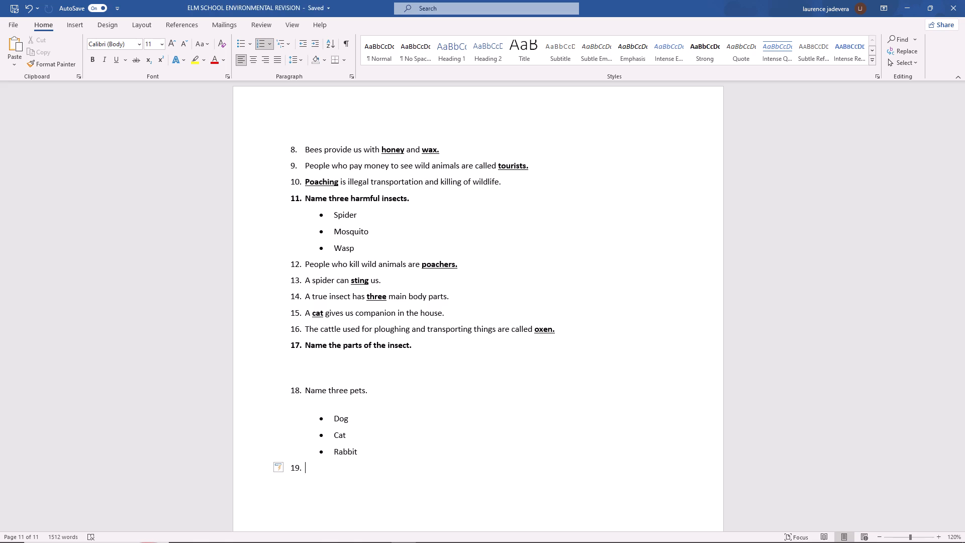
pyautogui.write('the')
pyautogui.press('space')
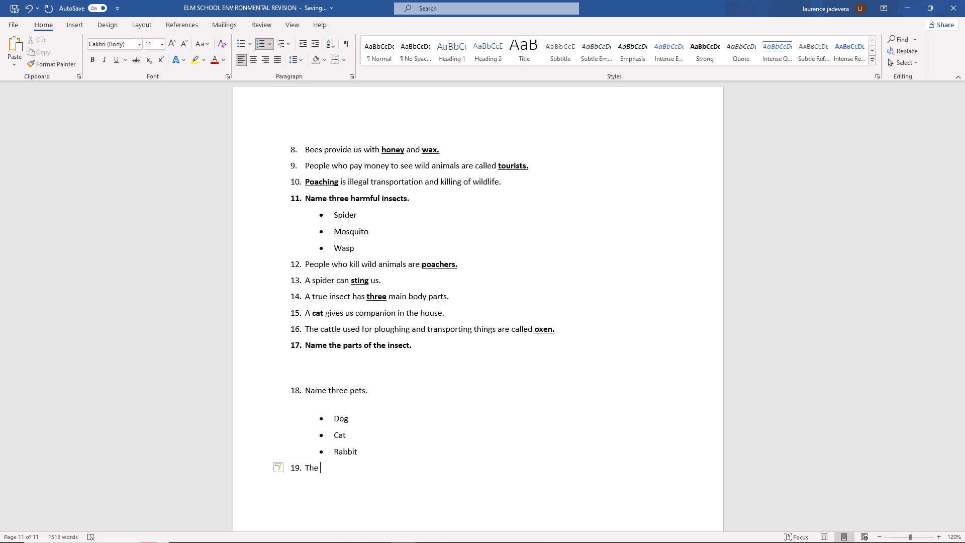
pyautogui.write('bir')
pyautogui.write('ds')
pyautogui.press('space')
pyautogui.write('that we')
pyautogui.press('space')
pyautogui.write('keep')
pyautogui.press('space')
pyautogui.write('for meat are called')
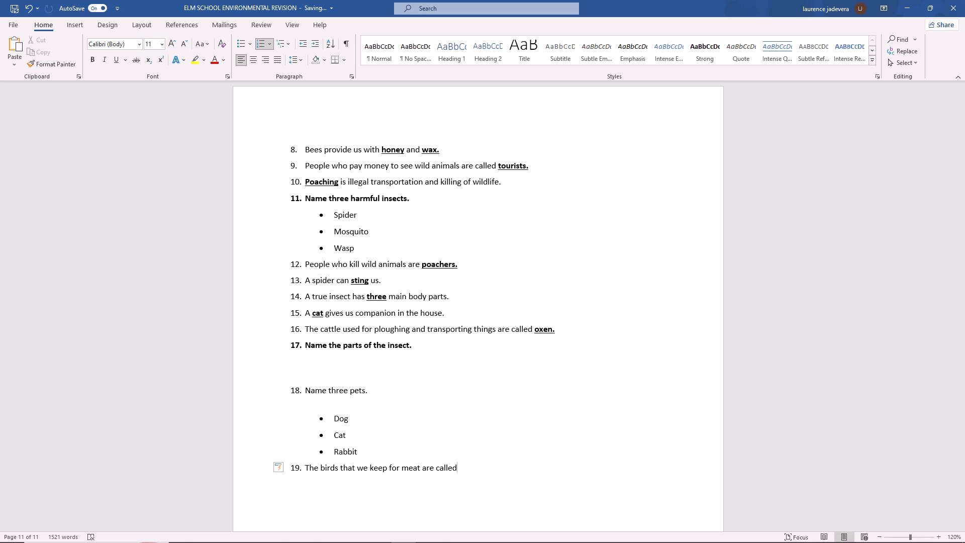
pyautogui.press('BackSpace')
pyautogui.press('d')
pyautogui.press('space')
pyautogui.write('la')
pyautogui.write('yers')
pyautogui.press('.')
# Write numbered item 20 as "Animals that we keep for meat are called broilers".
pyautogui.press('Return')
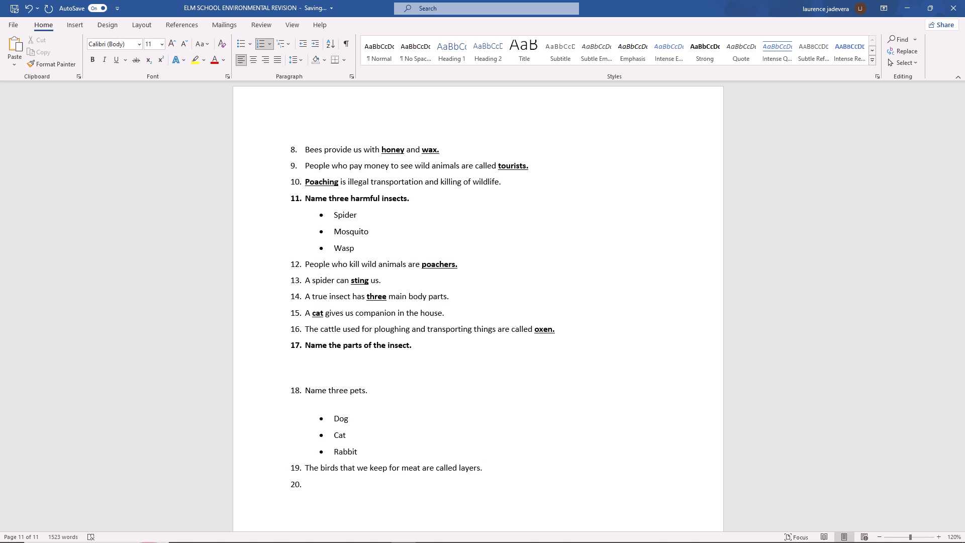
pyautogui.write('animals')
pyautogui.press('space')
pyautogui.press('t')
pyautogui.write('hat wee')
pyautogui.press('BackSpace')
pyautogui.press('space')
pyautogui.write('keep')
pyautogui.press('space')
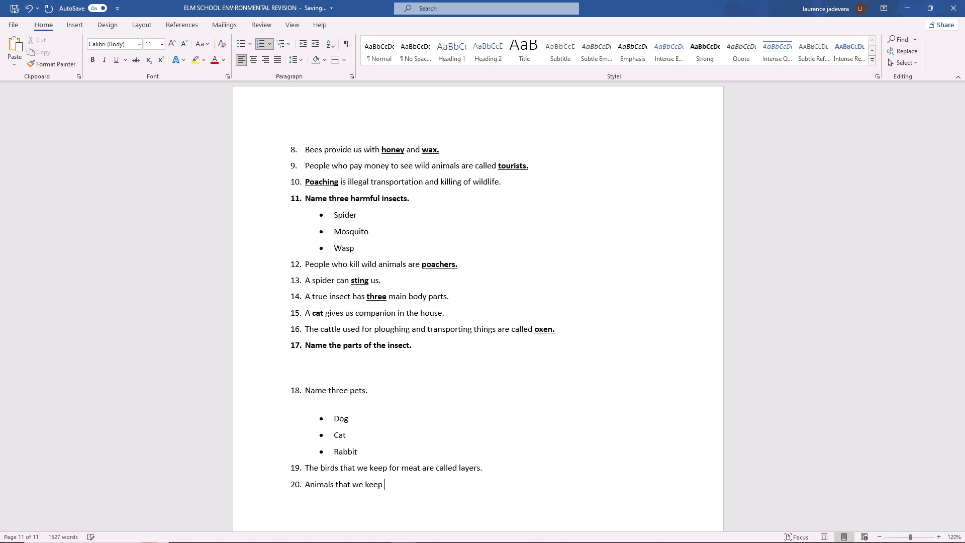
pyautogui.write('fi')
pyautogui.press('BackSpace')
pyautogui.write('or meat are c')
pyautogui.write('alee')
pyautogui.press('BackSpace')
pyautogui.press('BackSpace')
pyautogui.write('led')
pyautogui.press('space')
pyautogui.write('broiler')
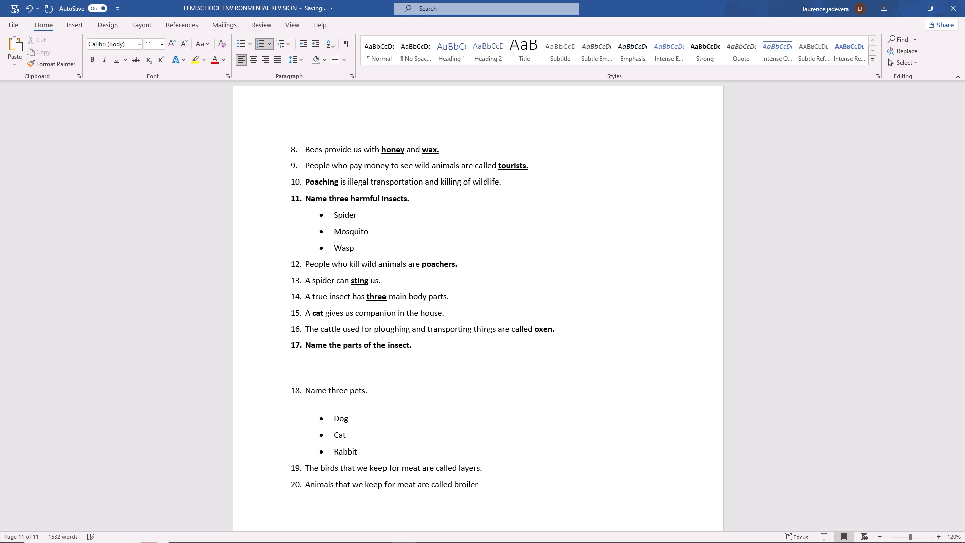
pyautogui.press('s')
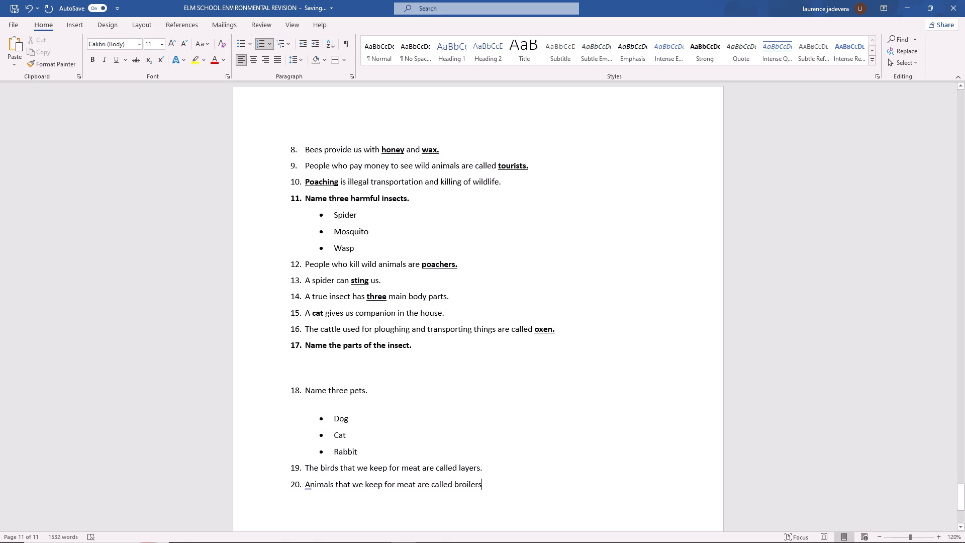
# Replace the opening word "Animals" in item 20 with "The birds".
pyautogui.moveTo(334, 484); pyautogui.dragTo(305, 487)
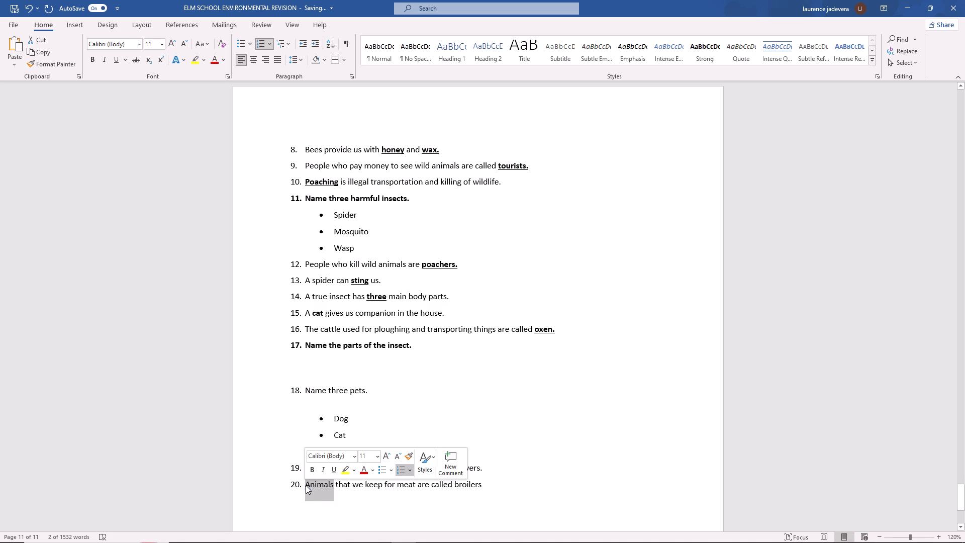
pyautogui.write('the')
pyautogui.press('space')
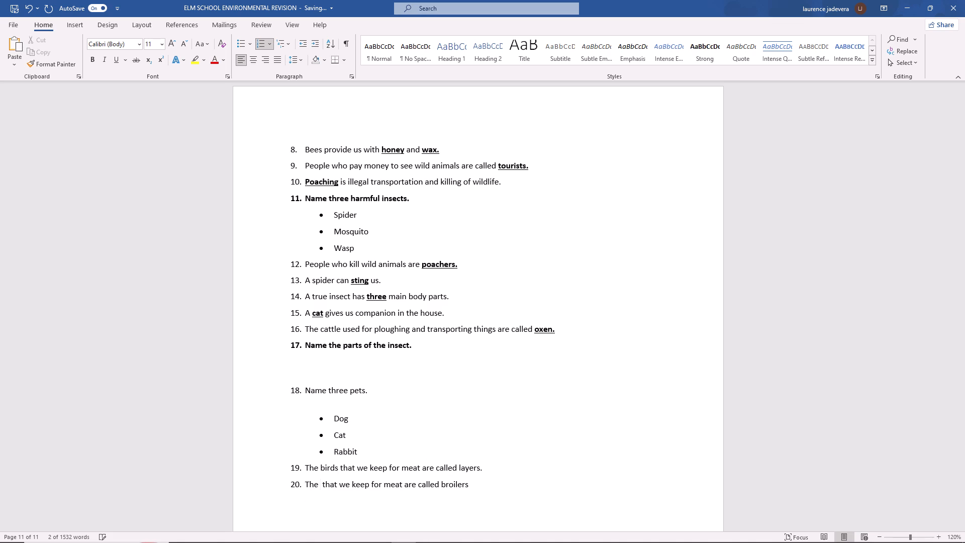
pyautogui.write('birds')
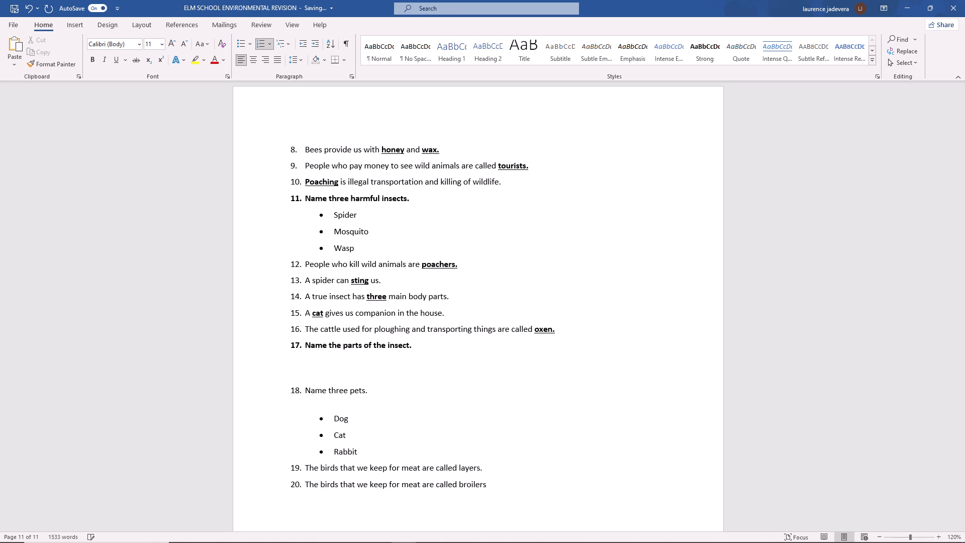
# Replace the word "meat" in item 19 with "eggs", keeping a space before it.
pyautogui.moveTo(419, 467); pyautogui.dragTo(403, 471)
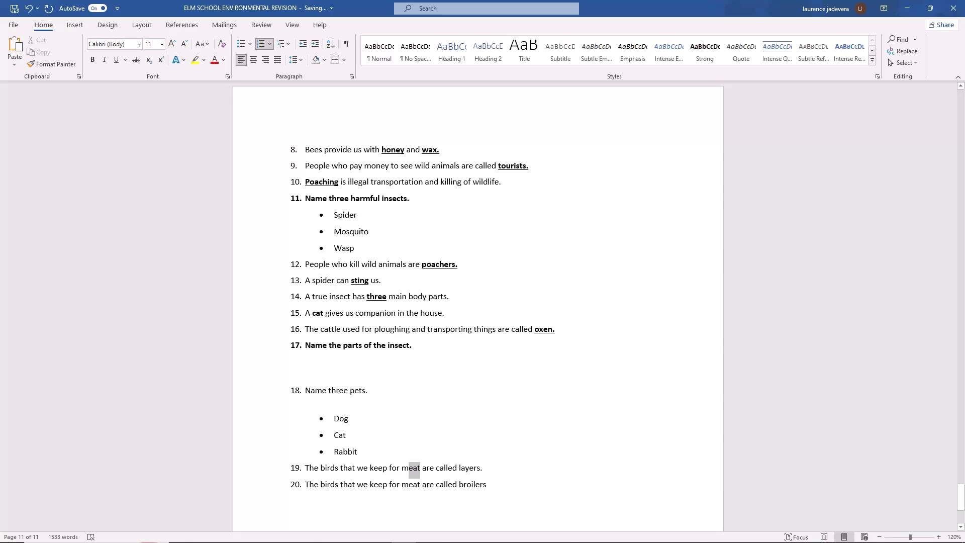
pyautogui.moveTo(403, 471); pyautogui.dragTo(398, 471)
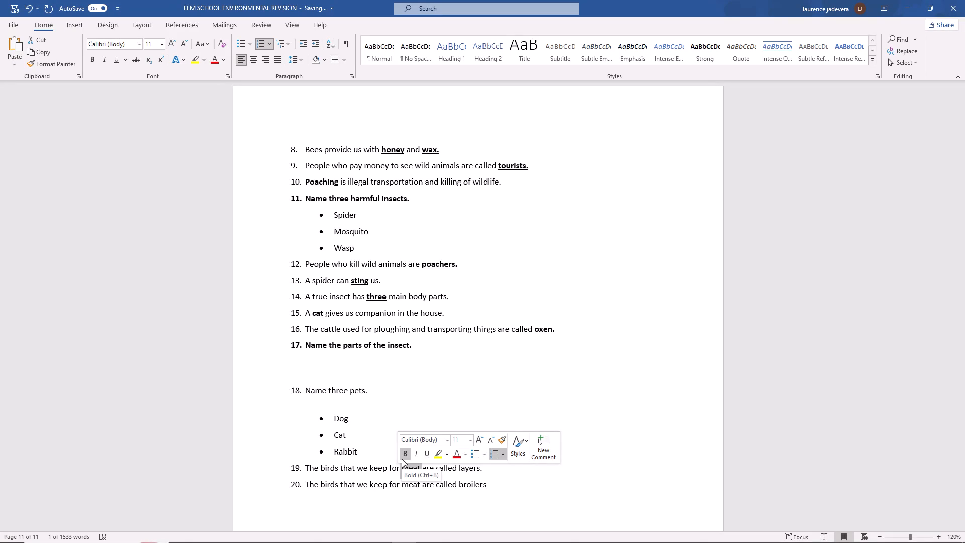
pyautogui.write('eggs')
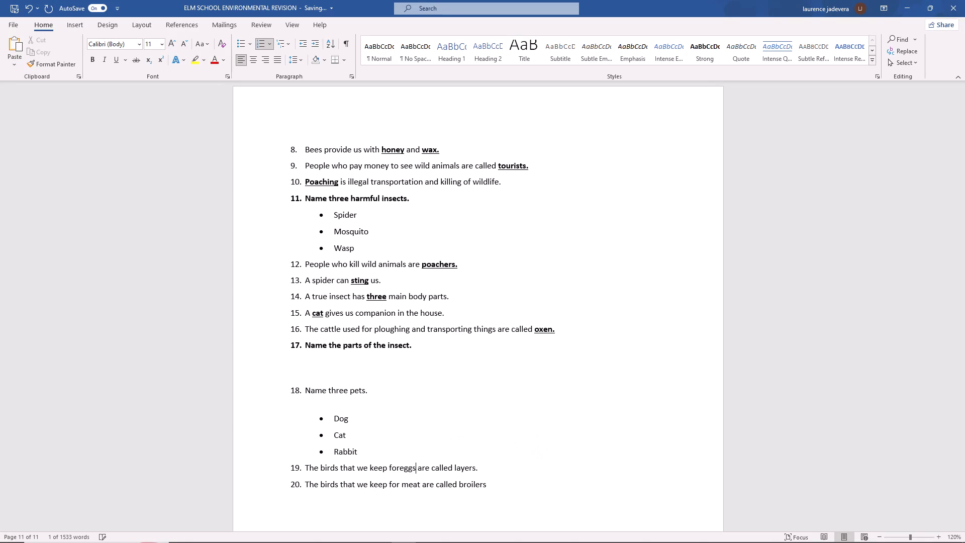
pyautogui.press('space')
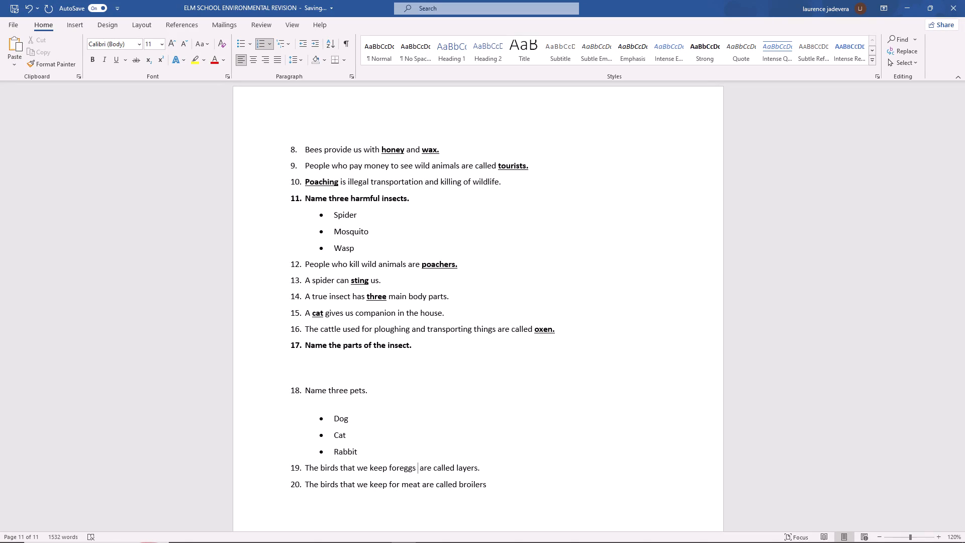
pyautogui.click(398, 470)
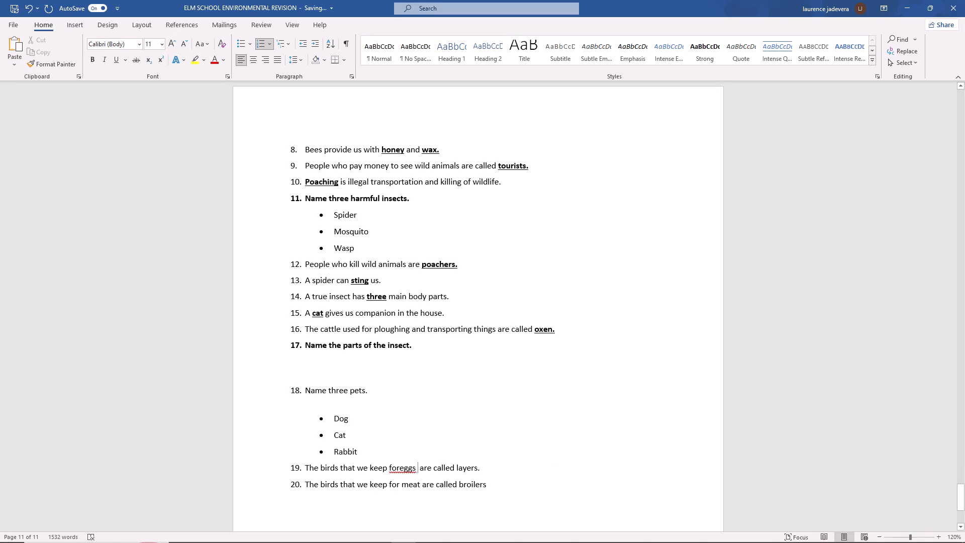
pyautogui.press('space')
# Make the answer "layers." in item 19 bold and underlined.
pyautogui.moveTo(483, 467); pyautogui.dragTo(463, 467)
pyautogui.moveTo(463, 467); pyautogui.dragTo(461, 467)
pyautogui.click(468, 448)
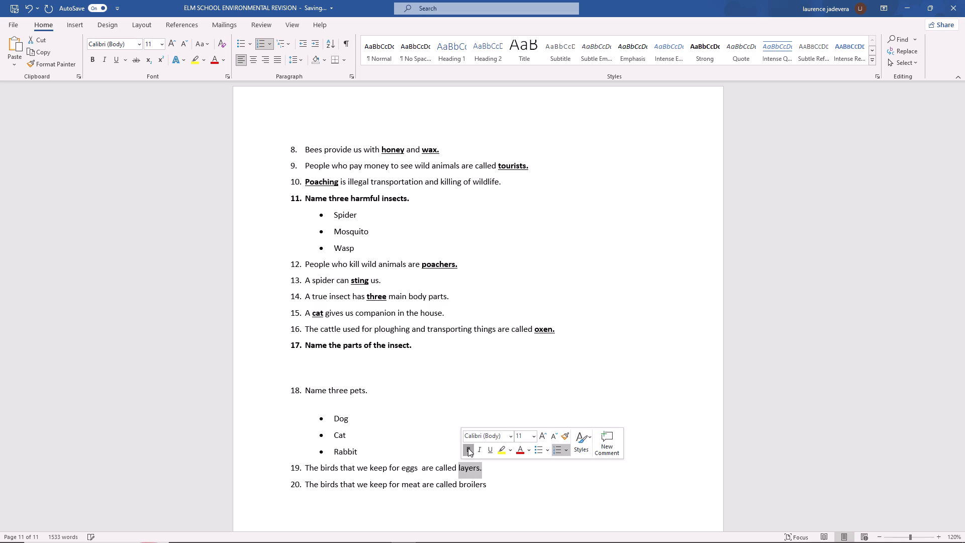
pyautogui.click(487, 448)
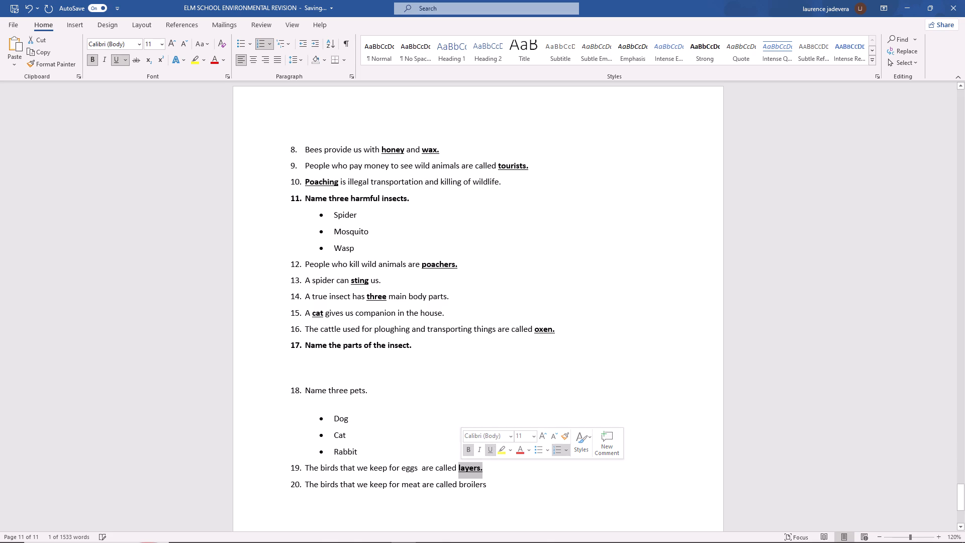
# End item 20 with a period and make its answer "broilers." bold and underlined.
pyautogui.click(488, 486)
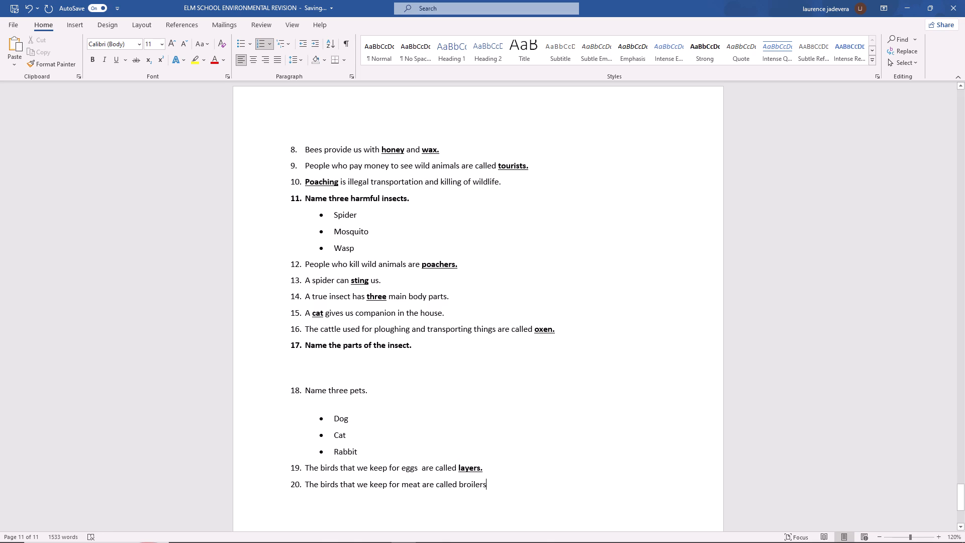
pyautogui.press('.')
pyautogui.moveTo(489, 484); pyautogui.dragTo(469, 486)
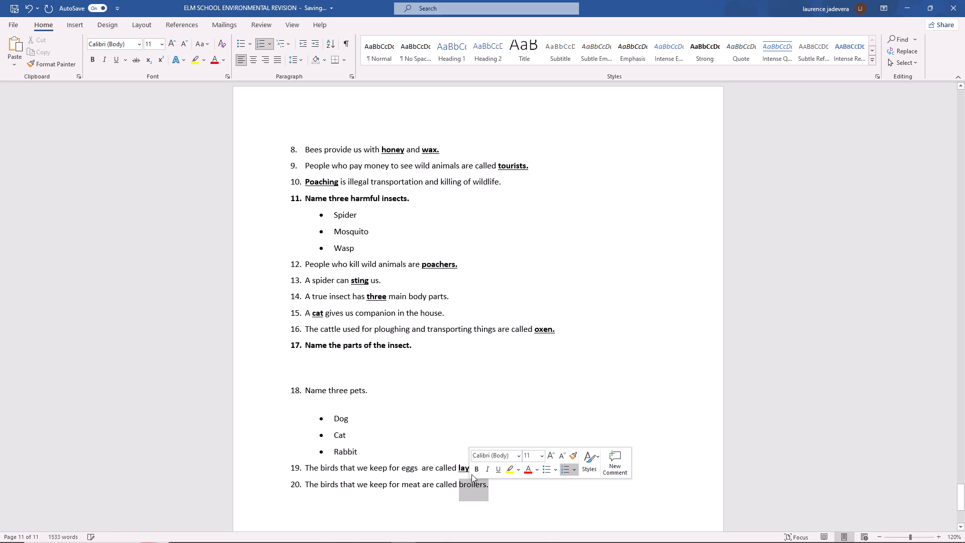
pyautogui.click(475, 470)
pyautogui.click(495, 469)
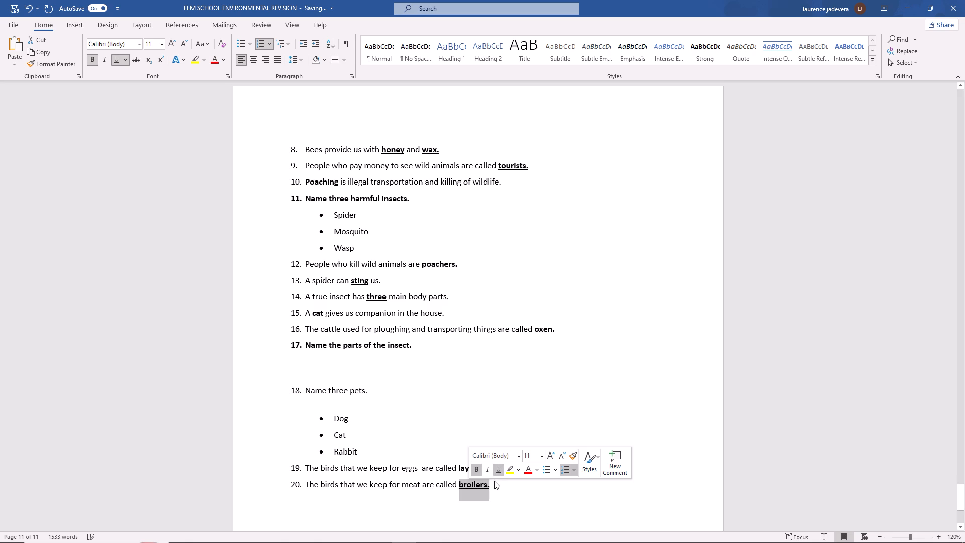
pyautogui.click(497, 488)
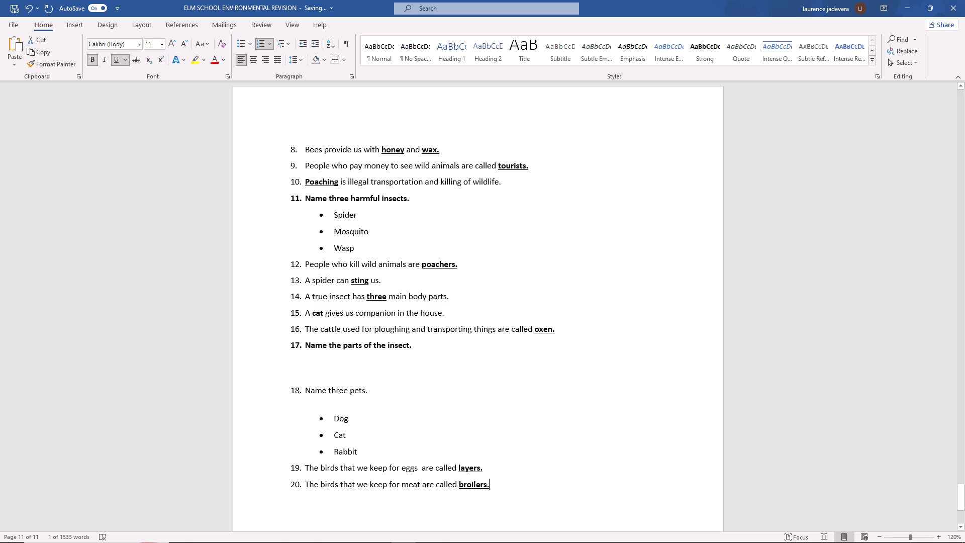
# Start an empty numbered item 21 below item 20 in plain text, without bold or underline.
pyautogui.press('Return')
pyautogui.write('a f')
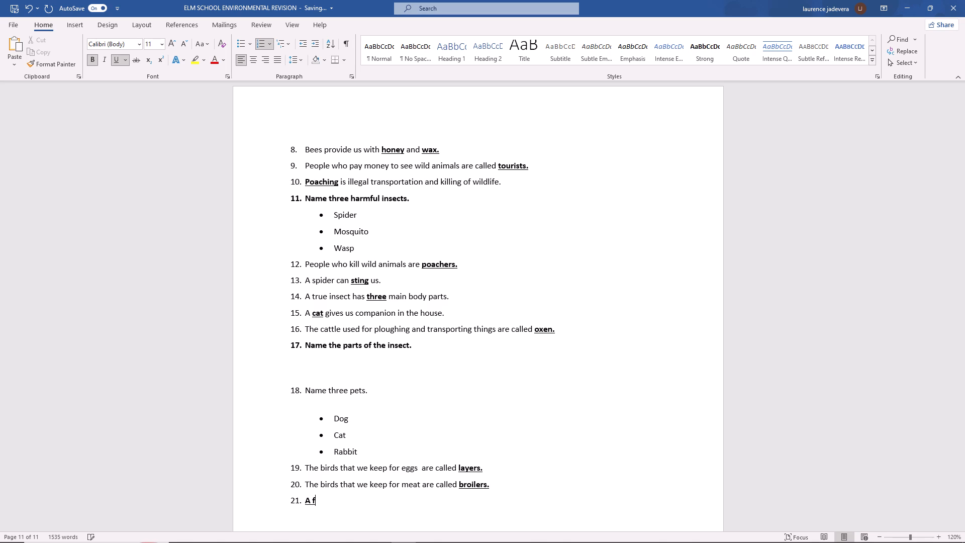
pyautogui.press('BackSpace')
pyautogui.press('BackSpace')
pyautogui.press('BackSpace')
pyautogui.click(345, 487)
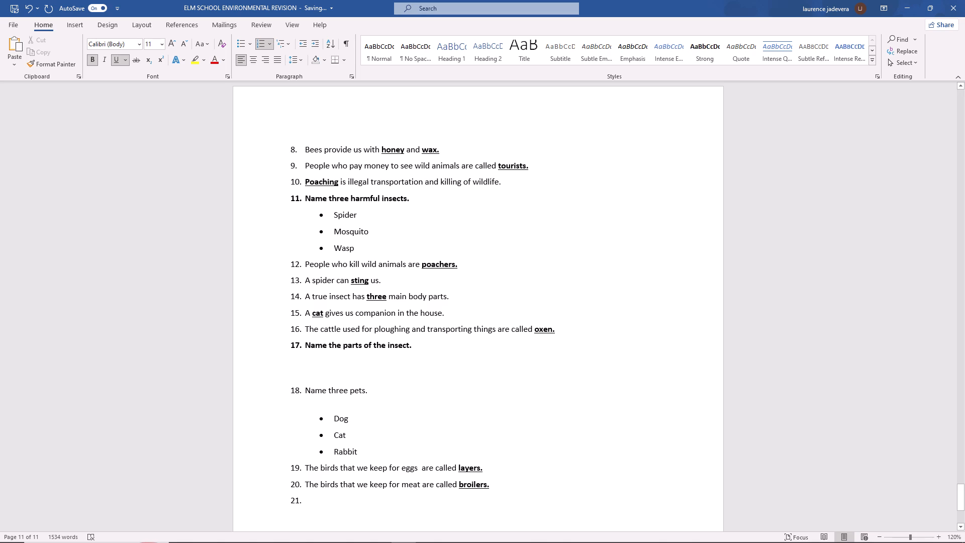
pyautogui.click(309, 502)
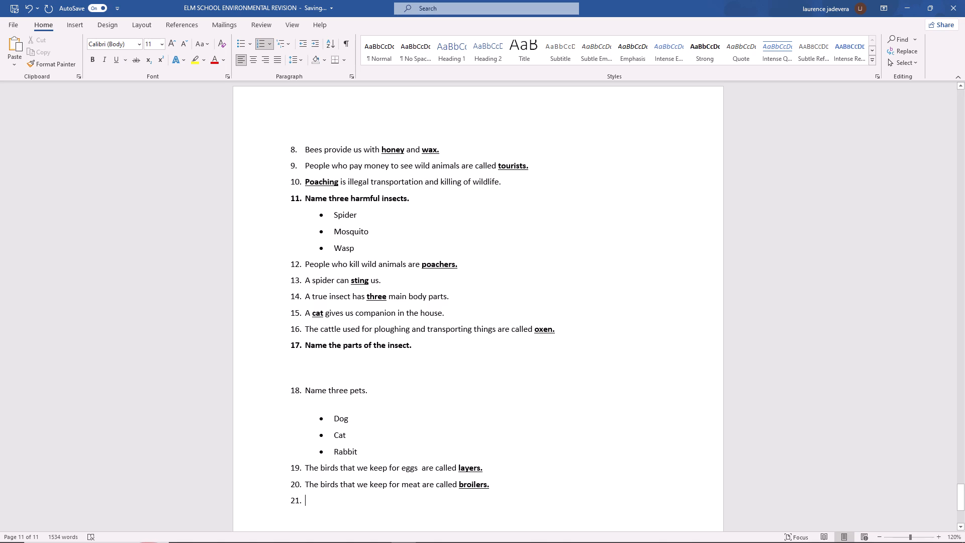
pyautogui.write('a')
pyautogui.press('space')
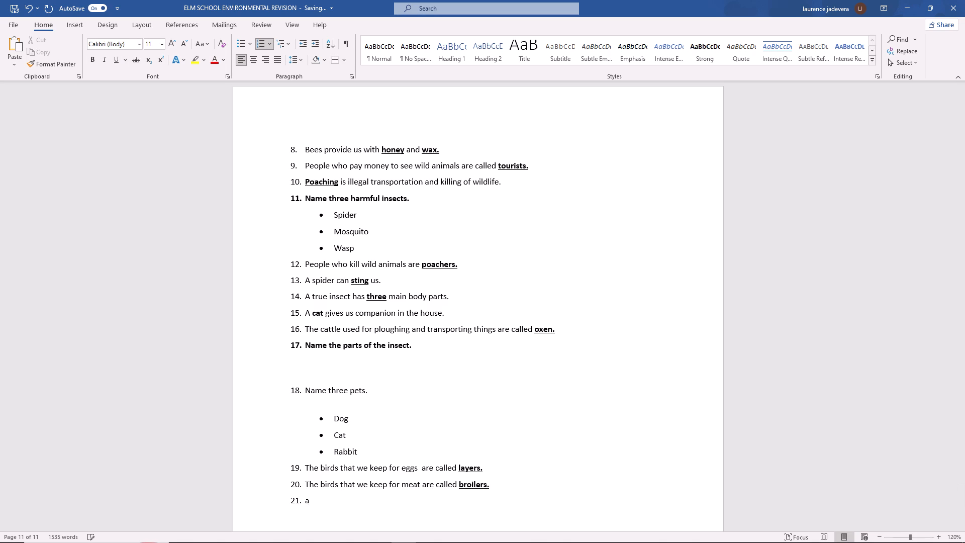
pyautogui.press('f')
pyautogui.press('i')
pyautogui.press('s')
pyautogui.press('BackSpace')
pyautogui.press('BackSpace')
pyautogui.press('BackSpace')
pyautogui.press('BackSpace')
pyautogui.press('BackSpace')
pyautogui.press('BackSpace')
# Write numbered item 21 as "A fish breathes through gills." and start the following numbered line.
pyautogui.write('21.')
pyautogui.press('space')
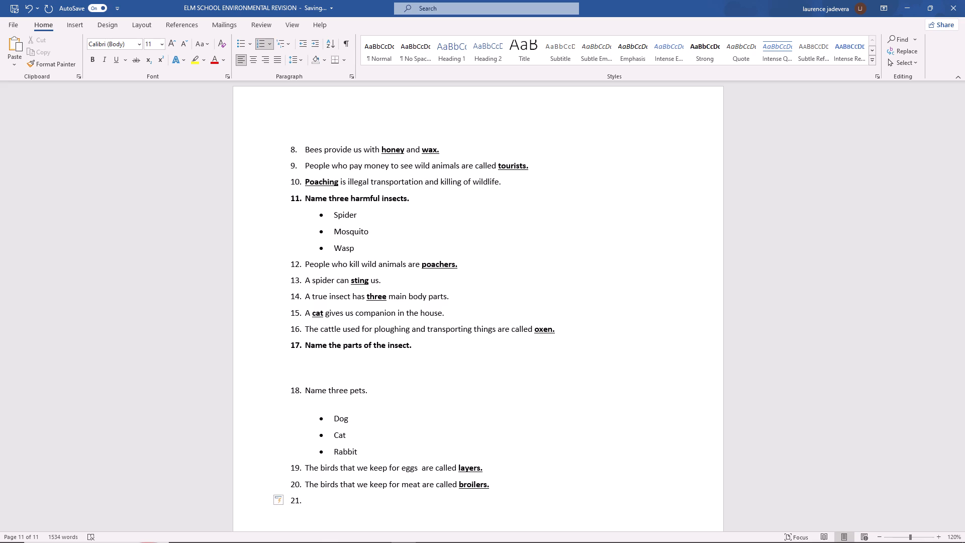
pyautogui.write('a')
pyautogui.press('space')
pyautogui.write('fish breathes through')
pyautogui.press('space')
pyautogui.write('gills')
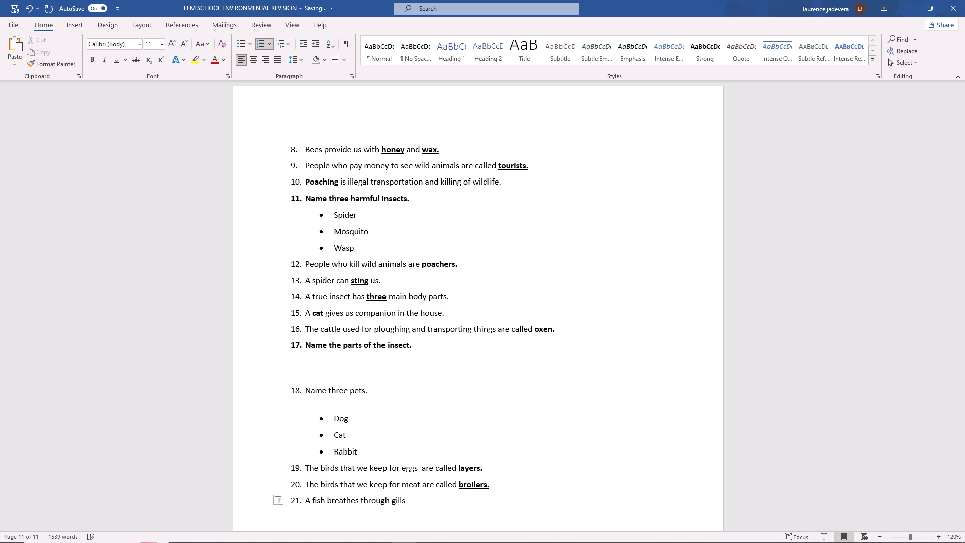
pyautogui.press('.')
pyautogui.press('Return')
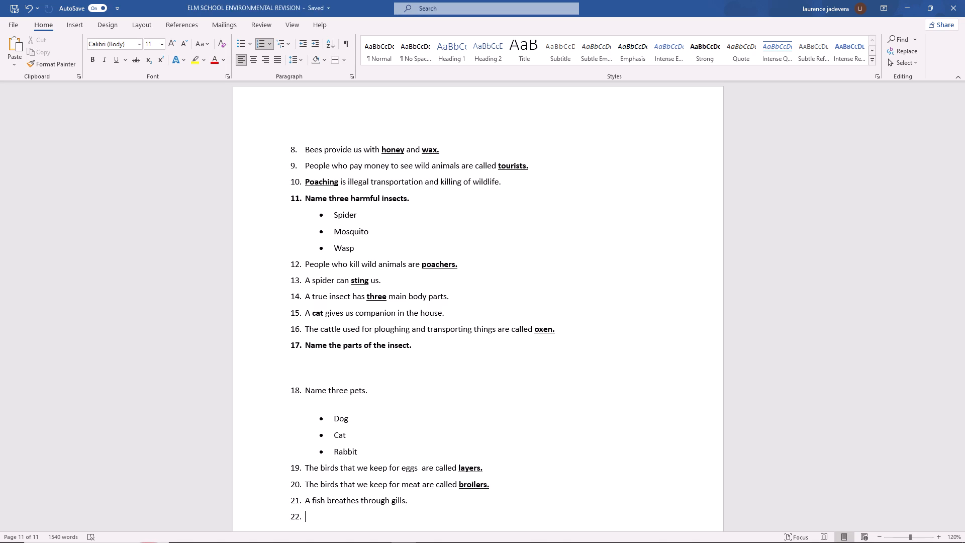
# Write numbered item 22 as "The legs of a bird are covered with feathers." and start the following numbered line.
pyautogui.write('the')
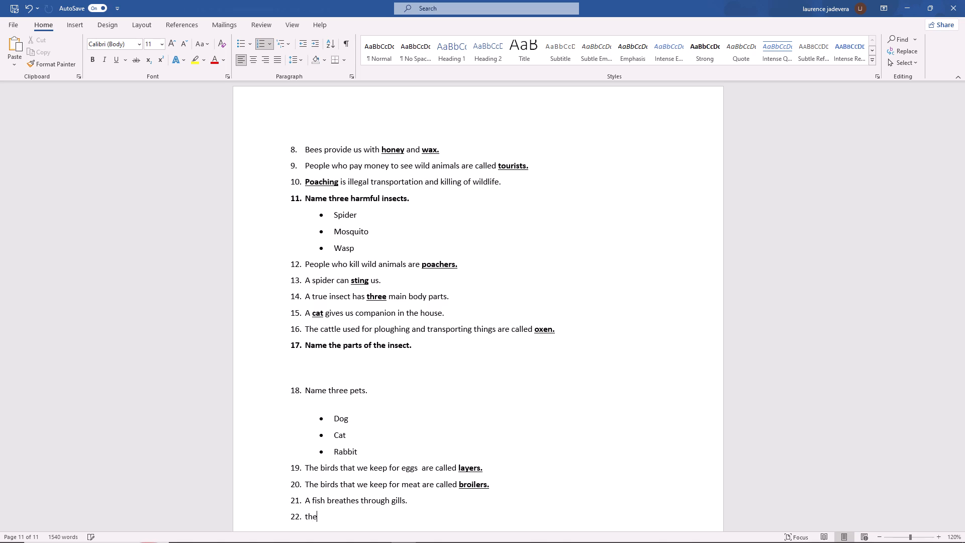
pyautogui.press('space')
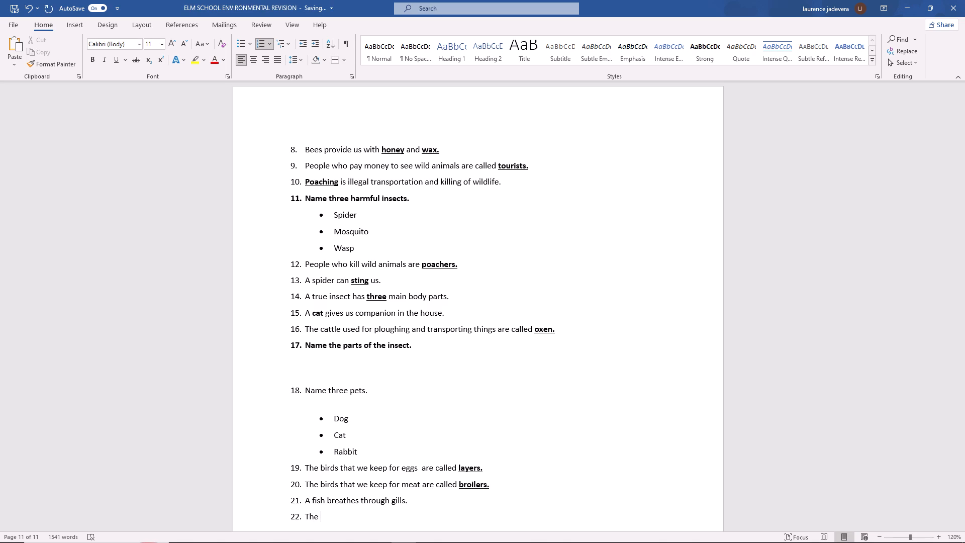
pyautogui.write('legs')
pyautogui.press('space')
pyautogui.write('of a')
pyautogui.press('space')
pyautogui.write('bird are covered with')
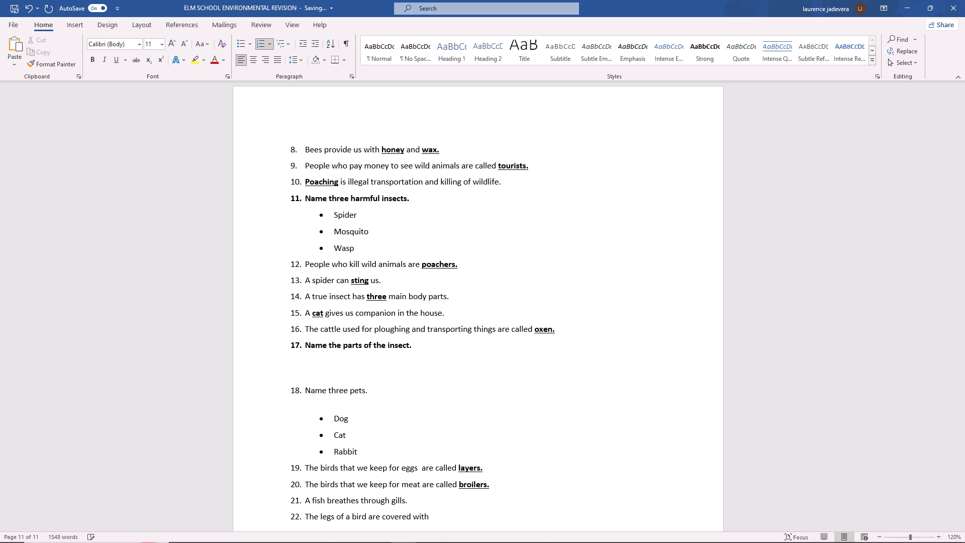
pyautogui.press('space')
pyautogui.write('feathers')
pyautogui.press('.')
pyautogui.press('Return')
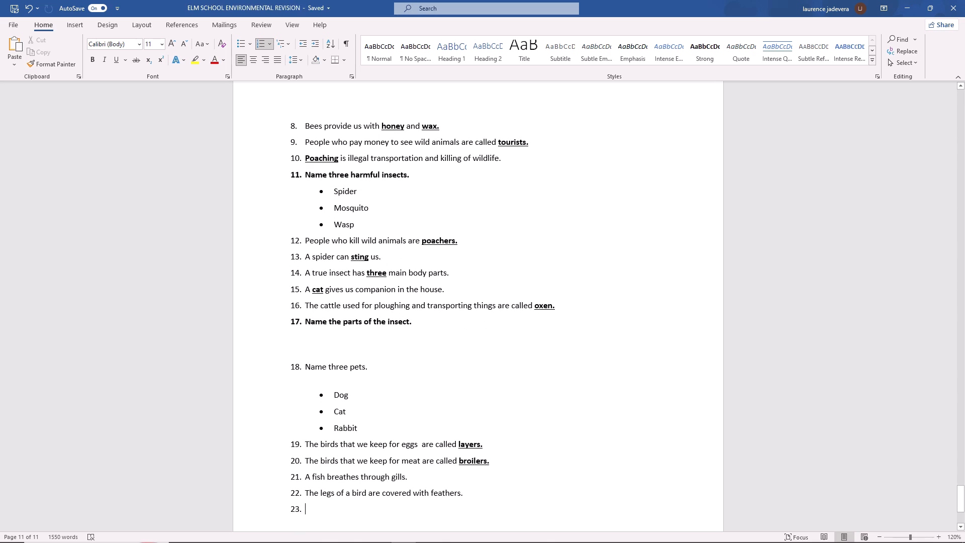
# Write numbered item 23 as "The body of a dog is covered with fur." and start the following numbered line.
pyautogui.write('the body of a dog is covered')
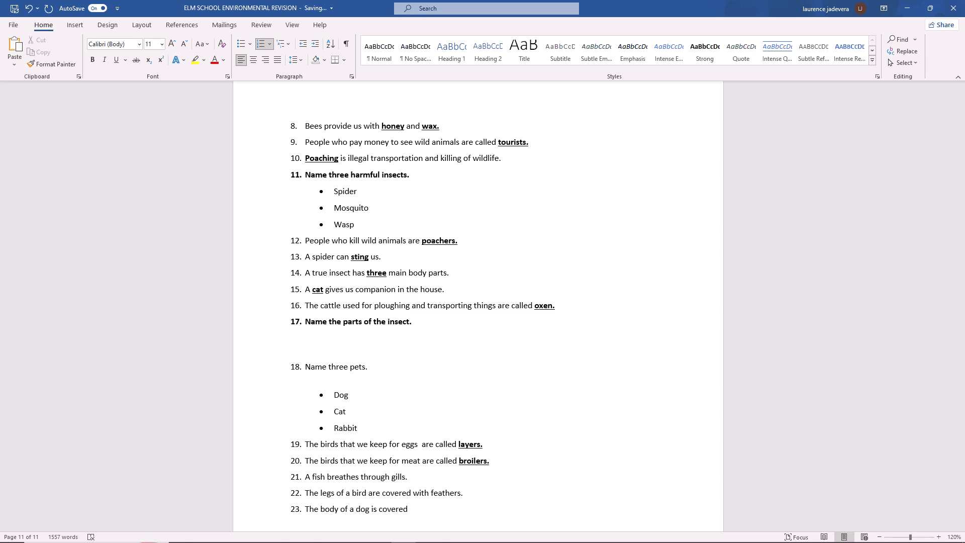
pyautogui.press('space')
pyautogui.write('with fur')
pyautogui.press('.')
pyautogui.press('Return')
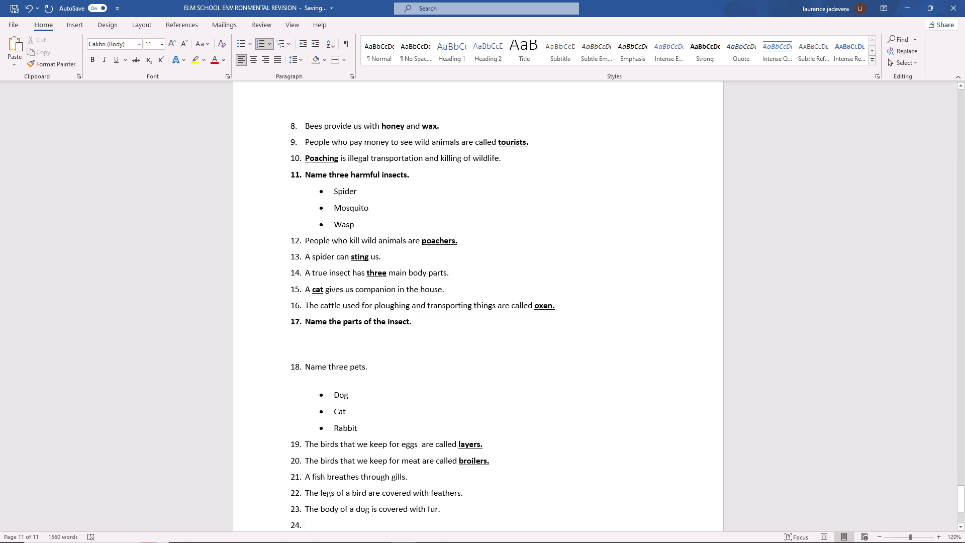
# Make the answer "gills." in item 21 bold.
pyautogui.scroll(-4, 310, 452)
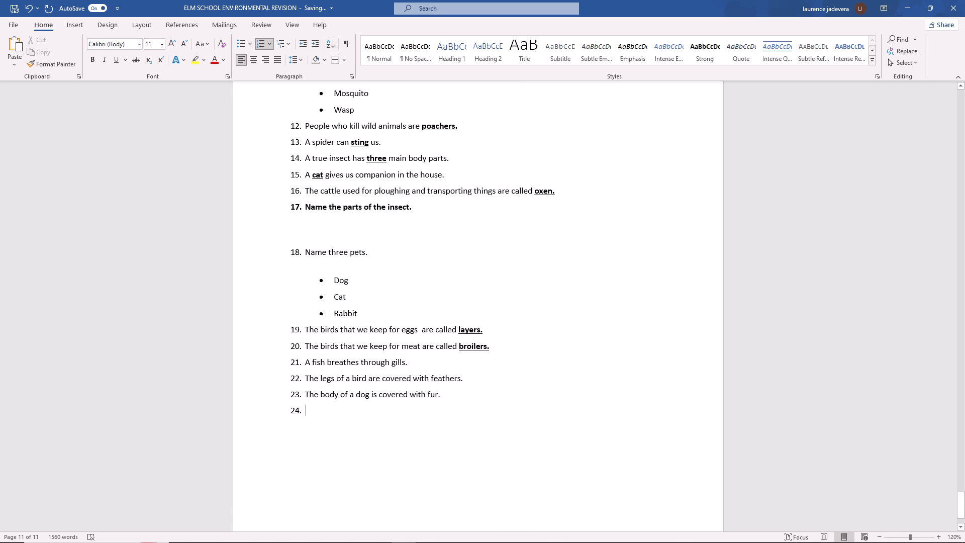
pyautogui.moveTo(409, 365); pyautogui.dragTo(393, 364)
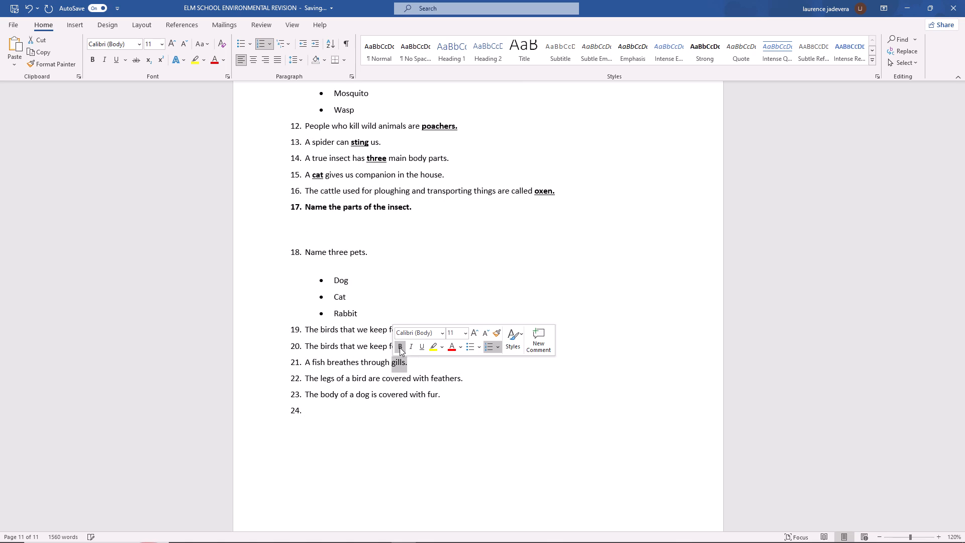
pyautogui.click(400, 347)
# Make the answer "feathers." in item 22 bold.
pyautogui.moveTo(463, 378); pyautogui.dragTo(434, 379)
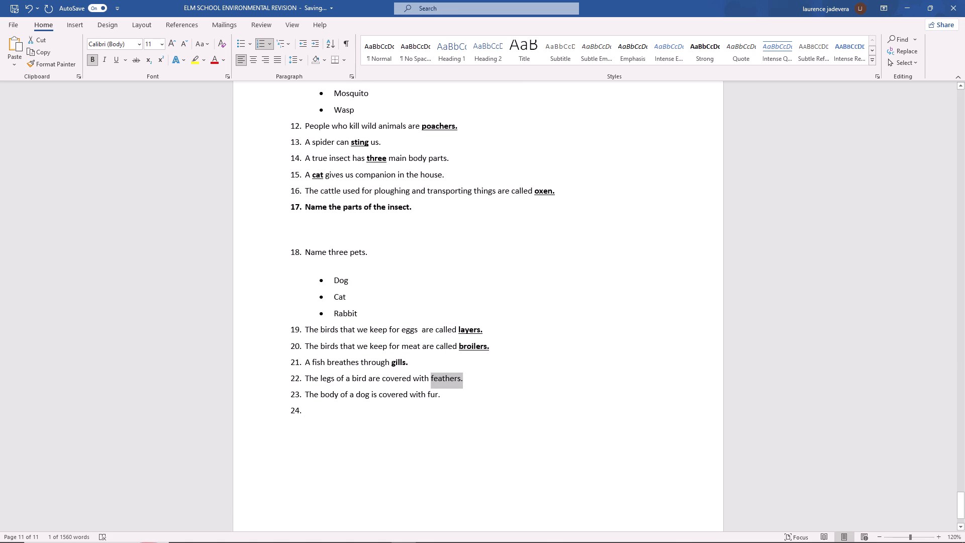
pyautogui.moveTo(434, 379); pyautogui.dragTo(430, 379)
pyautogui.click(434, 363)
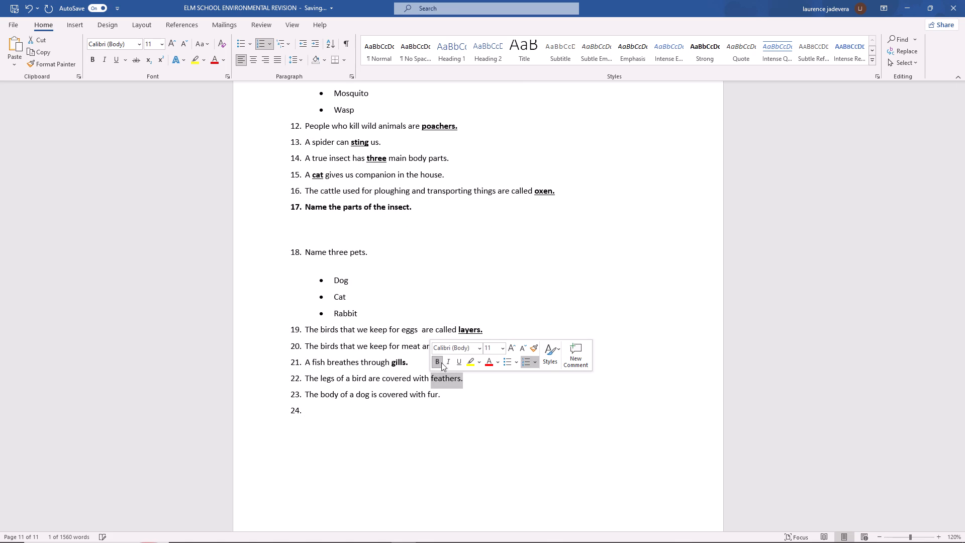
# Underline the answers "feathers." in item 22 and "gills." in item 21.
pyautogui.click(454, 360)
pyautogui.moveTo(414, 360); pyautogui.dragTo(409, 360)
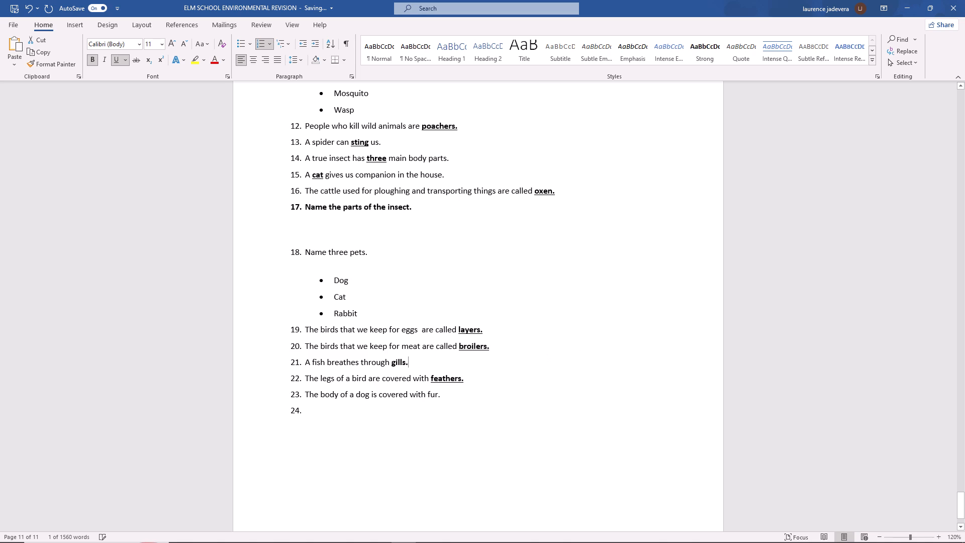
pyautogui.moveTo(409, 360); pyautogui.dragTo(394, 363)
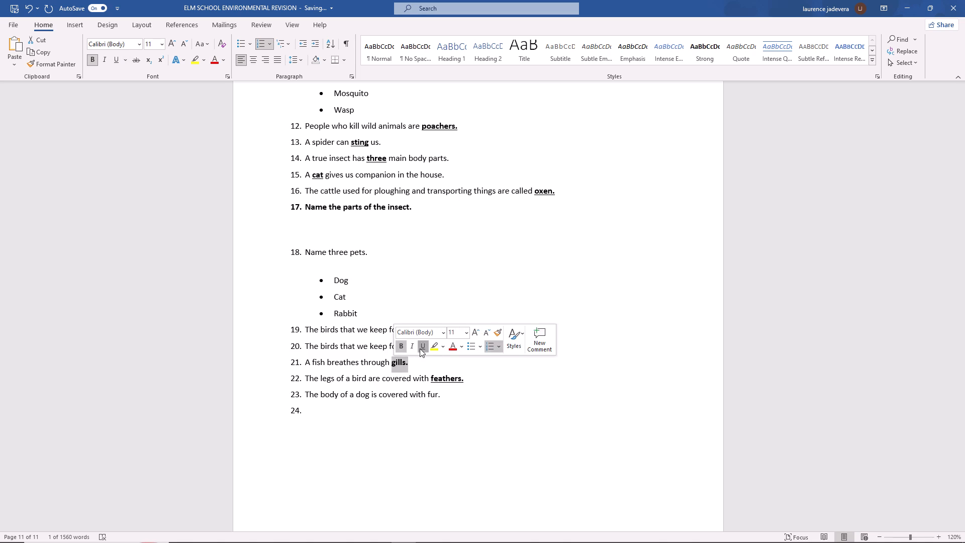
pyautogui.click(420, 348)
# Make the answer "fur." in item 23 bold and underlined.
pyautogui.moveTo(441, 398); pyautogui.dragTo(428, 399)
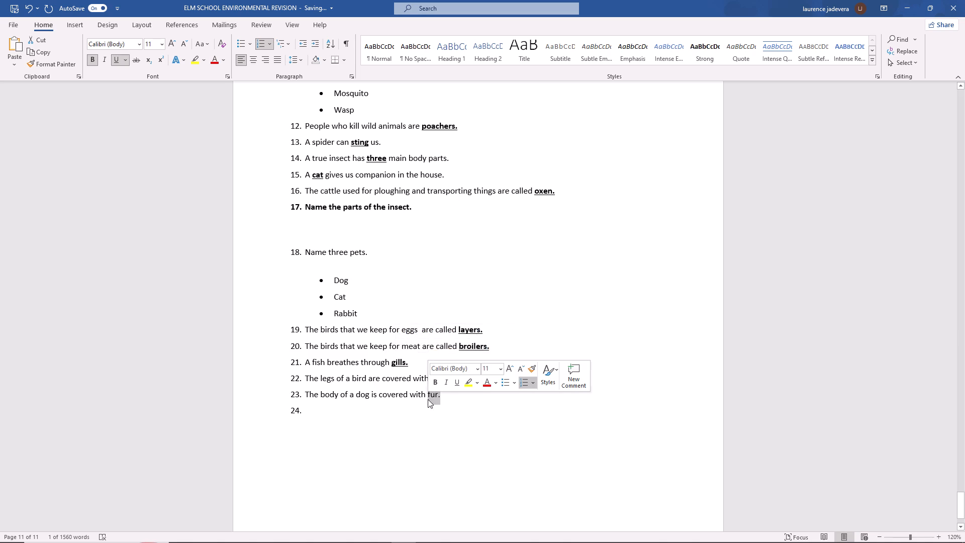
pyautogui.click(433, 379)
pyautogui.click(454, 381)
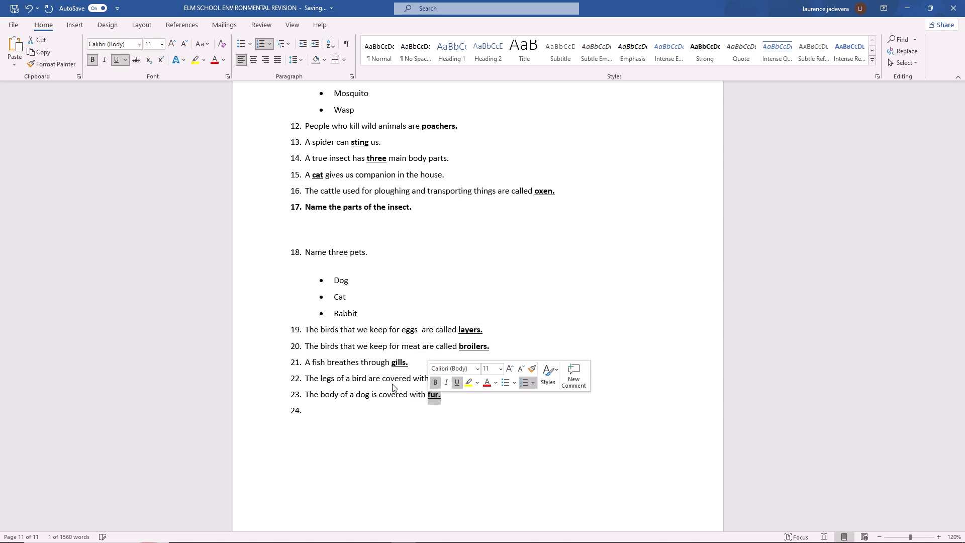
# Write numbered item 24 as "Changing of the colour of the chameleon is called camouflage".
pyautogui.click(317, 408)
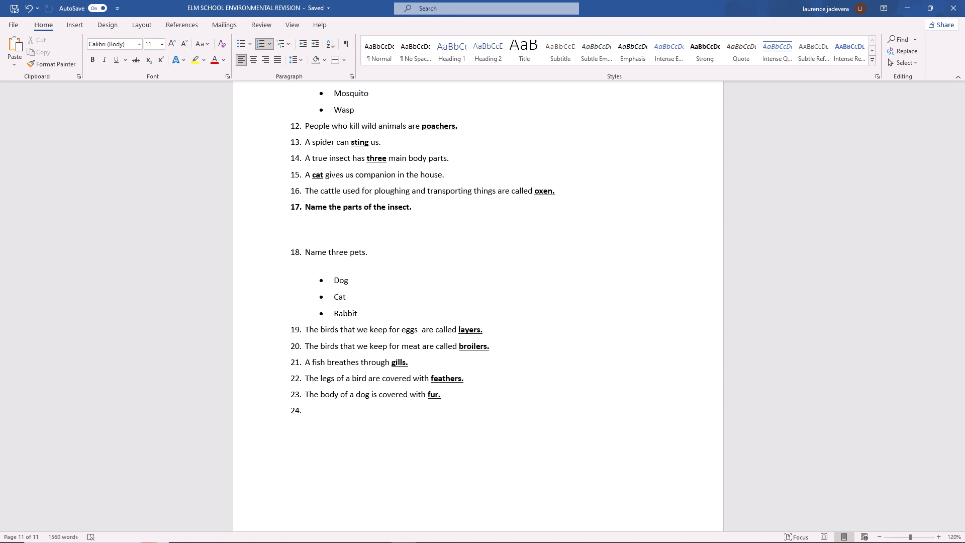
pyautogui.write('changin')
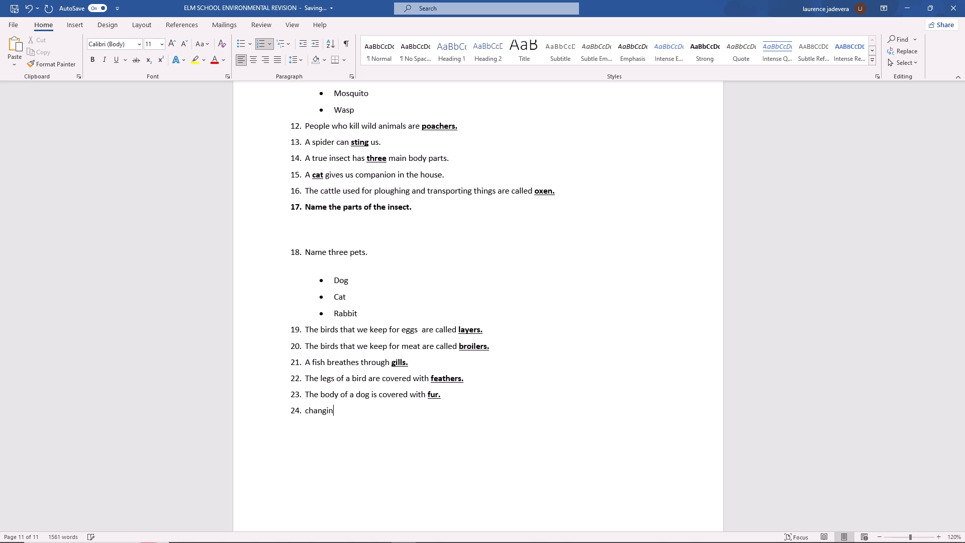
pyautogui.write('g')
pyautogui.press('space')
pyautogui.write('of the colour of')
pyautogui.press('space')
pyautogui.write('the chs')
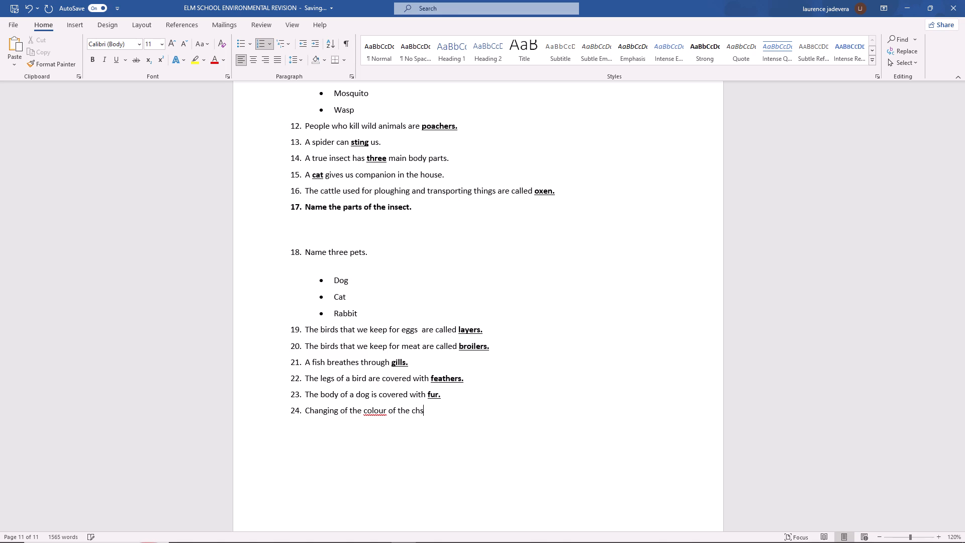
pyautogui.press('BackSpace')
pyautogui.write('ameleon is')
pyautogui.press('space')
pyautogui.write('called campoufla')
pyautogui.write('ge')
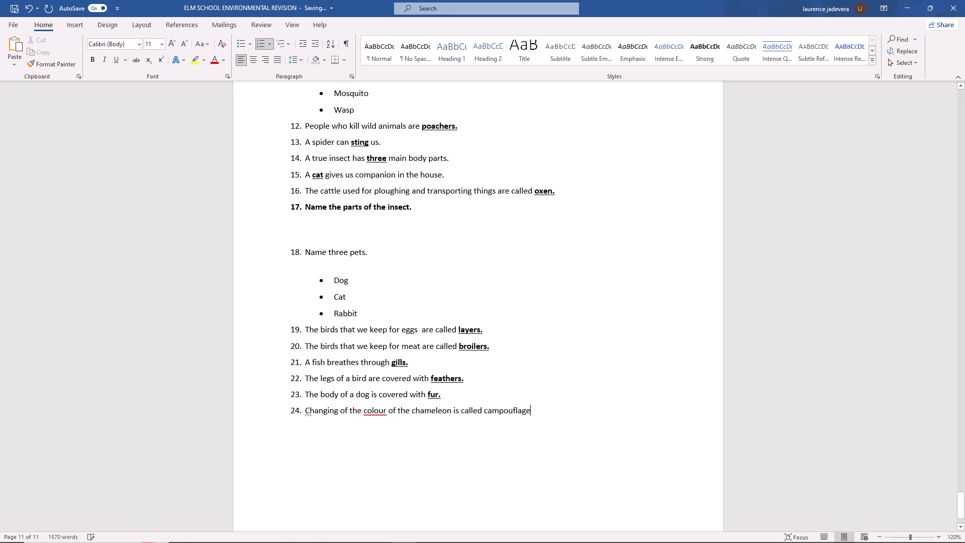
pyautogui.click(503, 411)
pyautogui.press('BackSpace')
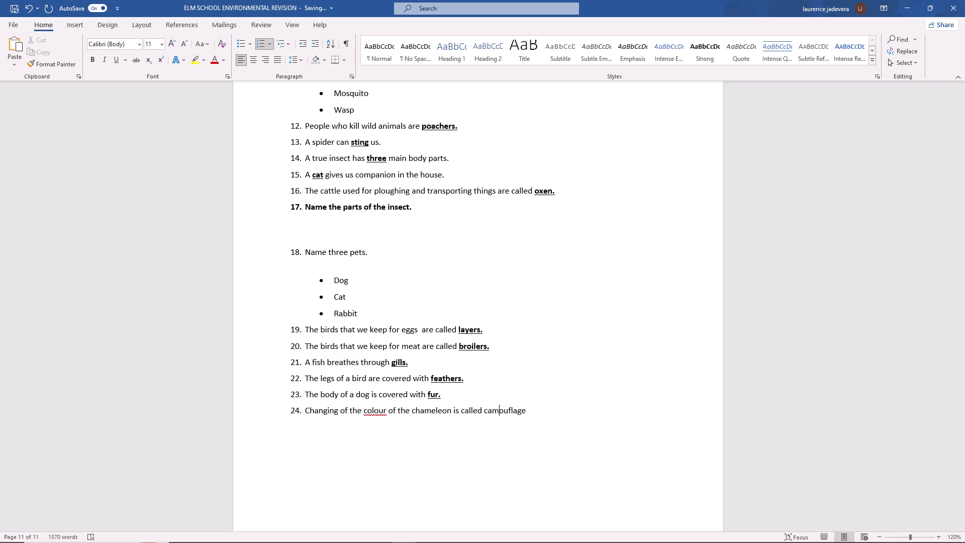
# Remove "the" before "colour" in item 24, end the sentence with a full stop and start the following numbered line.
pyautogui.click(385, 406)
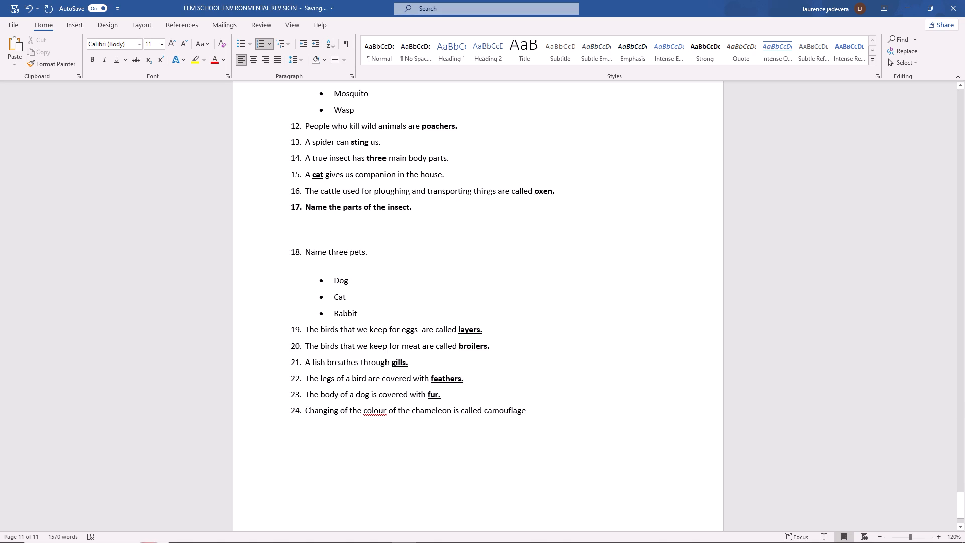
pyautogui.click(358, 410)
pyautogui.click(360, 411)
pyautogui.press('BackSpace')
pyautogui.press('BackSpace')
pyautogui.press('BackSpace')
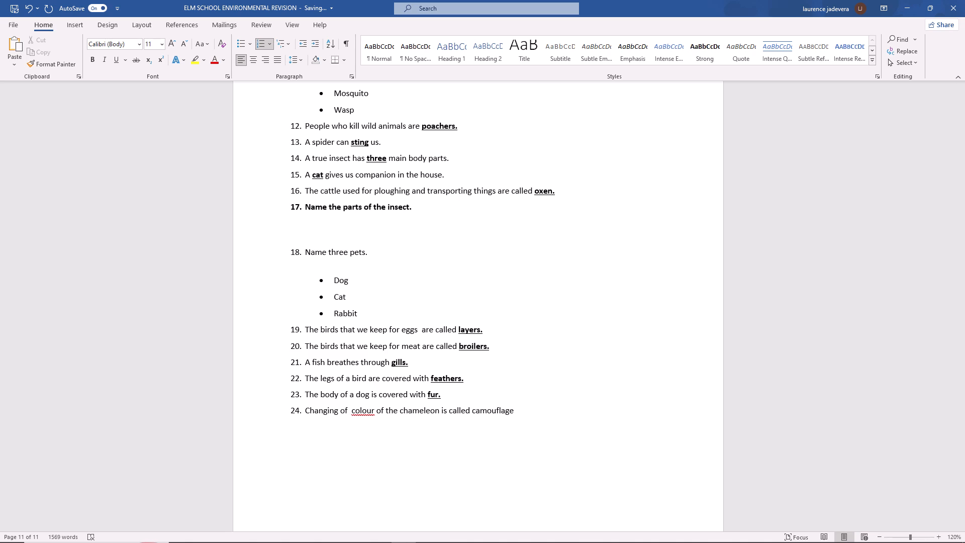
pyautogui.click(517, 411)
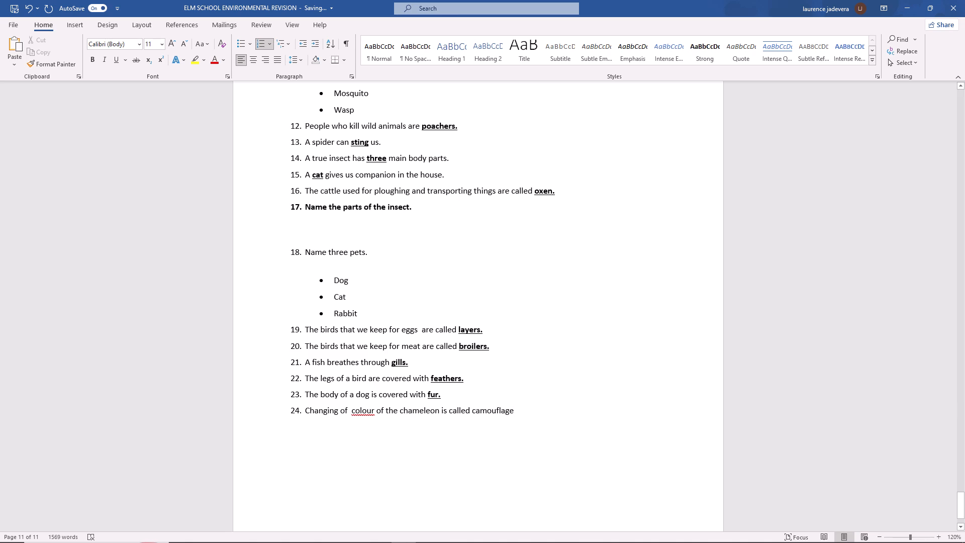
pyautogui.press('.')
pyautogui.press('Return')
# Make the answer "camouflage." in item 24 bold and underlined.
pyautogui.moveTo(524, 415); pyautogui.dragTo(485, 414)
pyautogui.click(493, 397)
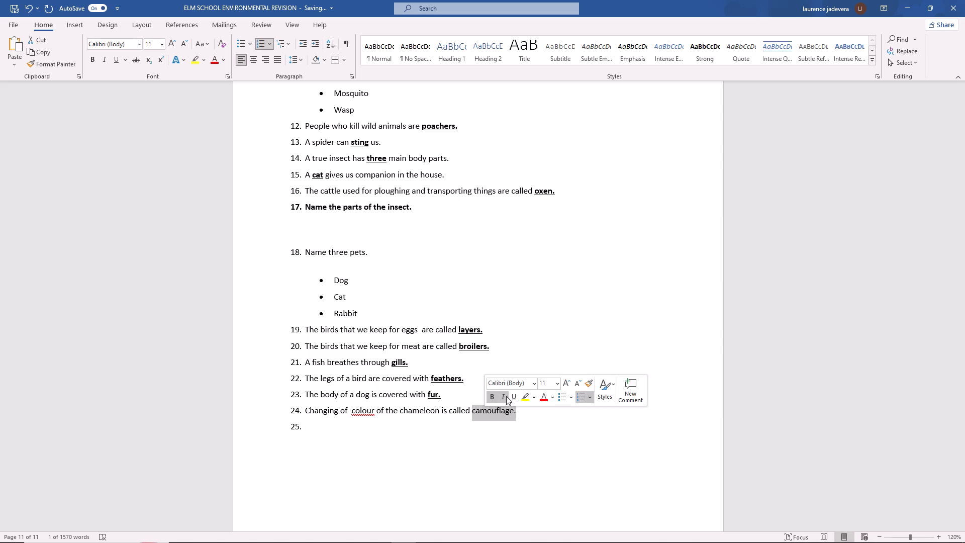
pyautogui.click(511, 396)
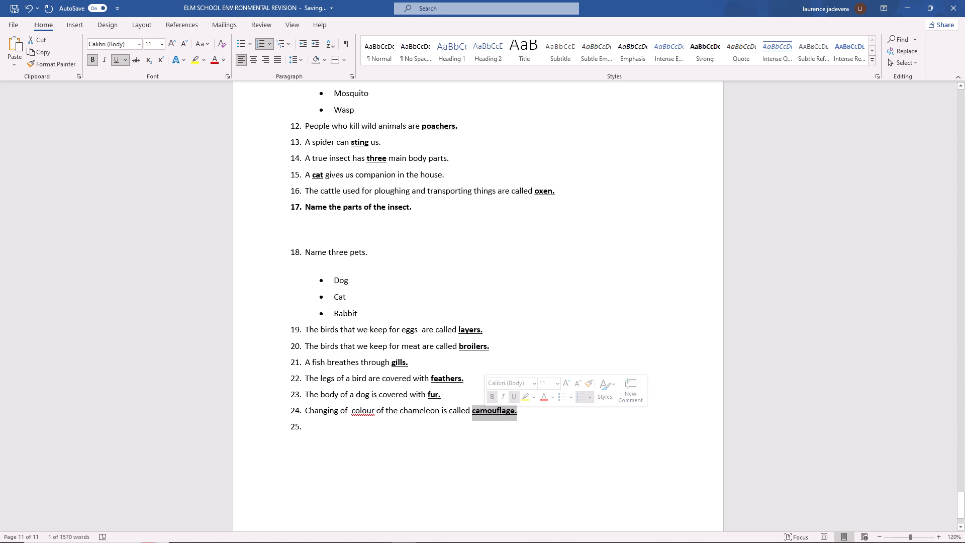
pyautogui.click(339, 411)
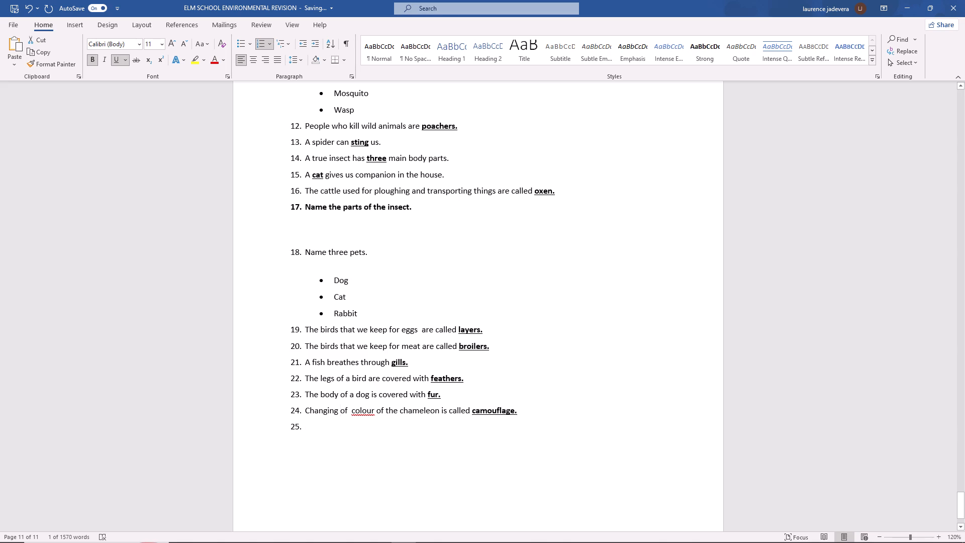
# Write numbered item 25 as "Which disease can someone get from a dog bite. Rabies." and start the following numbered line.
pyautogui.click(311, 428)
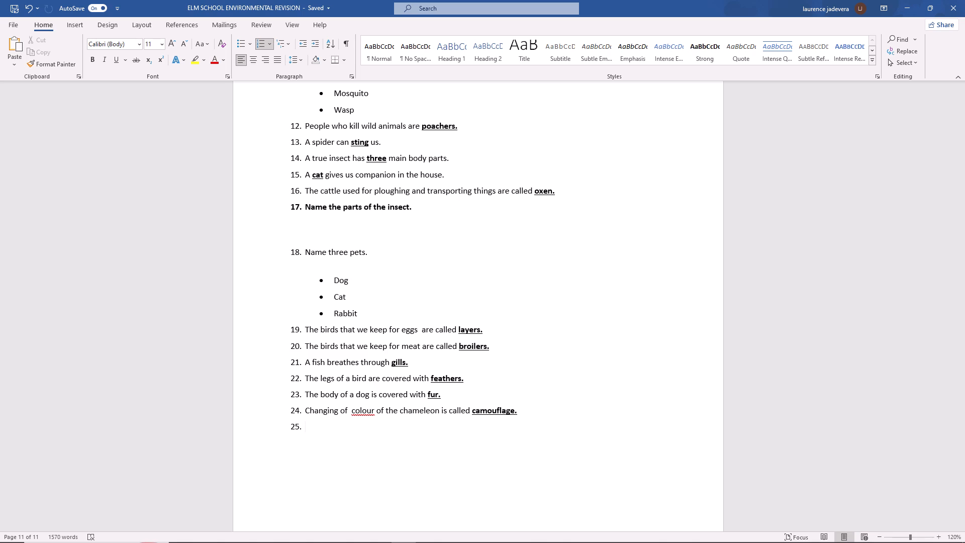
pyautogui.write('which disease')
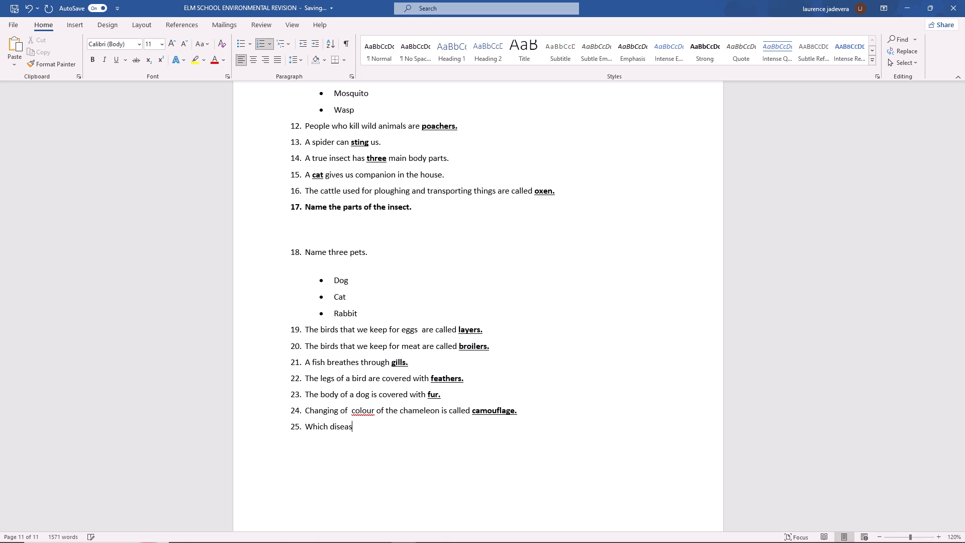
pyautogui.press('space')
pyautogui.write('can someone')
pyautogui.press('space')
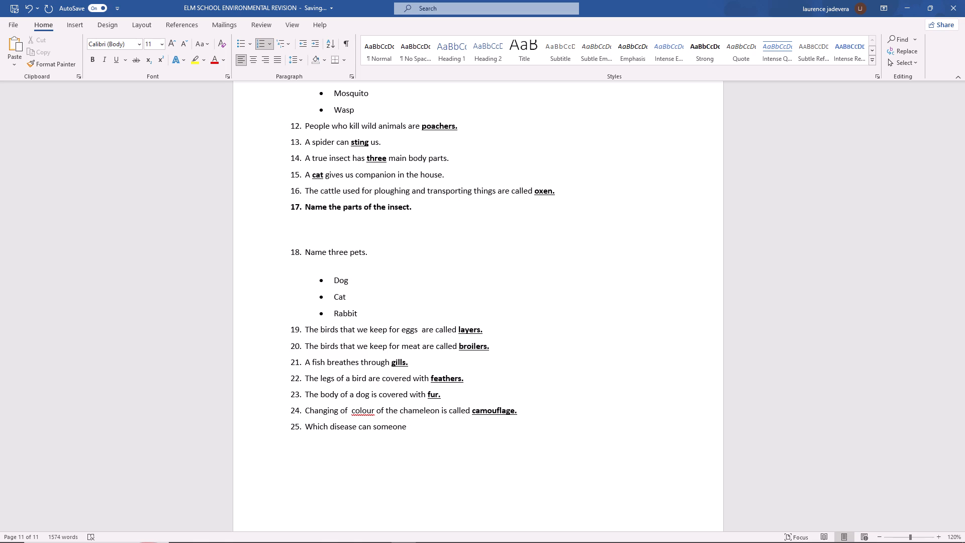
pyautogui.write('get from a dog bite')
pyautogui.write('.')
pyautogui.press('space')
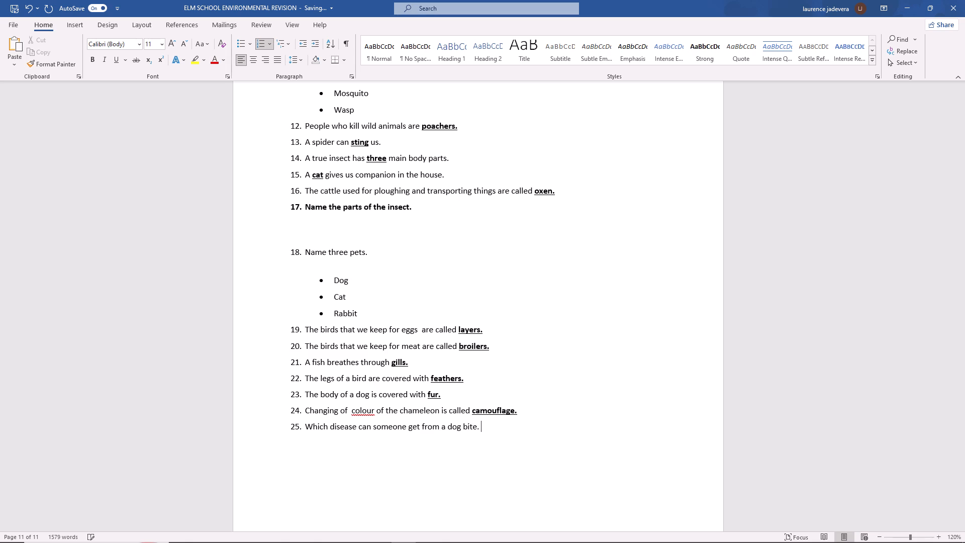
pyautogui.write('rabies')
pyautogui.press('.')
pyautogui.press('Return')
# Make the answer "Rabies." in item 25 bold and underlined.
pyautogui.moveTo(513, 430); pyautogui.dragTo(487, 430)
pyautogui.click(526, 441)
pyautogui.moveTo(515, 429); pyautogui.dragTo(514, 429)
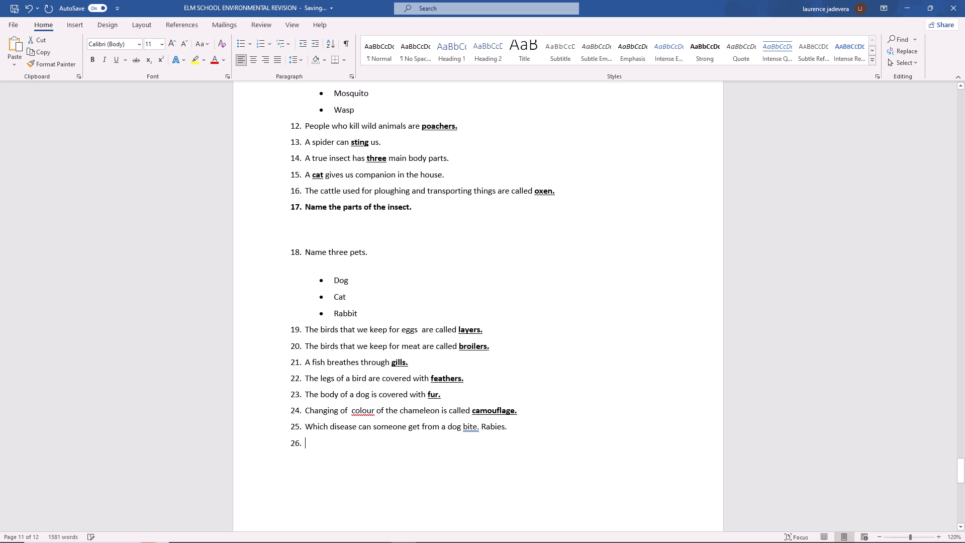
pyautogui.moveTo(514, 429); pyautogui.dragTo(486, 429)
pyautogui.click(496, 409)
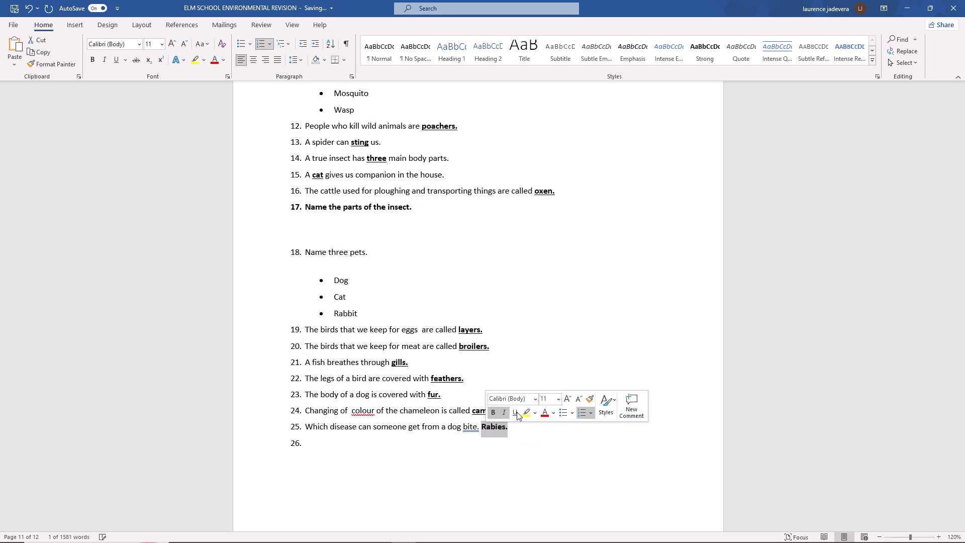
pyautogui.click(517, 412)
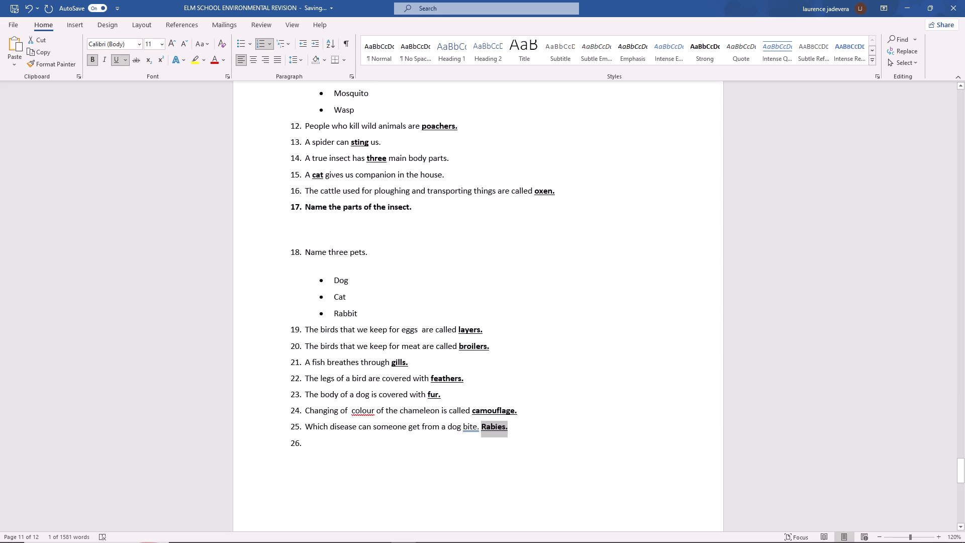
# Check the spelling of "colour" in Animals item 24 and ignore the flagged word once.
pyautogui.moveTo(375, 410); pyautogui.dragTo(351, 409)
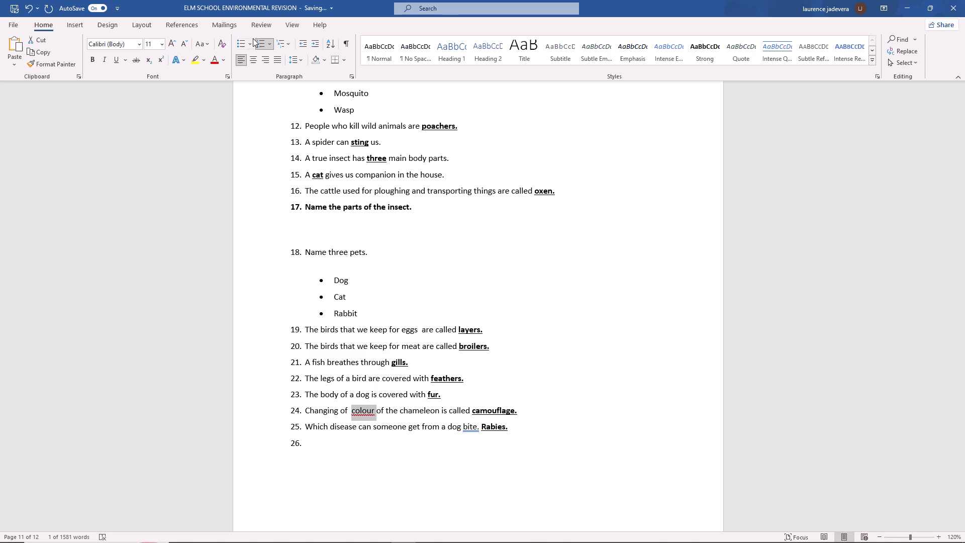
pyautogui.click(300, 25)
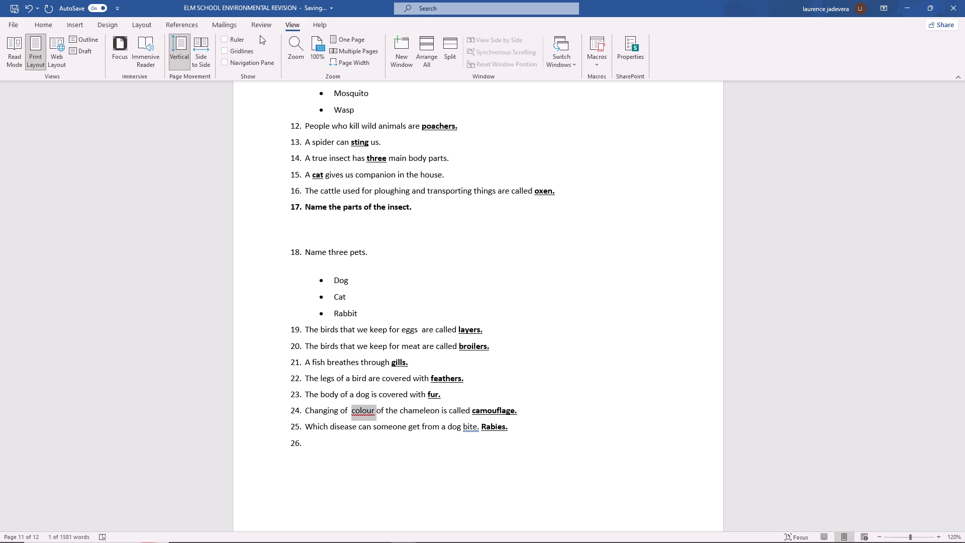
pyautogui.click(261, 28)
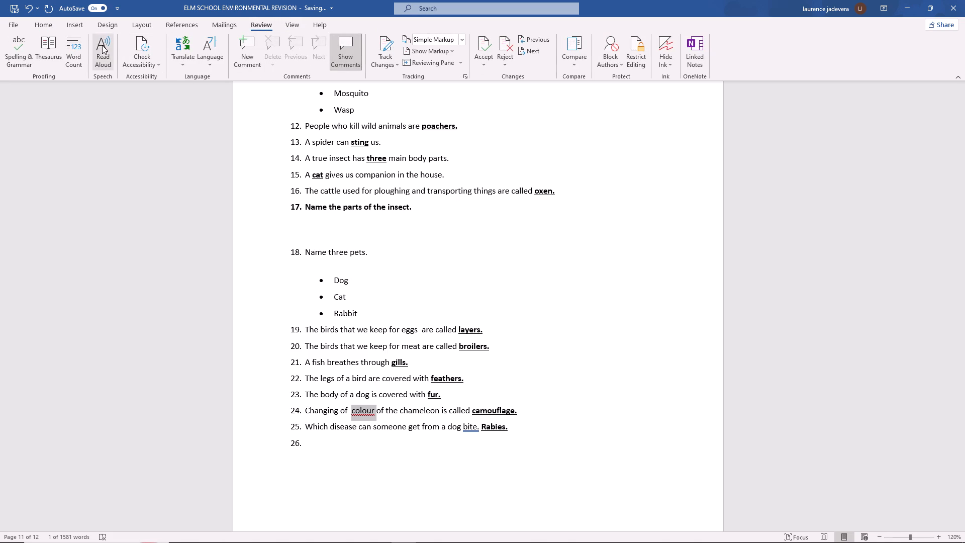
pyautogui.click(8, 47)
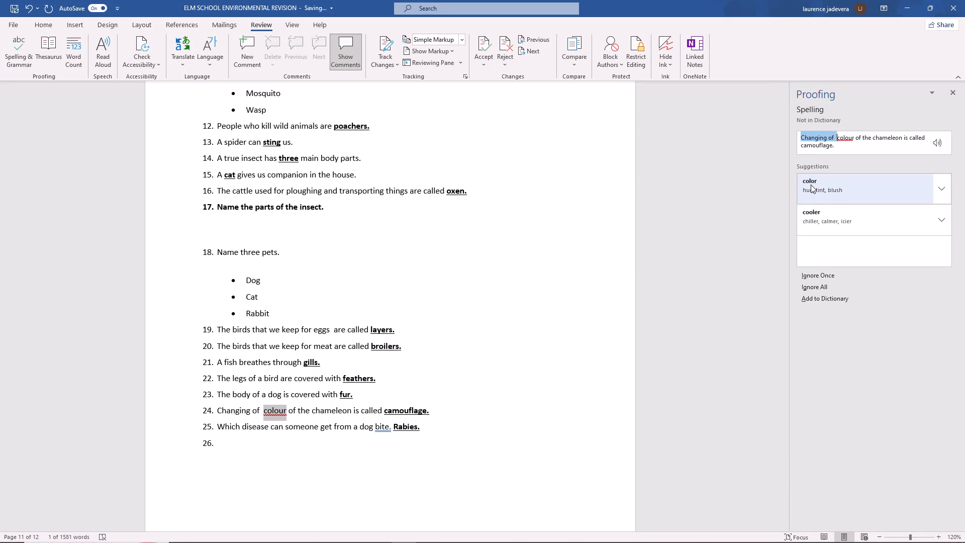
pyautogui.click(830, 279)
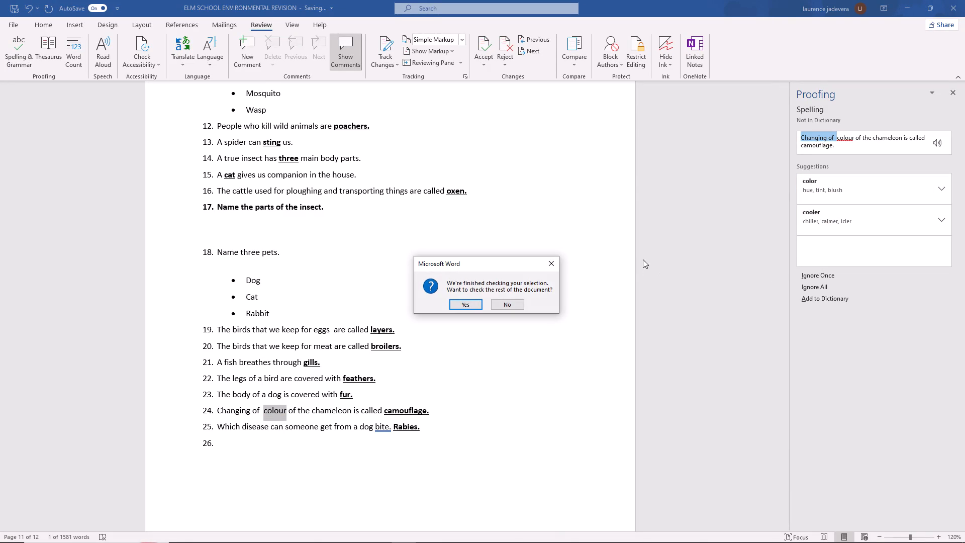
# Check the rest of the document's spelling and grammar, accepting the suggestions "bite?", "day-to-day", "Sandy" and "grow,".
pyautogui.click(467, 302)
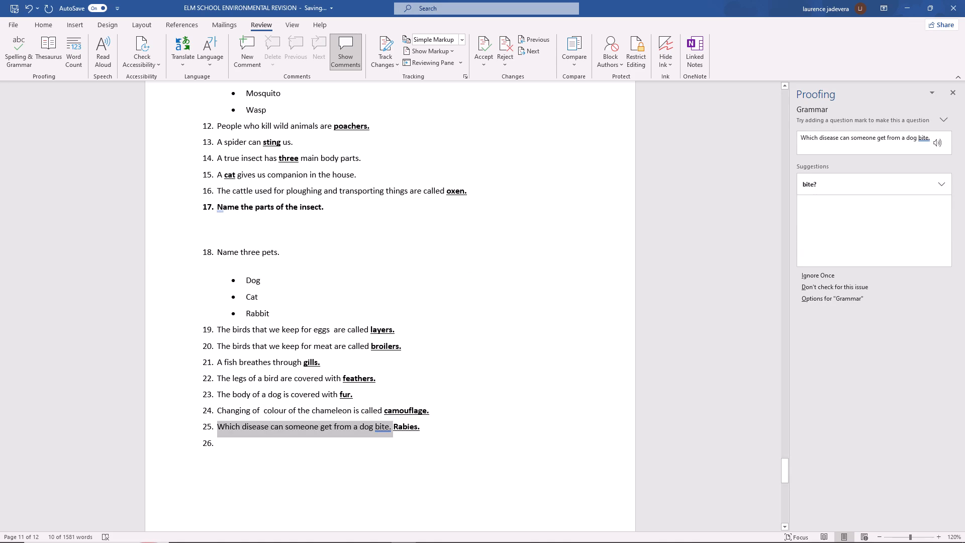
pyautogui.click(815, 187)
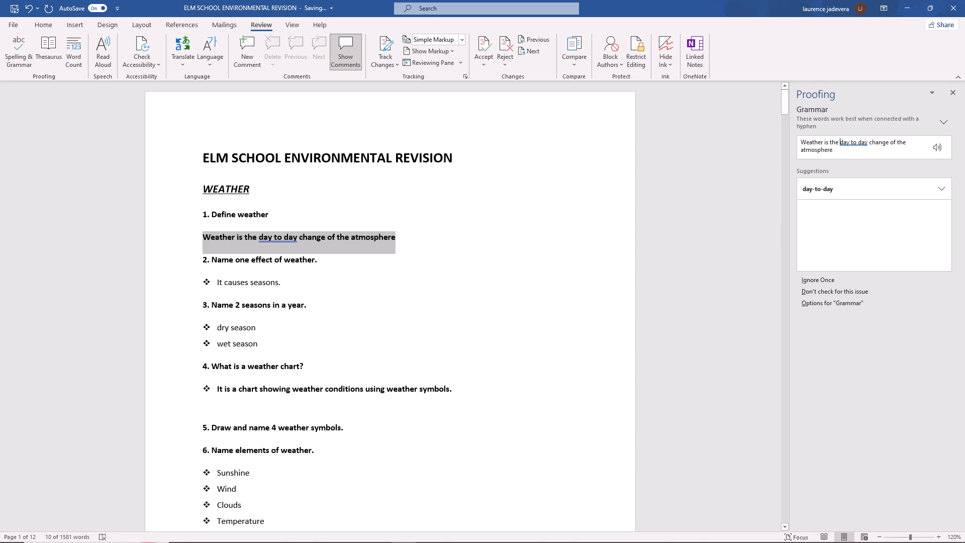
pyautogui.click(808, 194)
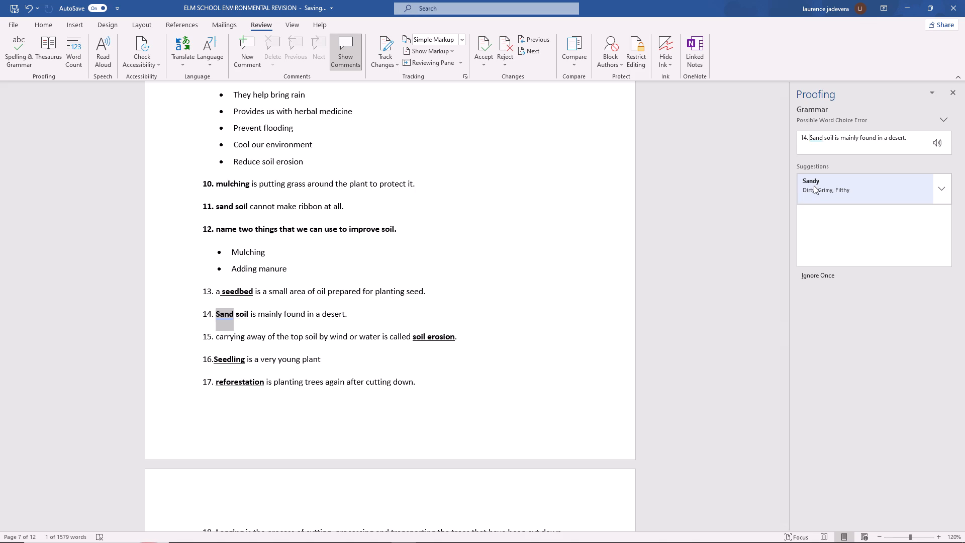
pyautogui.click(814, 186)
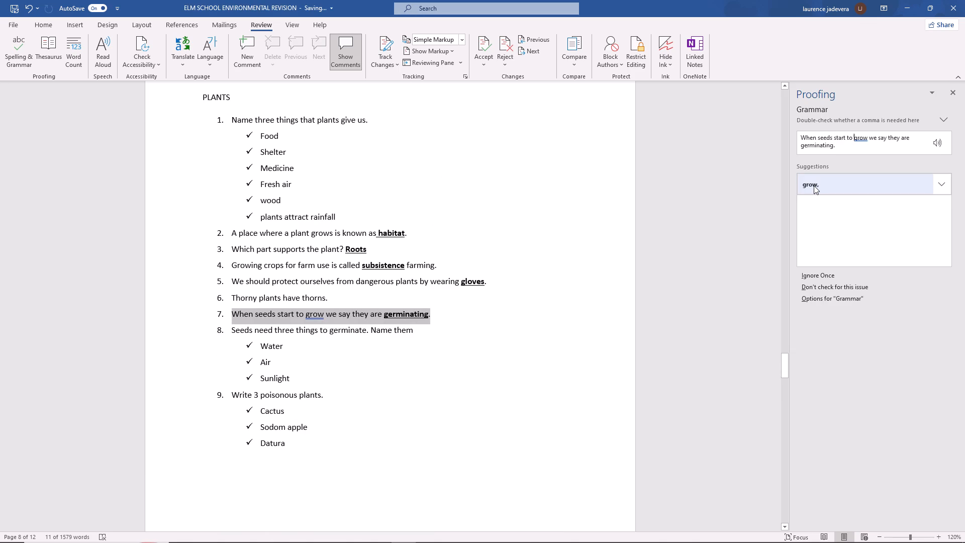
pyautogui.click(814, 186)
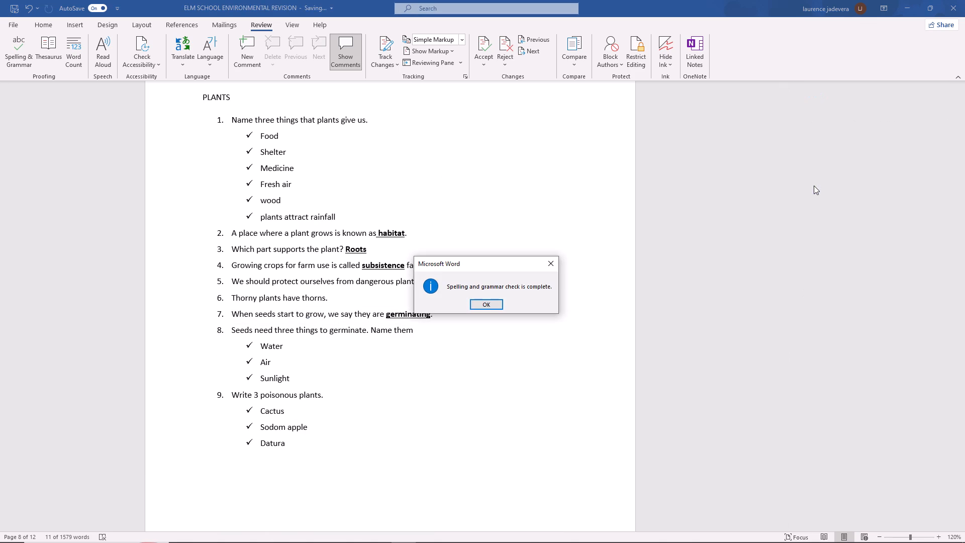
pyautogui.click(489, 303)
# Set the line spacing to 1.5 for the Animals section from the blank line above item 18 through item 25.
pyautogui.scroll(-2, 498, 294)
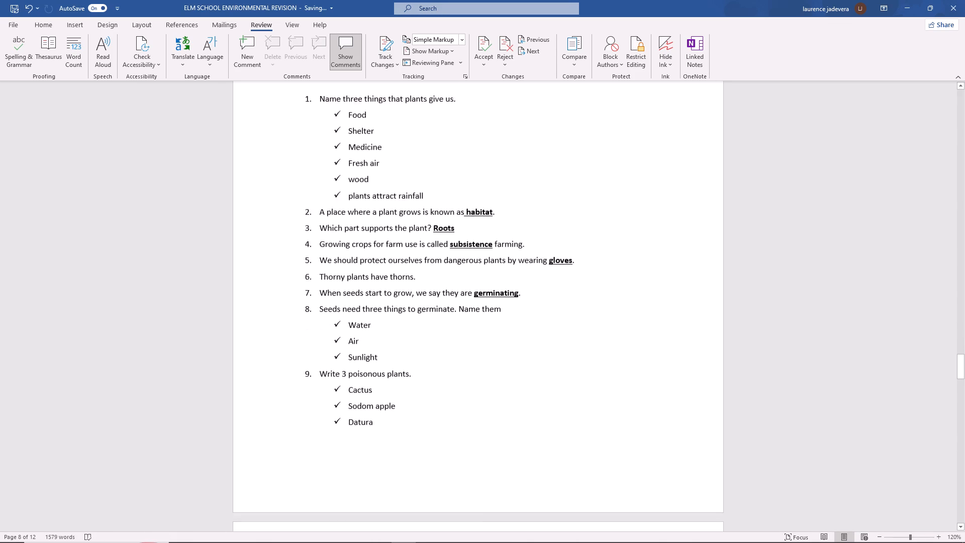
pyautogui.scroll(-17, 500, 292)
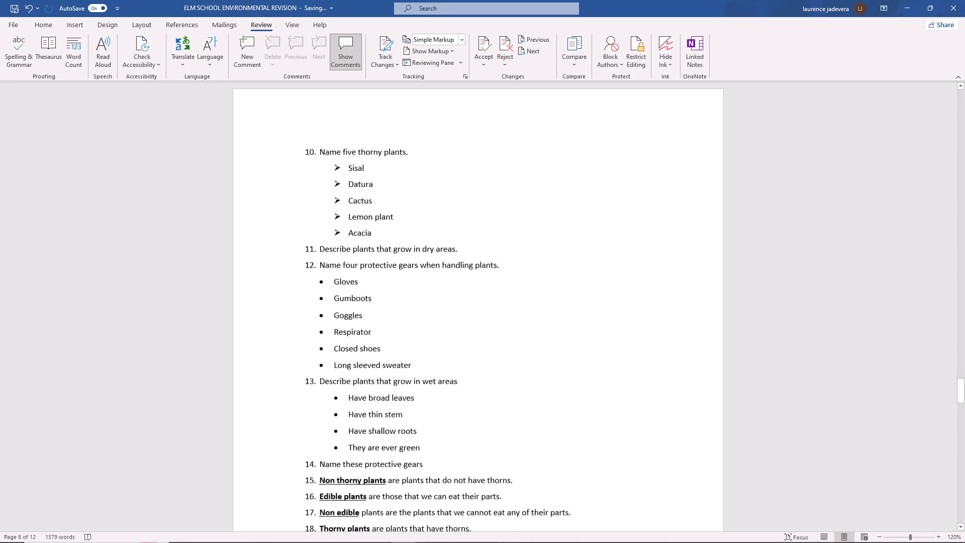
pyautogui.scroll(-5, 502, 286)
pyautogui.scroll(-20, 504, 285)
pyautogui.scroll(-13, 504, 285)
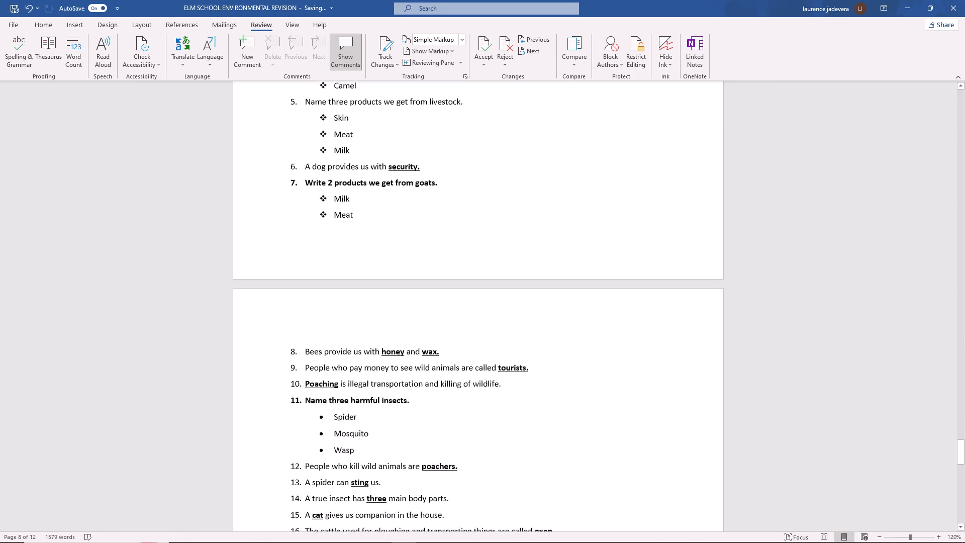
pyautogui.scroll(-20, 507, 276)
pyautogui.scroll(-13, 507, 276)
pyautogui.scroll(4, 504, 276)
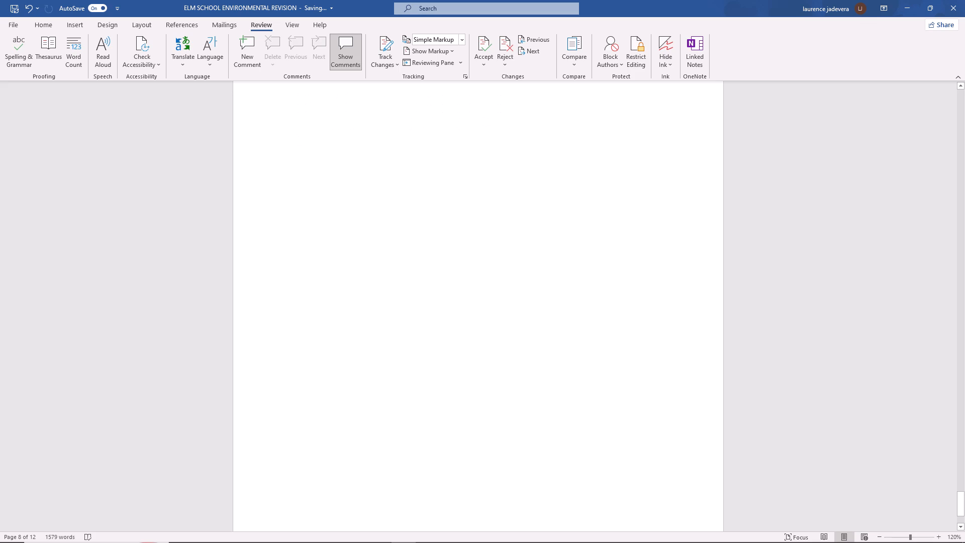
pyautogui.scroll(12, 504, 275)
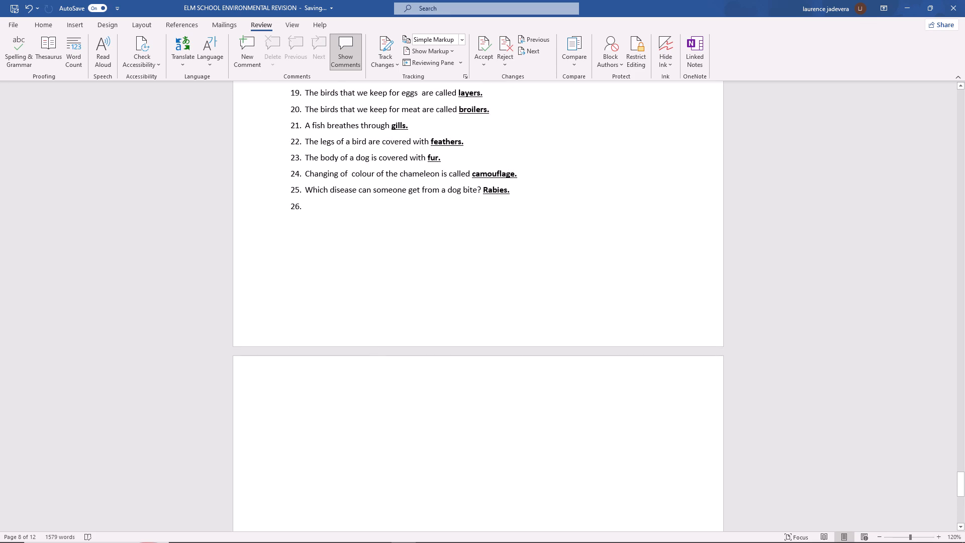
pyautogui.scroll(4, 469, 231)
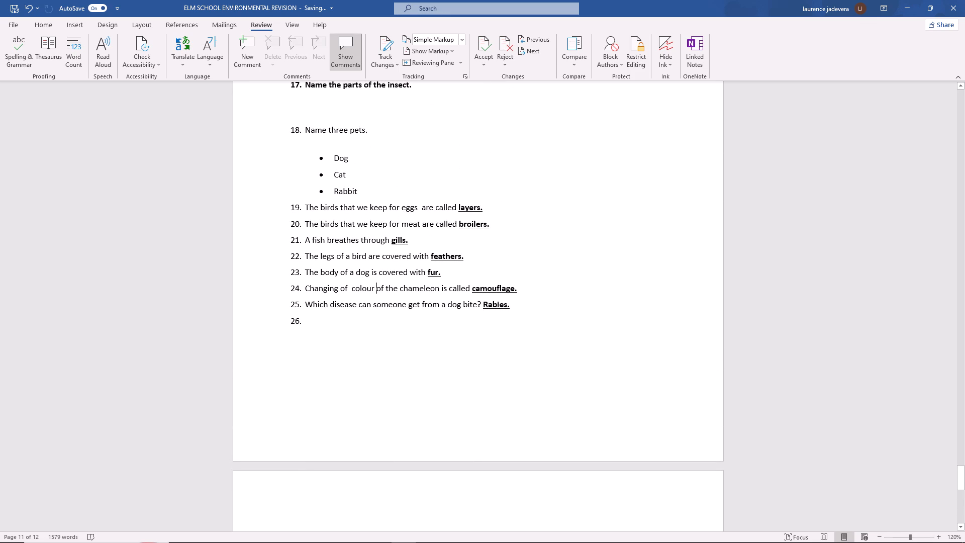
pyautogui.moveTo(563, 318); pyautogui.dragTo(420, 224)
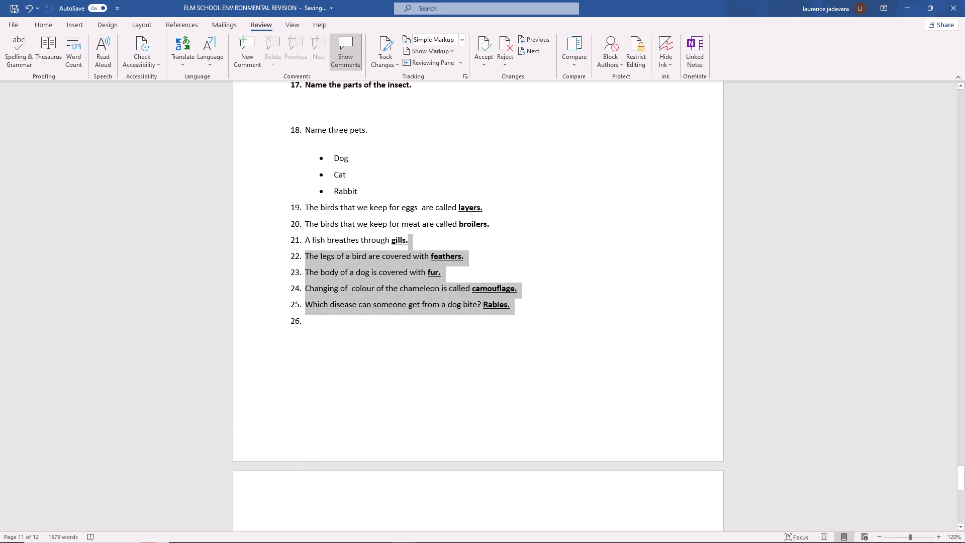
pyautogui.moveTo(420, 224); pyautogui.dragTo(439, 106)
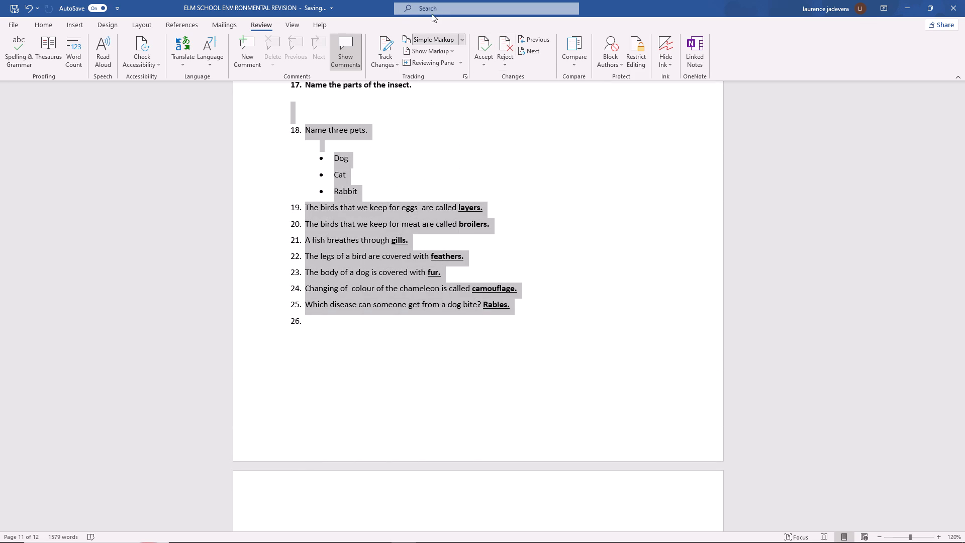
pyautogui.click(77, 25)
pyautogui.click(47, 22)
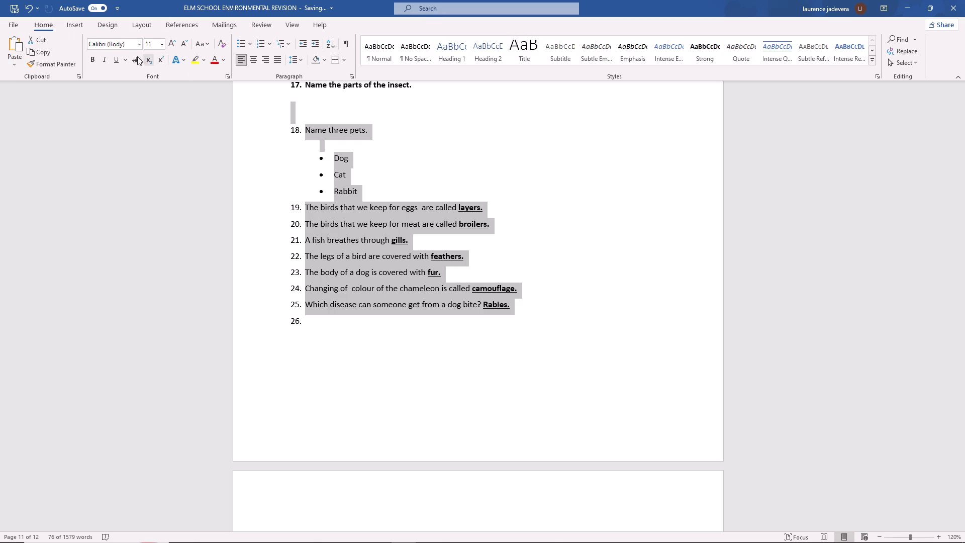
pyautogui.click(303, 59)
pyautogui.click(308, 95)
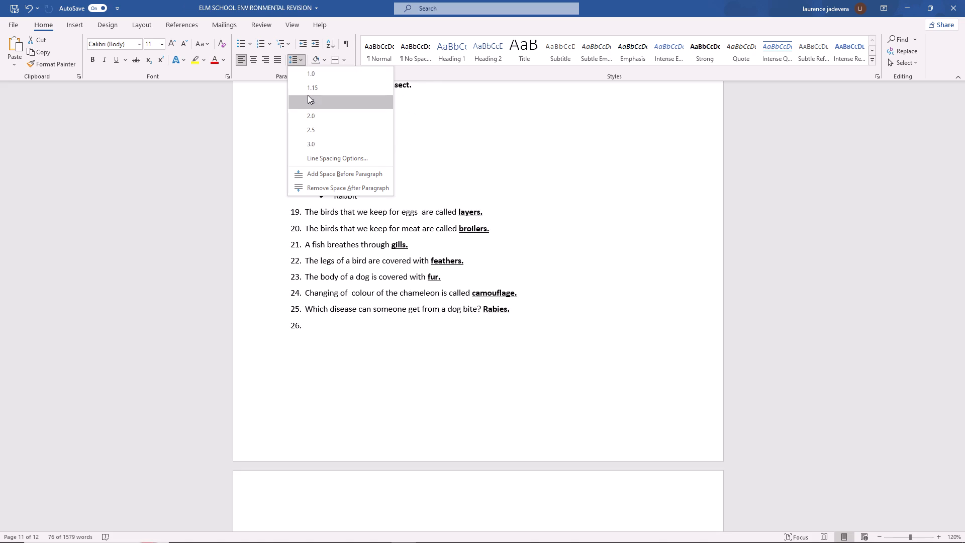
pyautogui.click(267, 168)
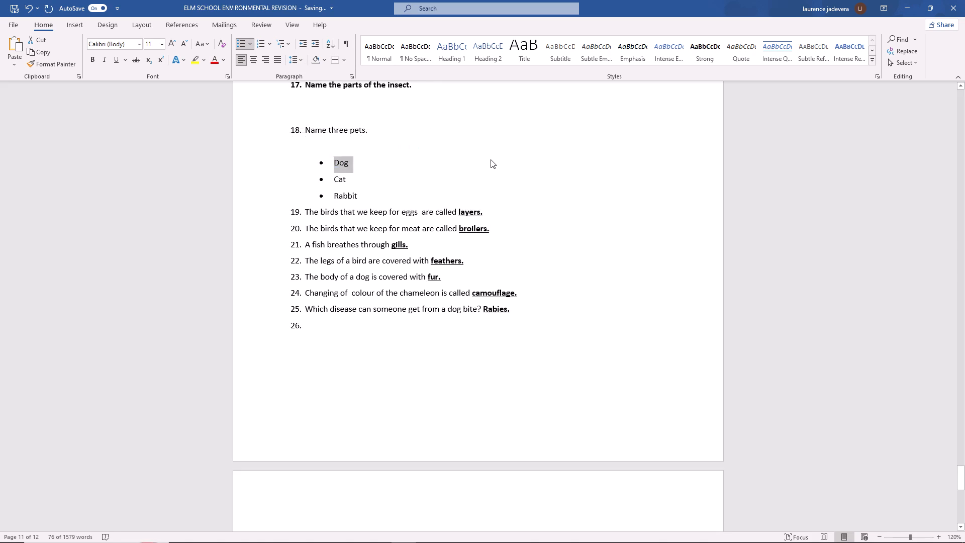
# Set the line spacing of the entire document to 1.5.
pyautogui.scroll(5, 491, 159)
pyautogui.scroll(4, 466, 217)
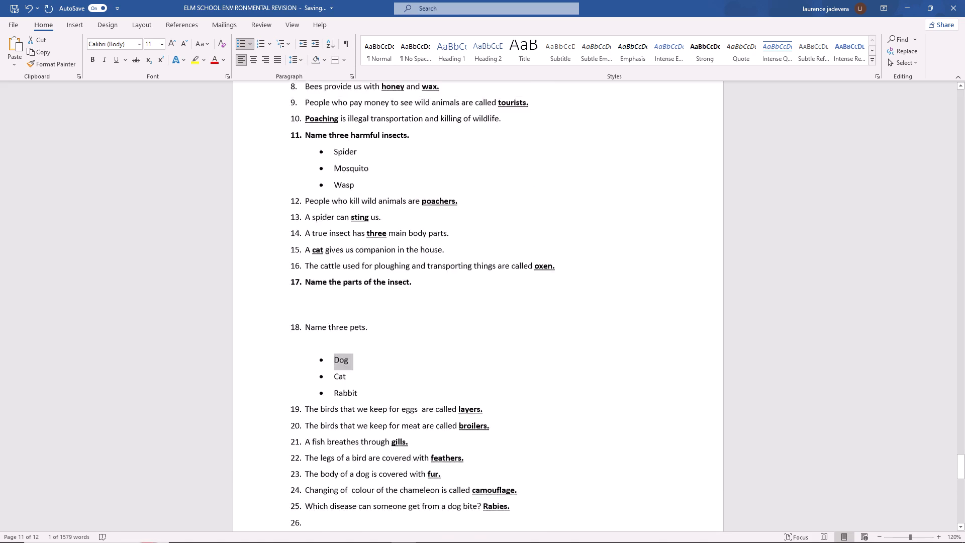
pyautogui.scroll(11, 469, 214)
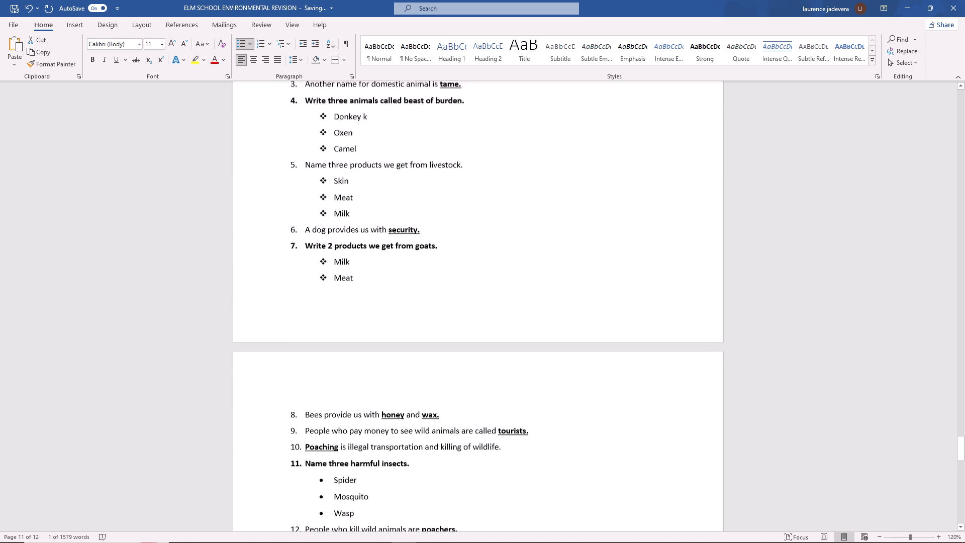
pyautogui.scroll(13, 470, 211)
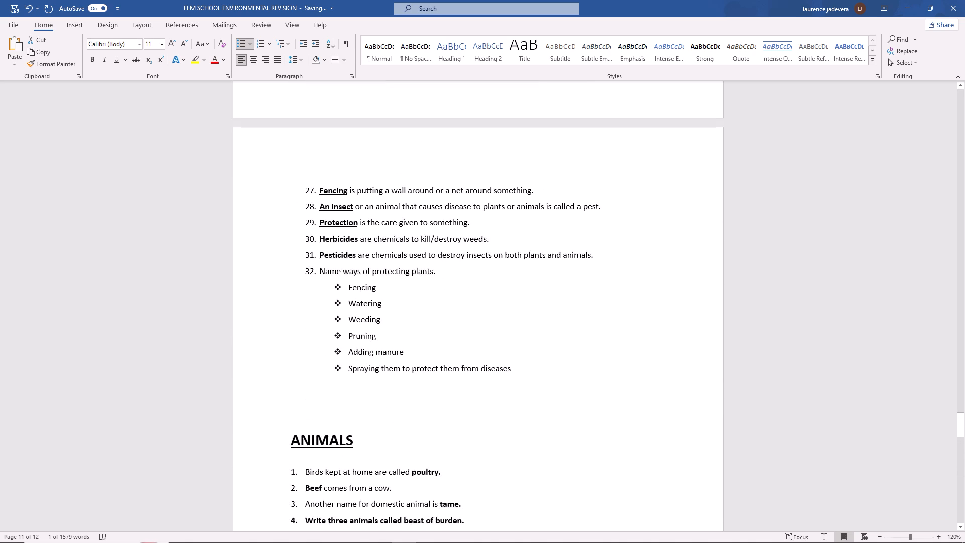
pyautogui.scroll(7, 470, 211)
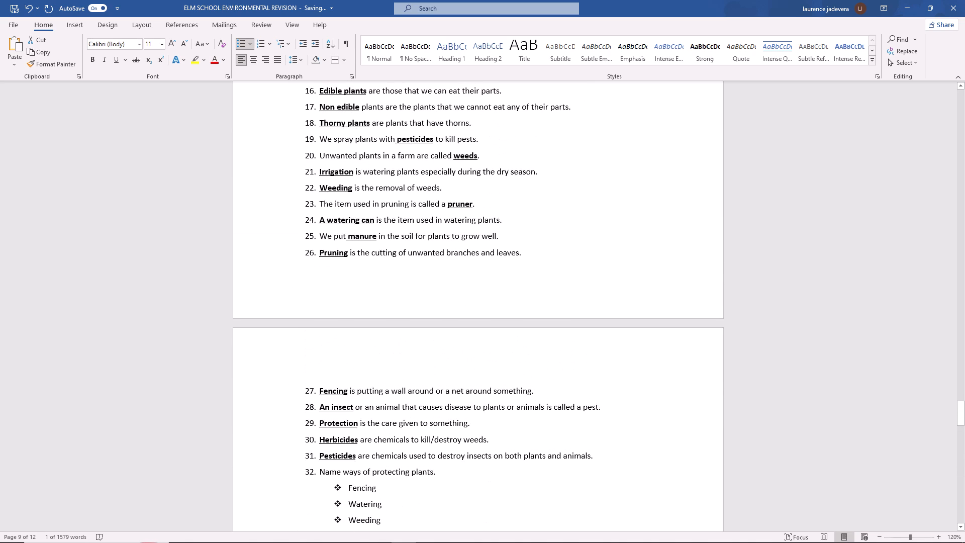
pyautogui.hotkey('ctrl', 'a')
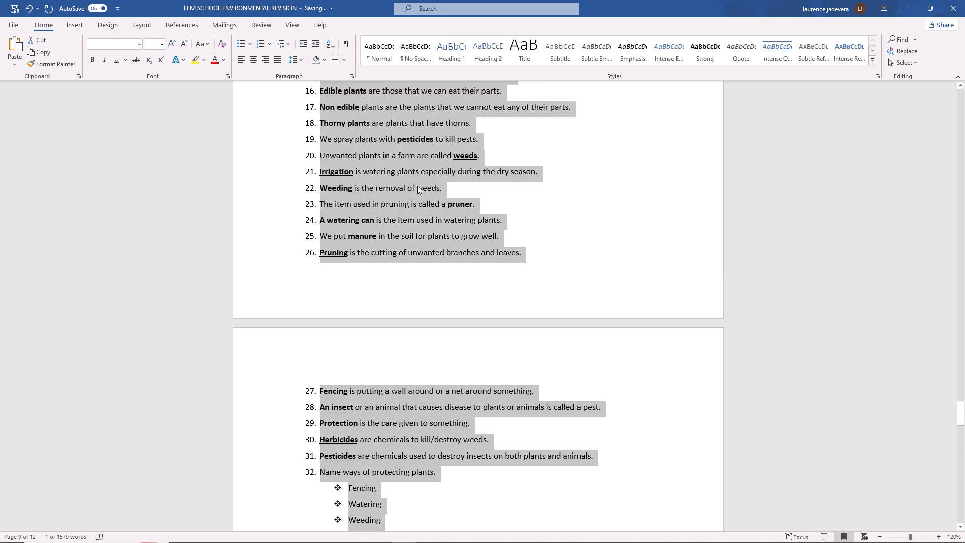
pyautogui.click(298, 57)
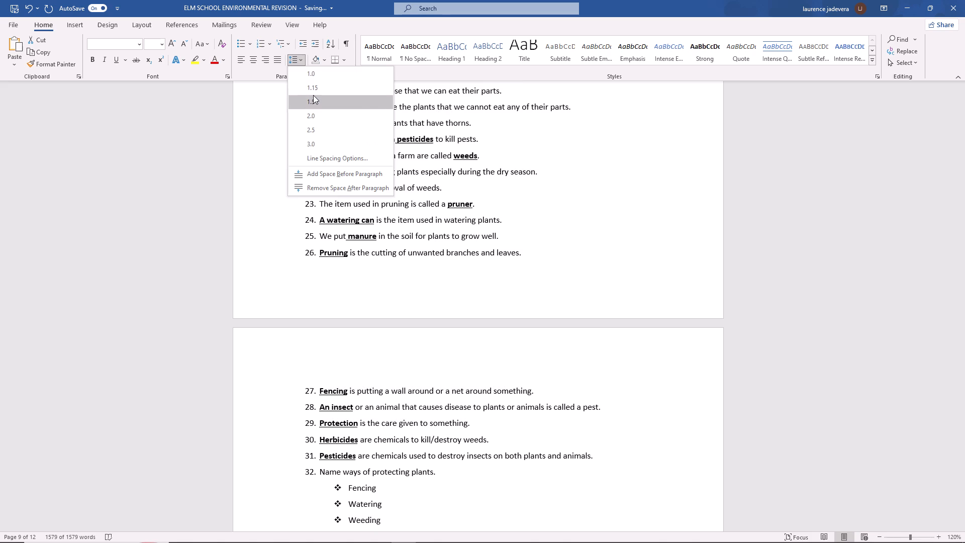
pyautogui.click(313, 96)
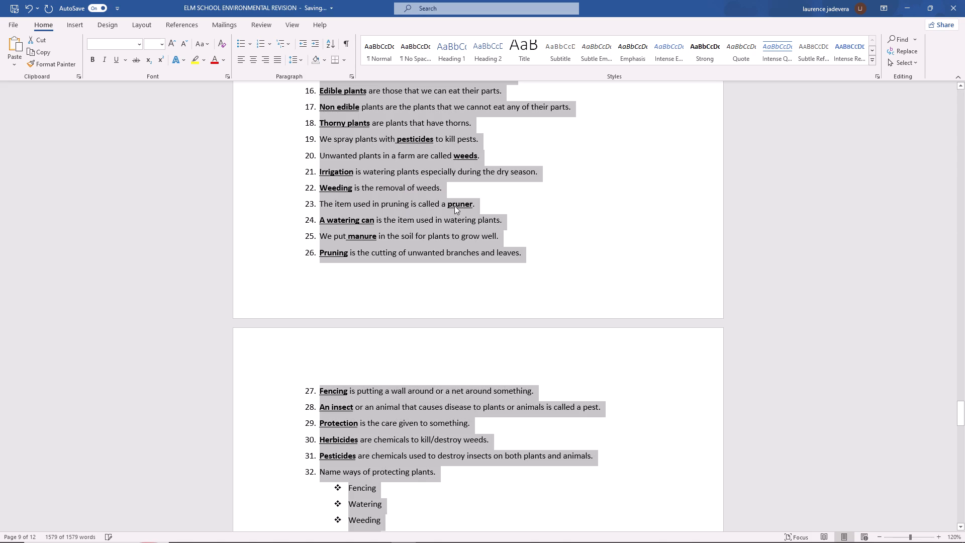
pyautogui.click(560, 210)
# Add Animals item 26 reading "Write ways in which animals protect themselves from danger.".
pyautogui.scroll(-4, 496, 224)
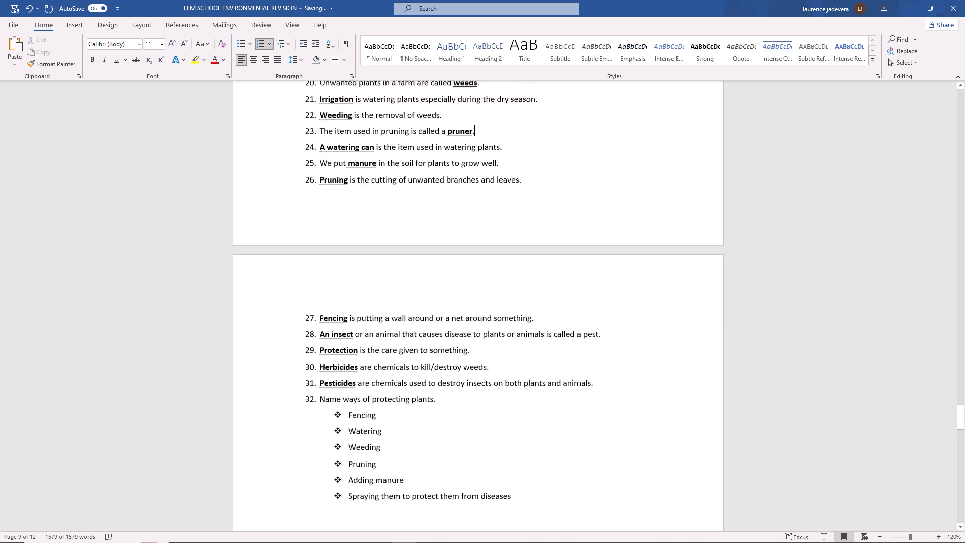
pyautogui.scroll(-6, 489, 205)
pyautogui.scroll(-20, 497, 254)
pyautogui.scroll(-3, 497, 254)
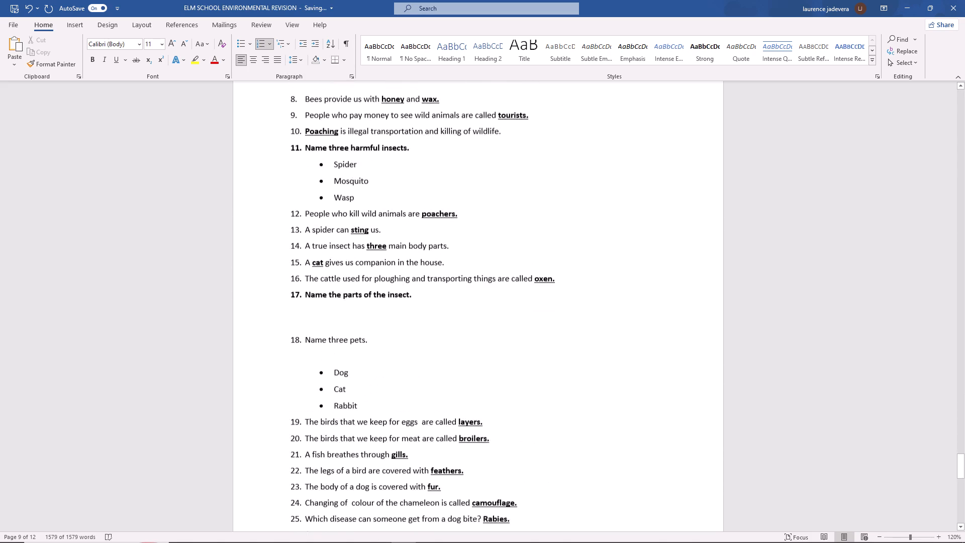
pyautogui.scroll(-20, 483, 229)
pyautogui.scroll(-3, 483, 229)
pyautogui.scroll(7, 460, 214)
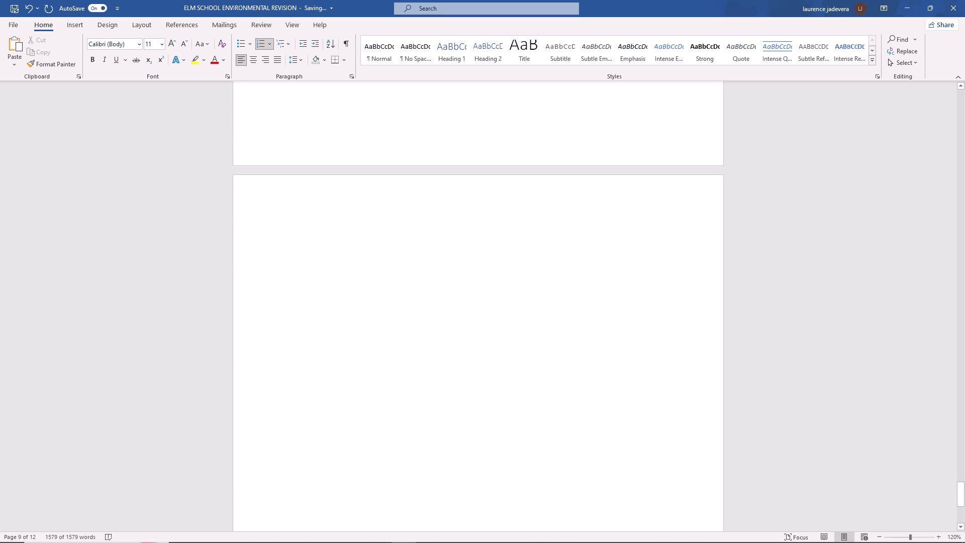
pyautogui.scroll(6, 460, 214)
pyautogui.click(319, 240)
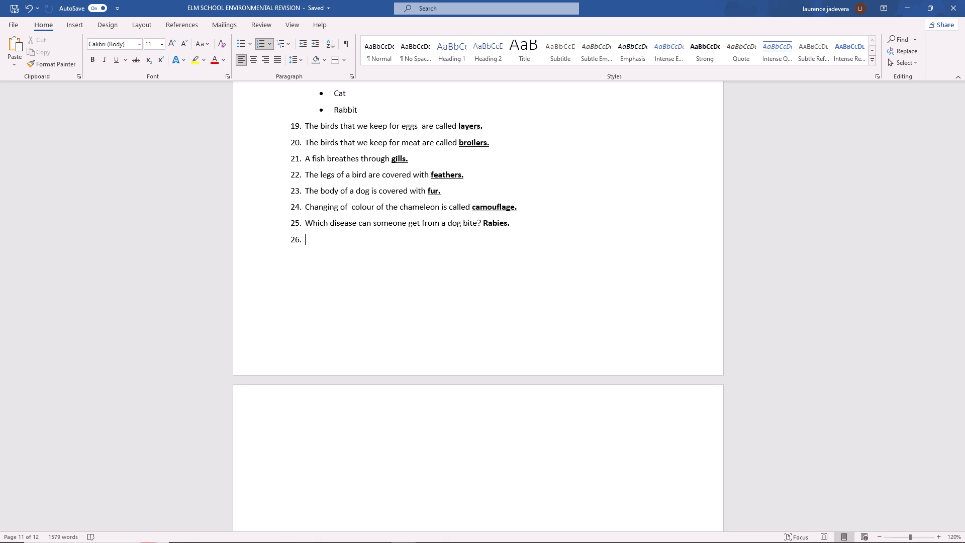
pyautogui.write('write wa')
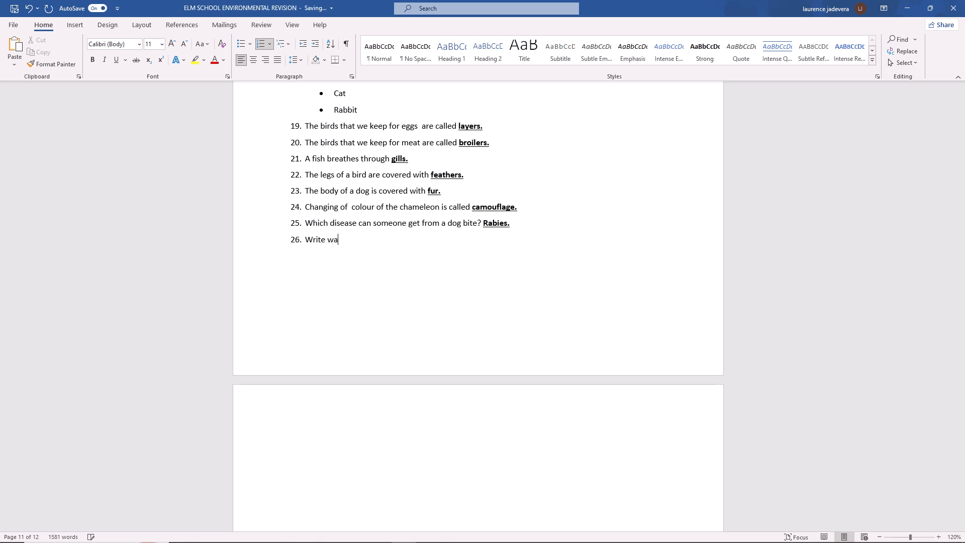
pyautogui.write('ys in which anima')
pyautogui.write('ls')
pyautogui.press('space')
pyautogui.press('p')
pyautogui.write('rotect themselves')
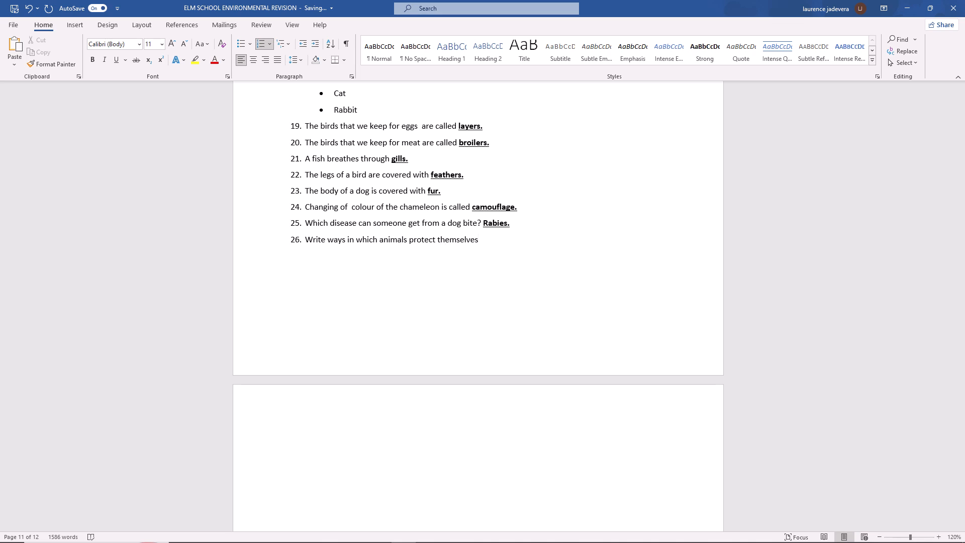
pyautogui.press('space')
pyautogui.write('from dan')
pyautogui.write('ger')
pyautogui.press('.')
# Start an unnumbered line under item 26 and give it the multicoloured picture bullet.
pyautogui.press('Return')
pyautogui.press('BackSpace')
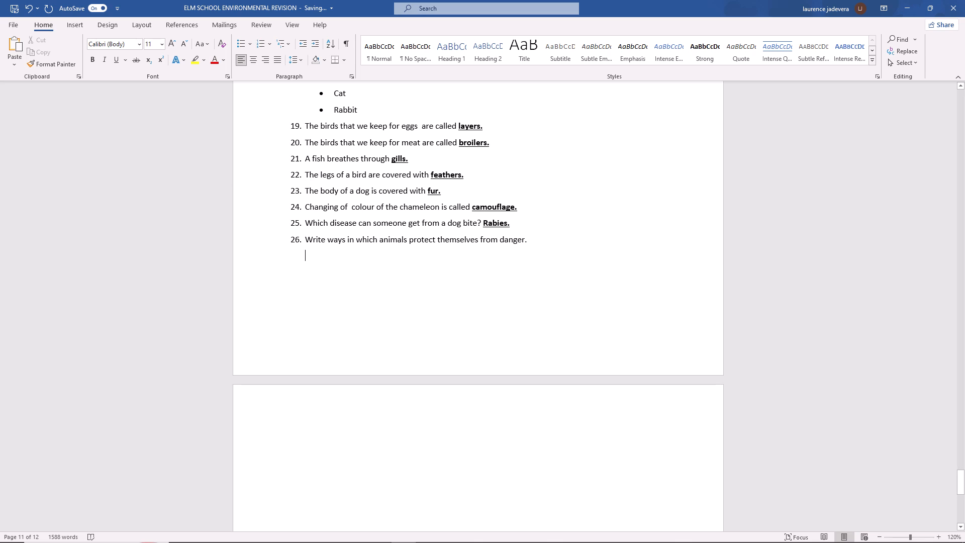
pyautogui.click(247, 42)
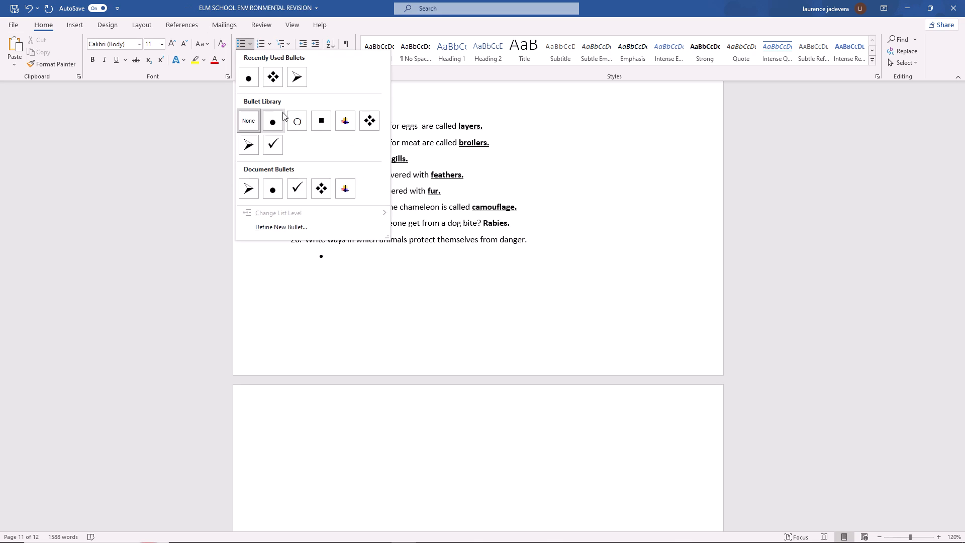
pyautogui.click(298, 120)
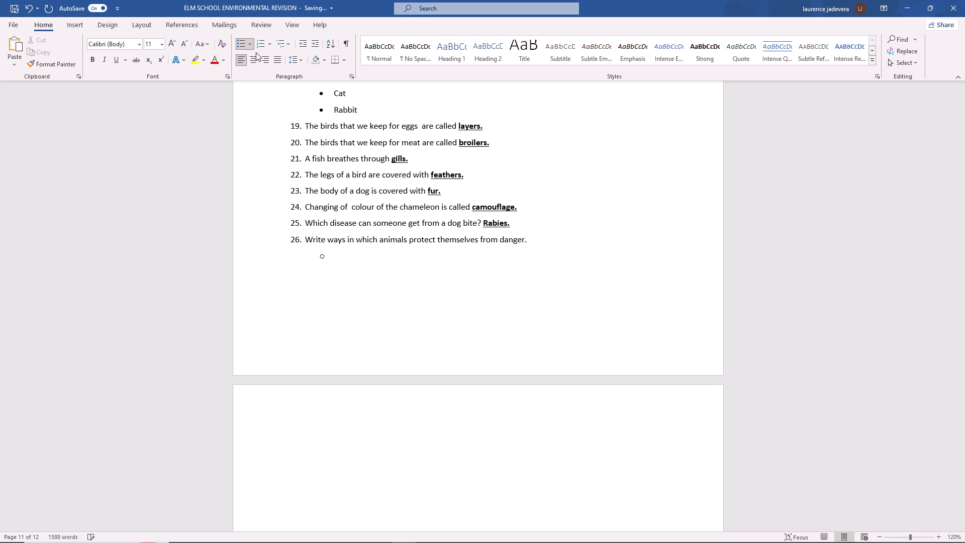
pyautogui.click(250, 46)
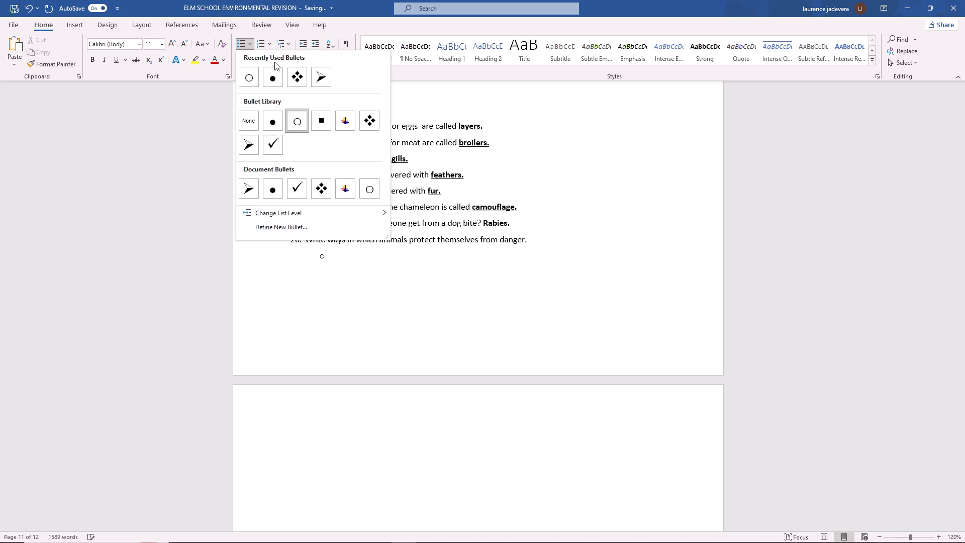
pyautogui.click(343, 115)
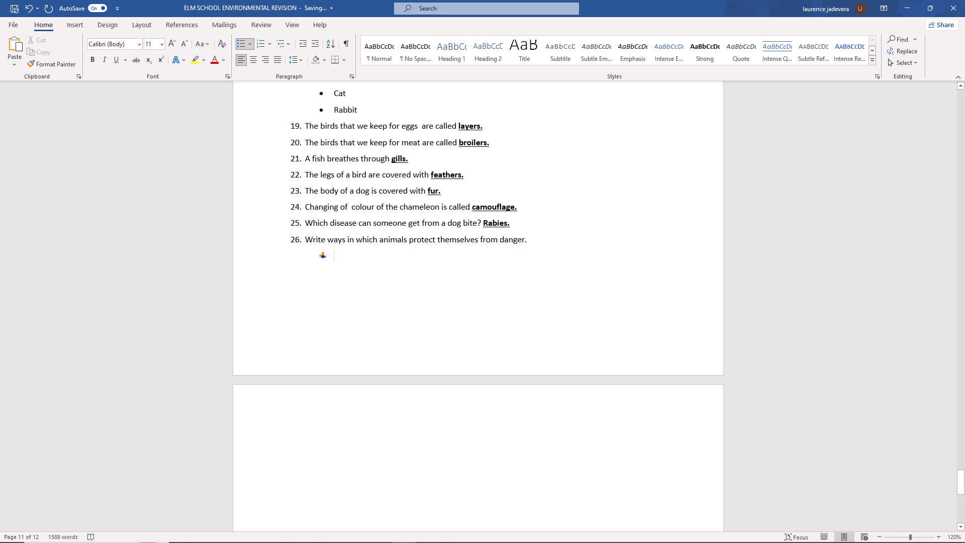
# Enter the first bullet answer under item 26 as "By changing colour like a chameleon(camouflage)".
pyautogui.write('by cgangin')
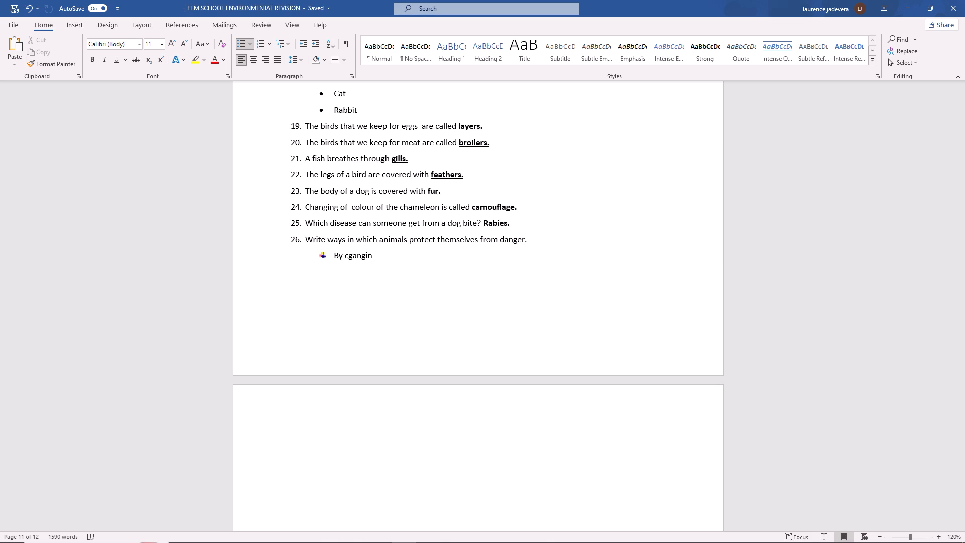
pyautogui.press('BackSpace')
pyautogui.press('BackSpace')
pyautogui.press('BackSpace')
pyautogui.press('BackSpace')
pyautogui.press('BackSpace')
pyautogui.press('BackSpace')
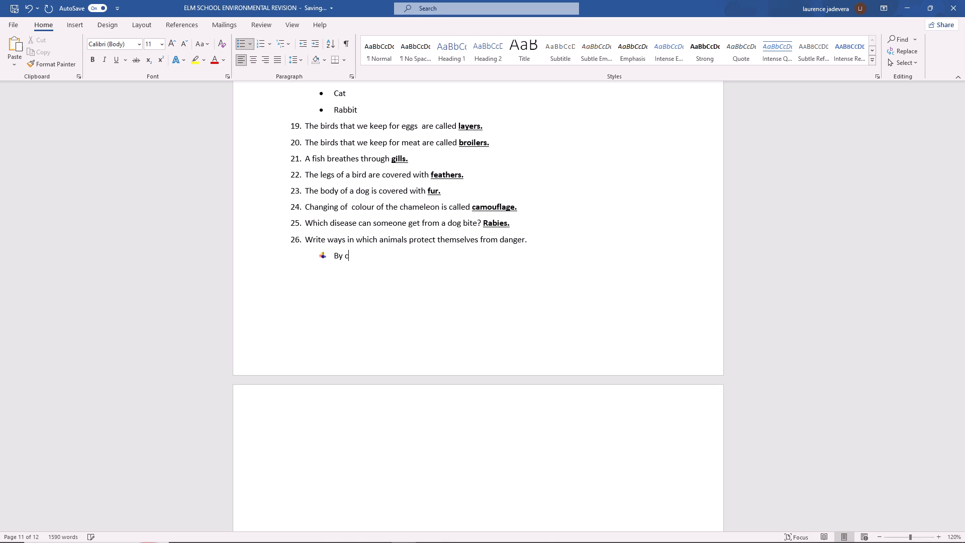
pyautogui.write('hanging cpo')
pyautogui.press('BackSpace')
pyautogui.press('BackSpace')
pyautogui.write('olo')
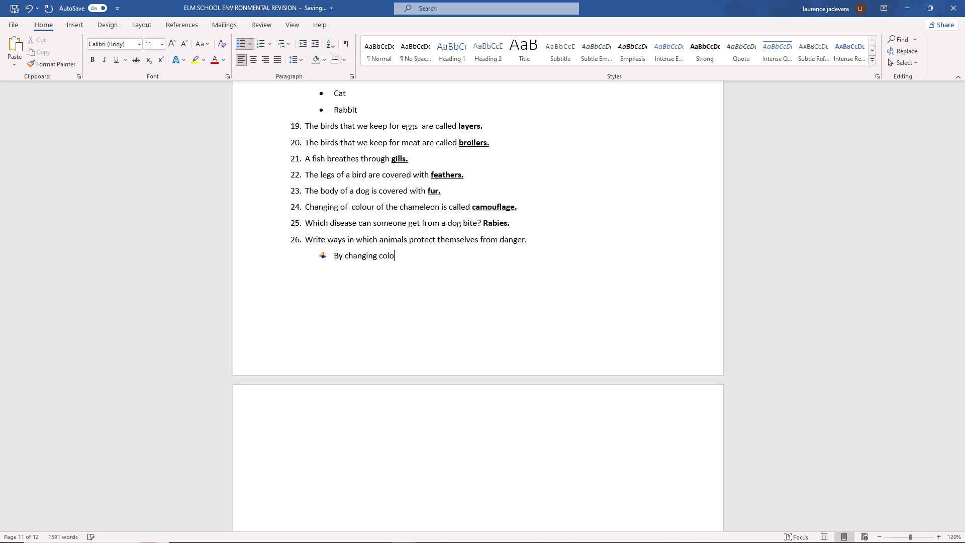
pyautogui.write('ur')
pyautogui.press('space')
pyautogui.write('like')
pyautogui.press('space')
pyautogui.write('a chameleon')
pyautogui.write('()')
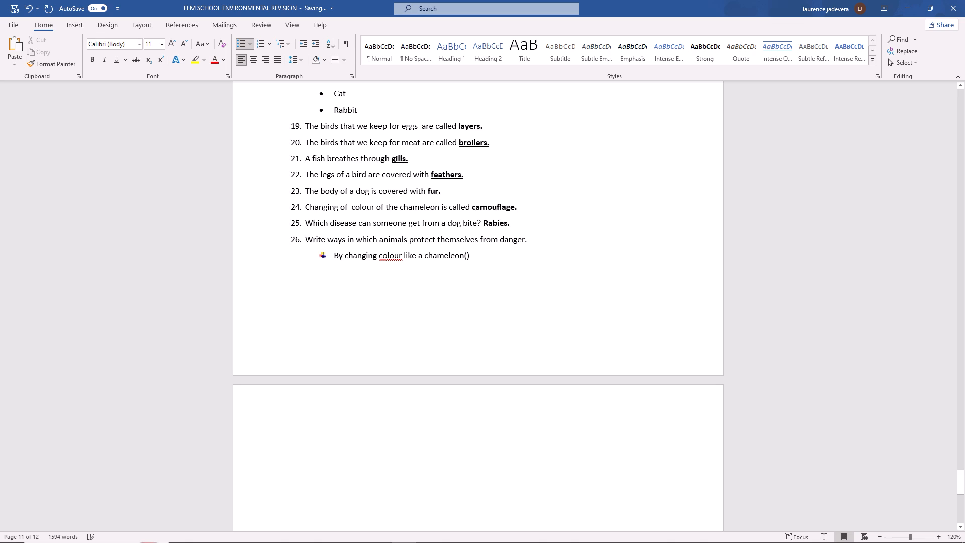
pyautogui.click(466, 255)
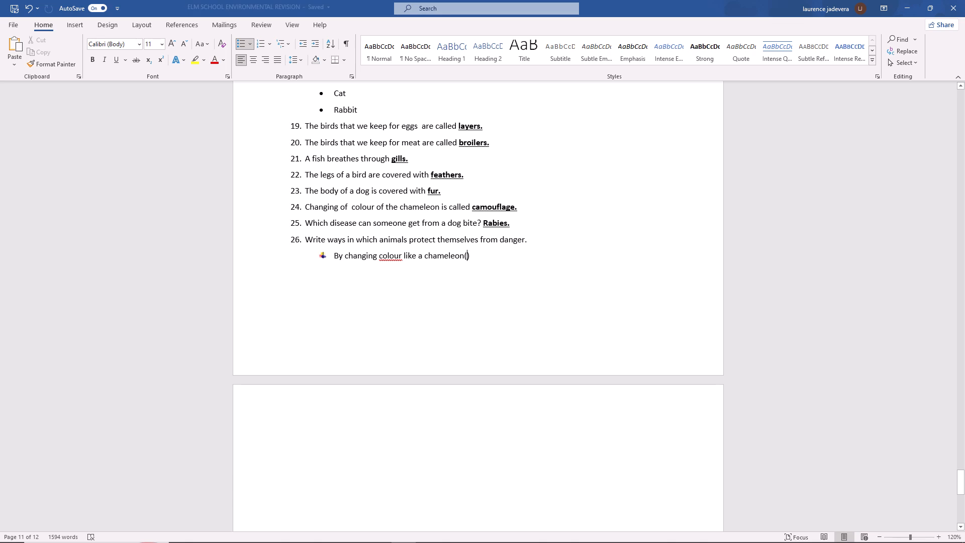
pyautogui.write('camouflage')
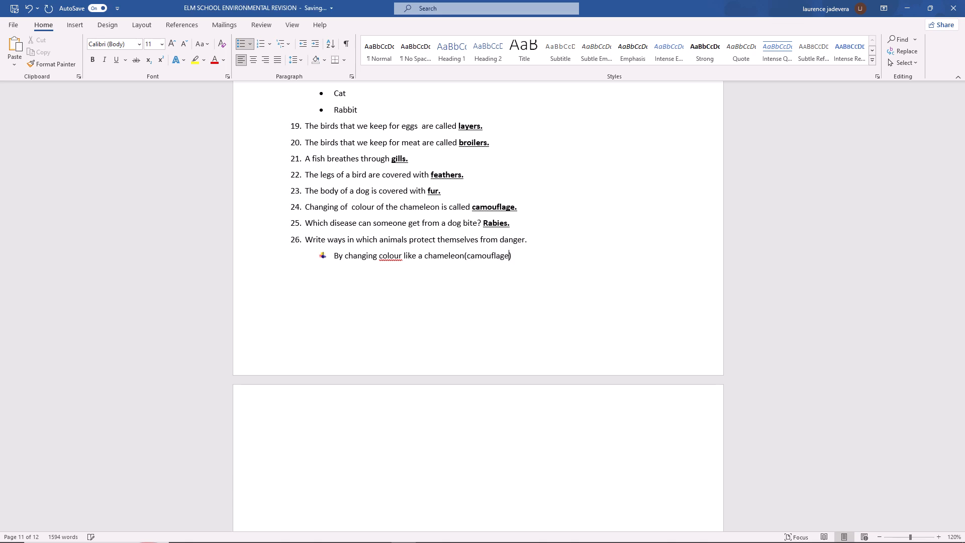
pyautogui.click(519, 261)
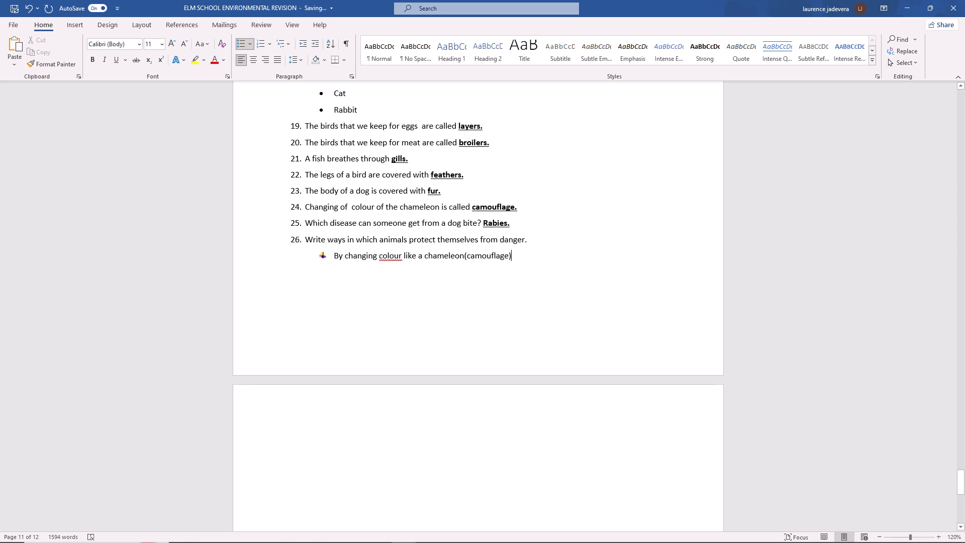
# Add a second bullet answer under item 26 reading "Running away like an antelope".
pyautogui.press('Return')
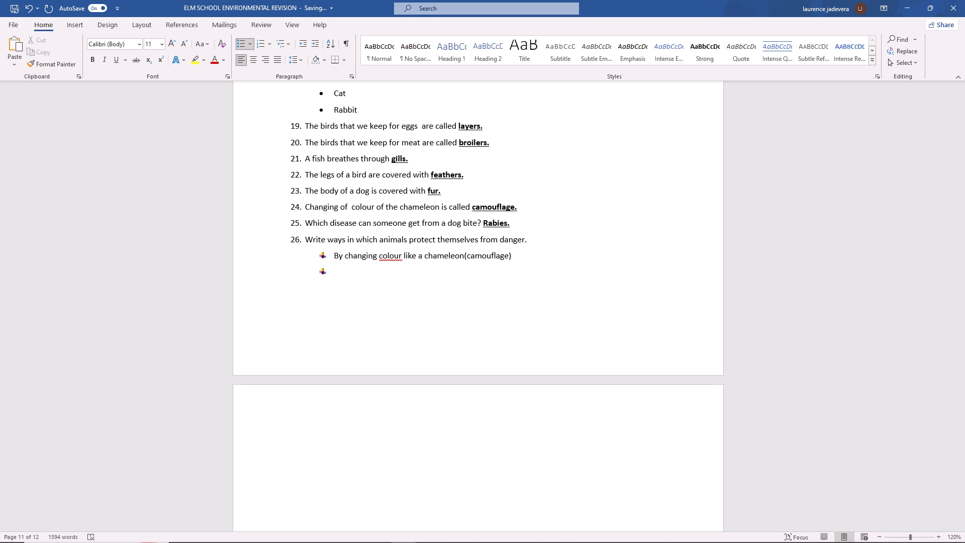
pyautogui.write('running away like an antelope')
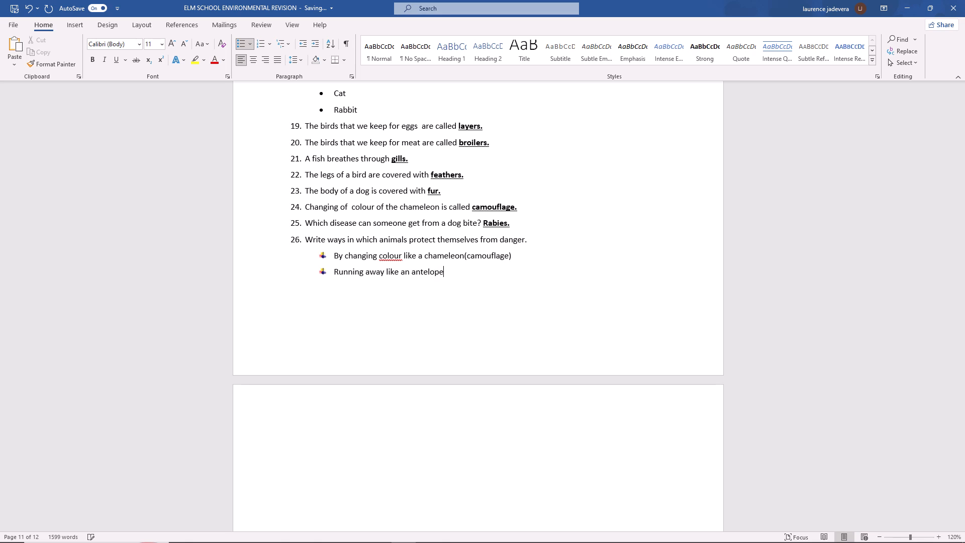
# Add a third bullet answer under item 26 reading "Getting to their shell like a toertoise and snail".
pyautogui.press('Return')
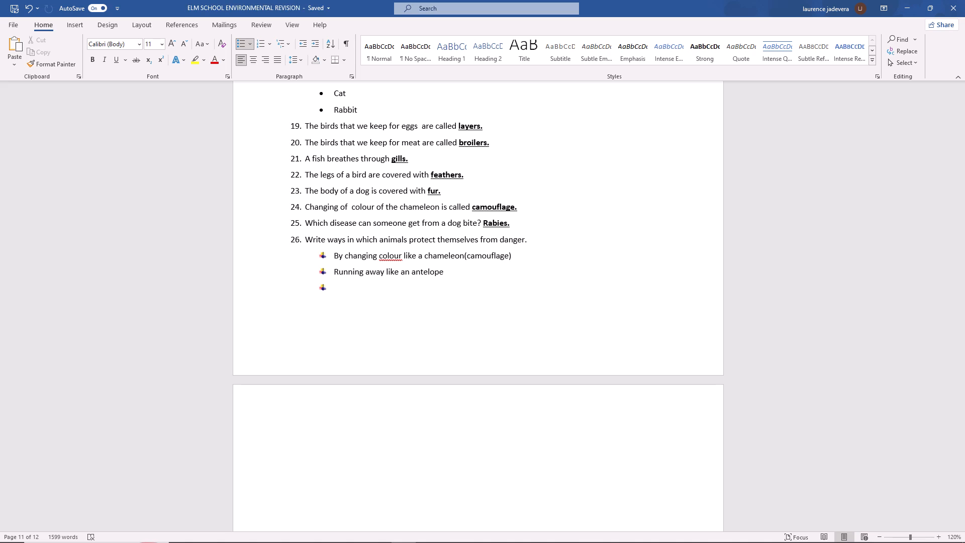
pyautogui.write('getting tom')
pyautogui.press('space')
pyautogui.press('BackSpace')
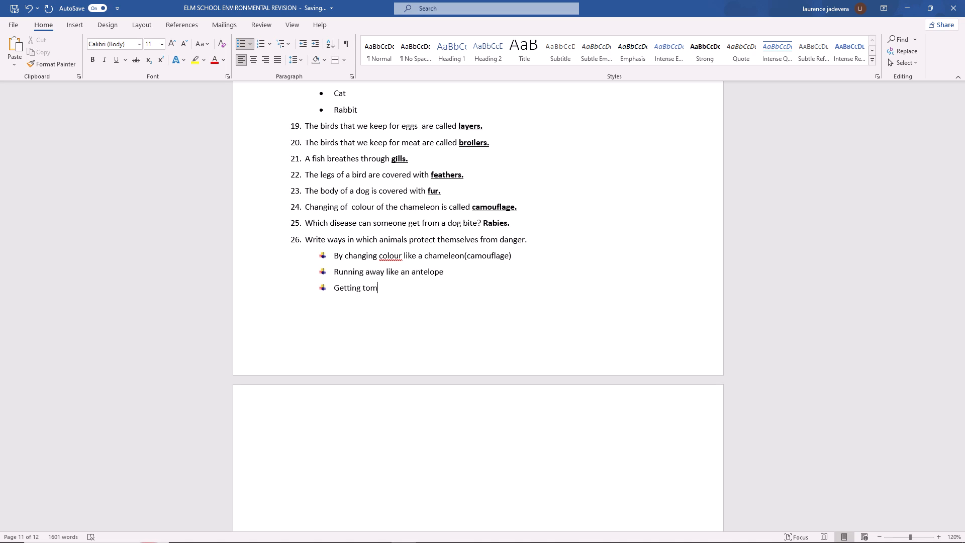
pyautogui.press('BackSpace')
pyautogui.press('space')
pyautogui.write('their shell like a toertoid')
pyautogui.press('BackSpace')
pyautogui.write('se')
pyautogui.press('space')
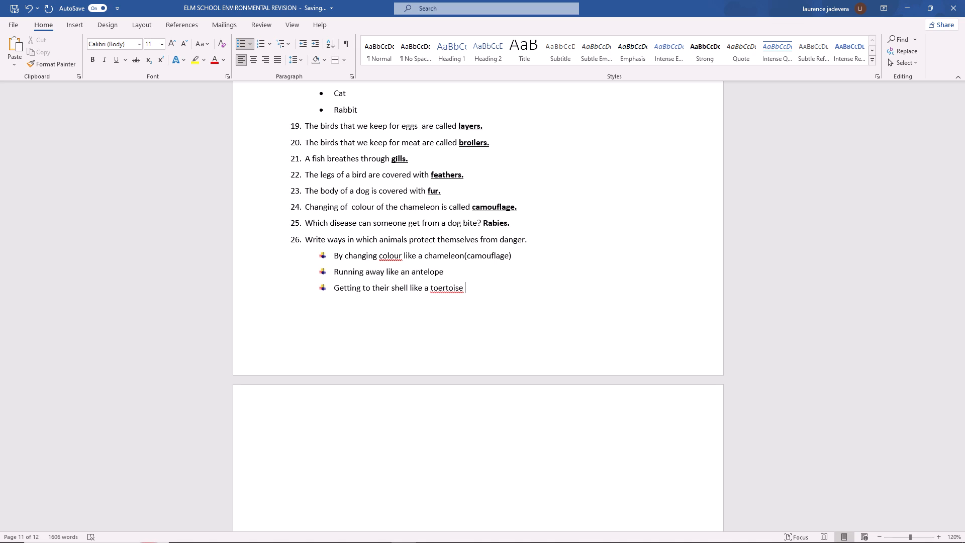
pyautogui.write('and')
pyautogui.press('space')
pyautogui.write('snai')
pyautogui.press('l')
# Add bullets "A bee stings", "A snake bites", "A skunk produces bad smell" and "A dog bites" under item 26, then end the bulleted list.
pyautogui.press('Return')
pyautogui.write('a bee stings')
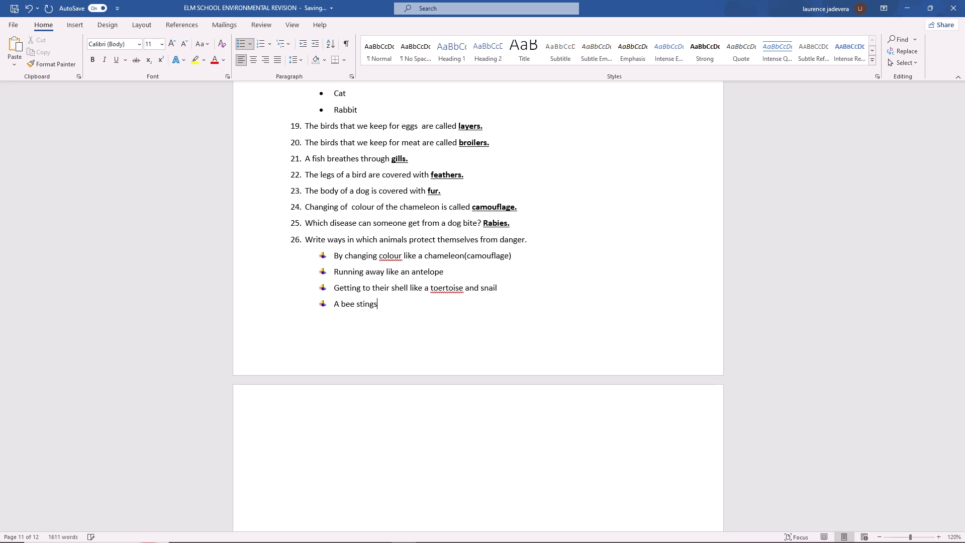
pyautogui.press('Return')
pyautogui.write('a snake bites')
pyautogui.press('Return')
pyautogui.write('a skunk produces bad smell')
pyautogui.press('Return')
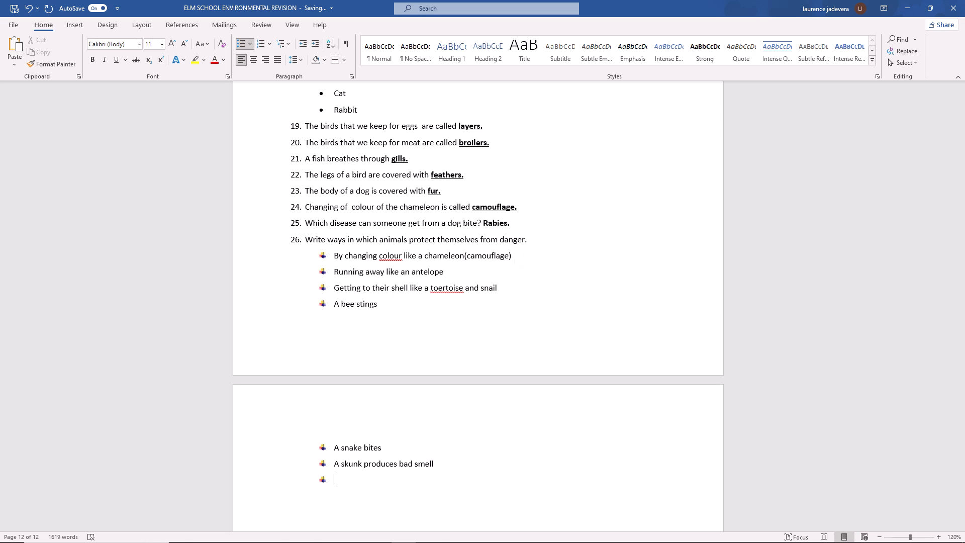
pyautogui.write('a dog bi')
pyautogui.write('tes')
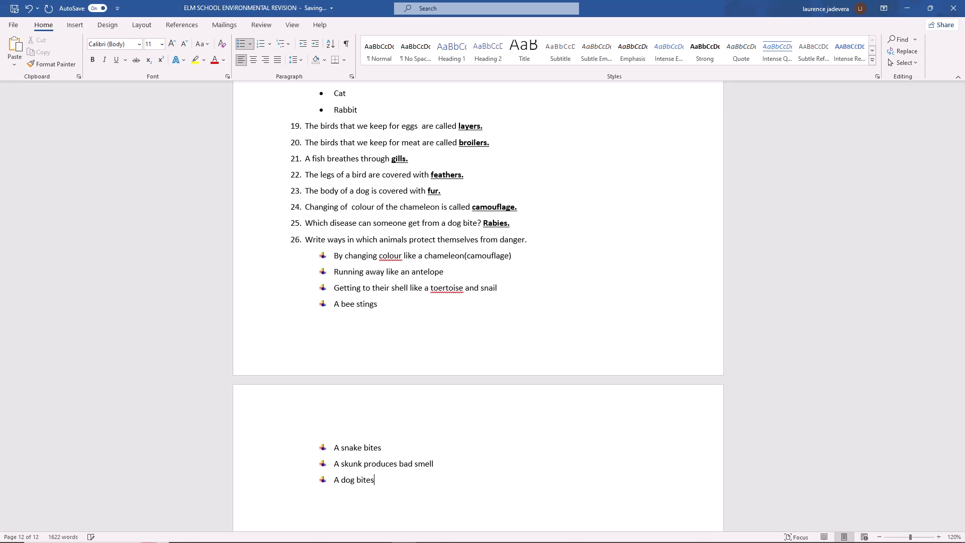
pyautogui.press('Return')
pyautogui.press('Return')
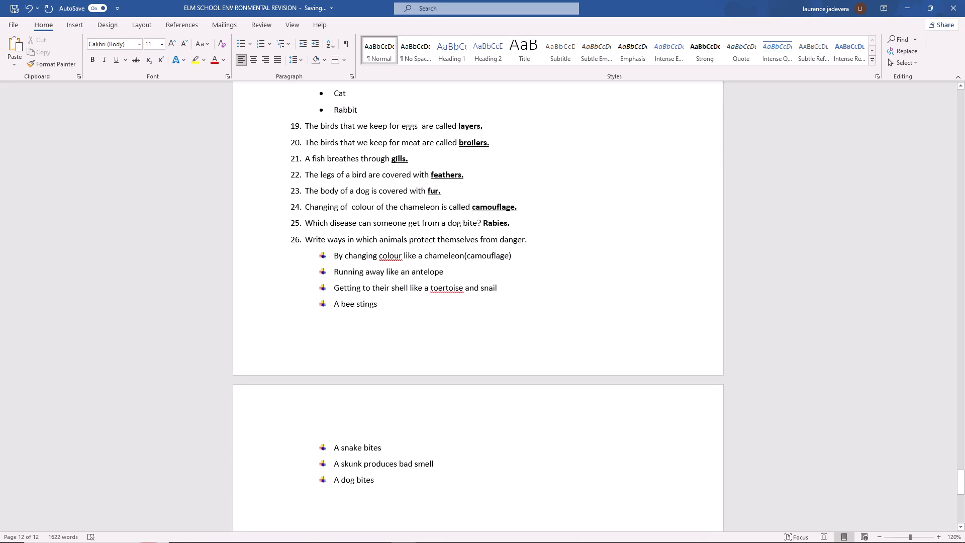
# Spell-check "toertoise" in the third bullet under item 26 and correct it to "tortoise", without checking the rest of the document.
pyautogui.moveTo(465, 289); pyautogui.dragTo(426, 290)
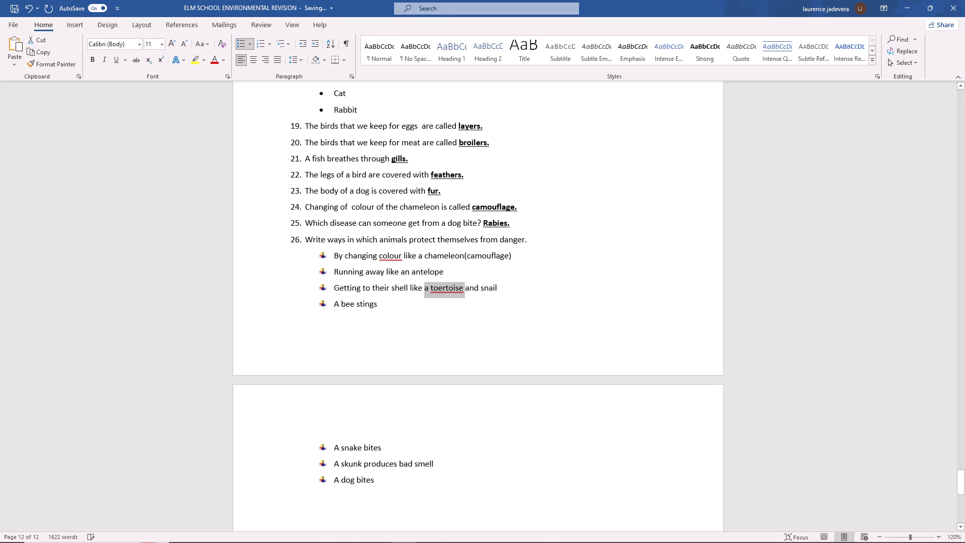
pyautogui.click(260, 22)
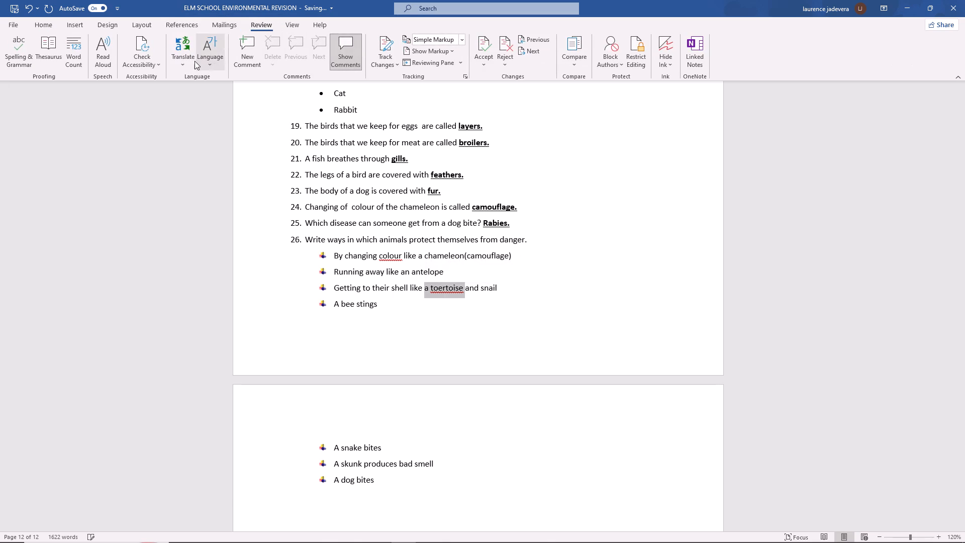
pyautogui.click(29, 52)
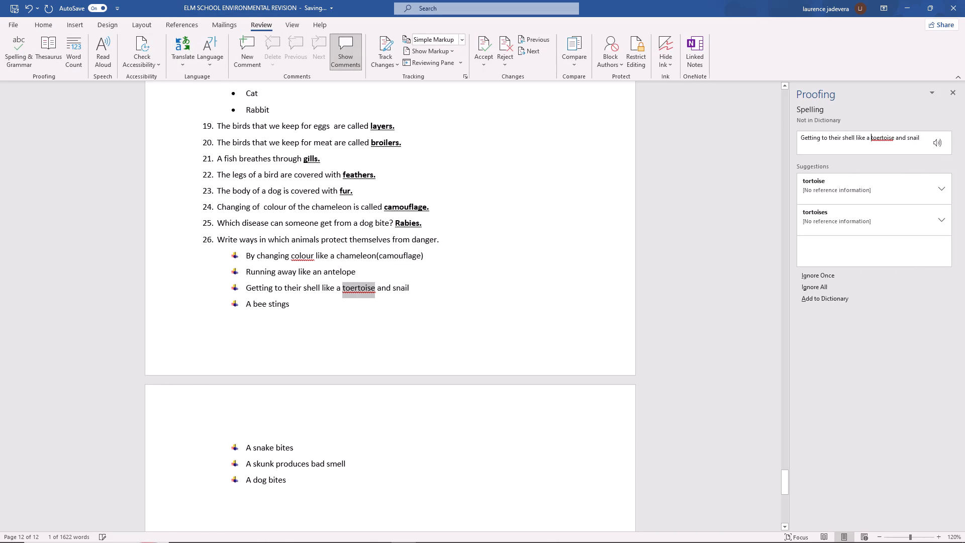
pyautogui.click(816, 187)
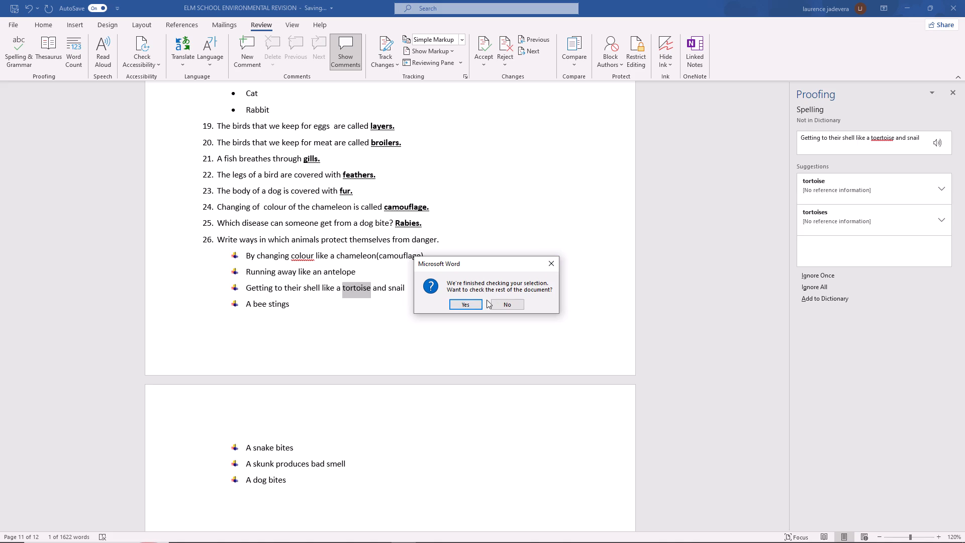
pyautogui.click(500, 302)
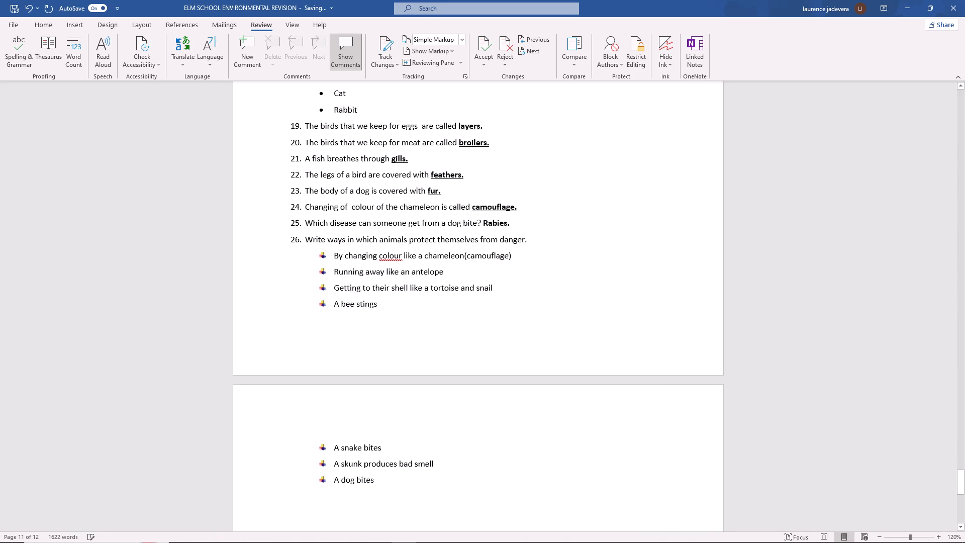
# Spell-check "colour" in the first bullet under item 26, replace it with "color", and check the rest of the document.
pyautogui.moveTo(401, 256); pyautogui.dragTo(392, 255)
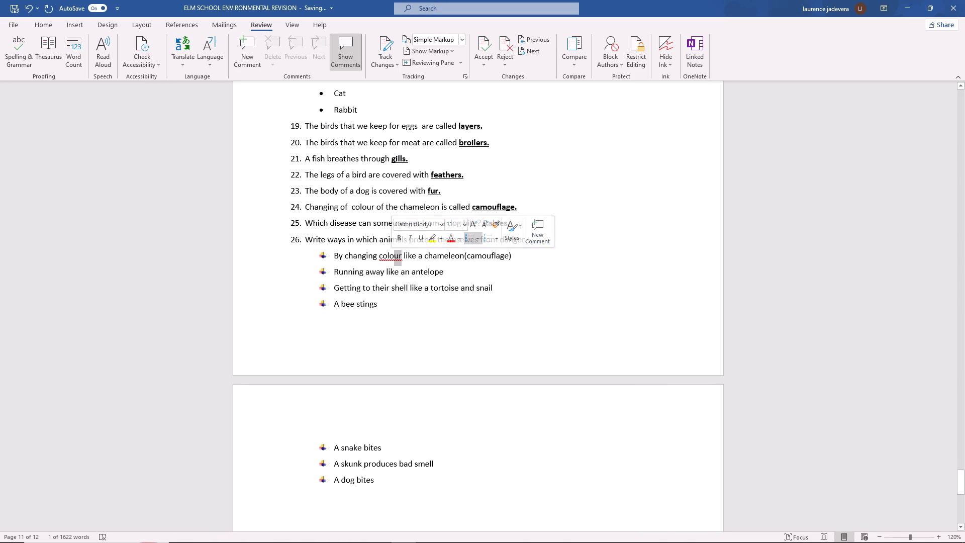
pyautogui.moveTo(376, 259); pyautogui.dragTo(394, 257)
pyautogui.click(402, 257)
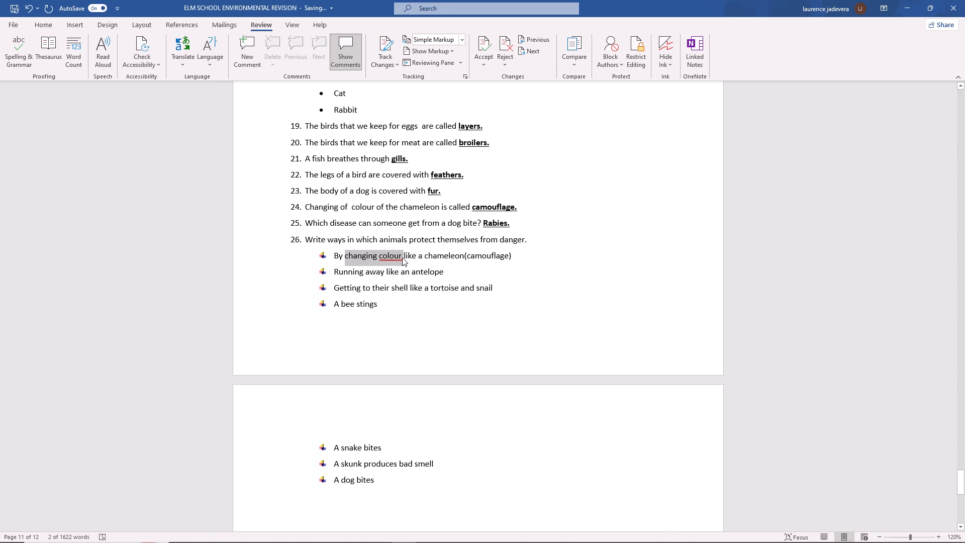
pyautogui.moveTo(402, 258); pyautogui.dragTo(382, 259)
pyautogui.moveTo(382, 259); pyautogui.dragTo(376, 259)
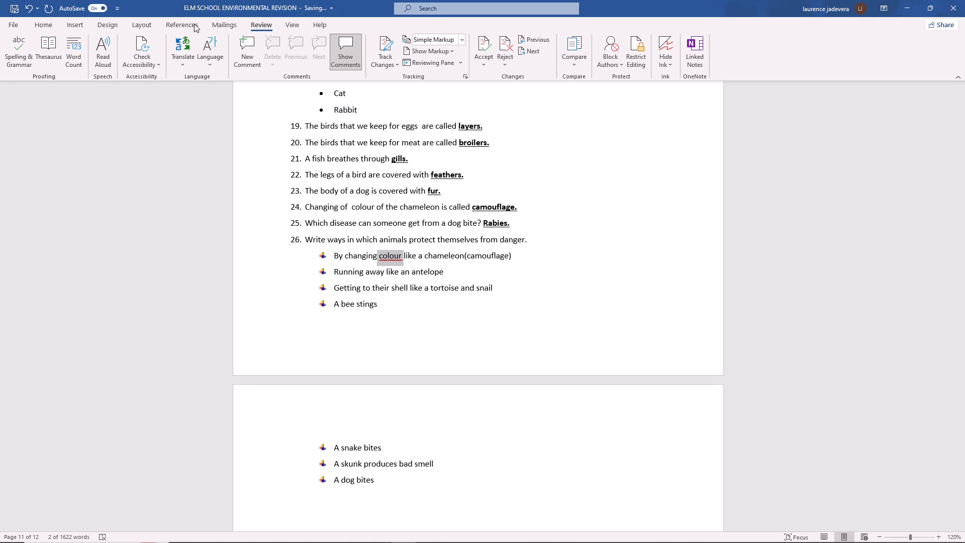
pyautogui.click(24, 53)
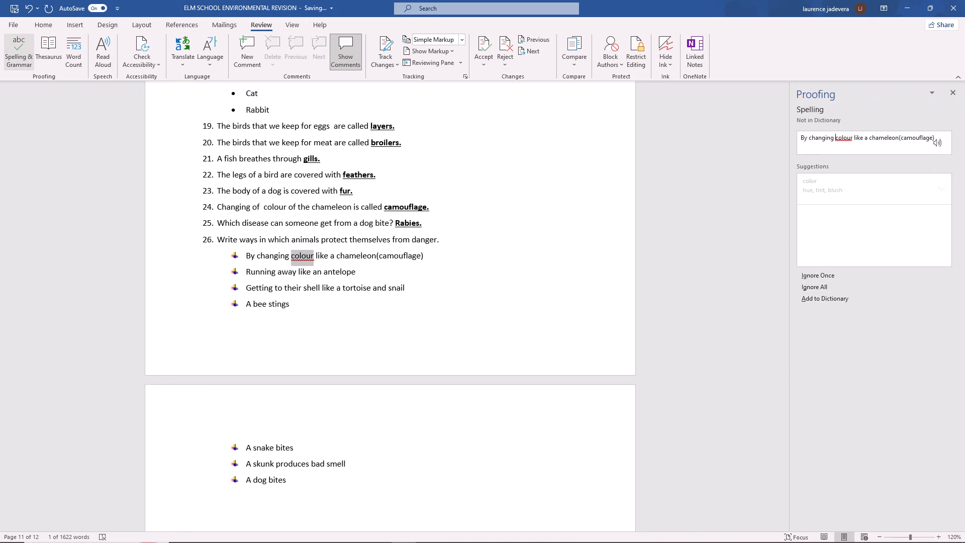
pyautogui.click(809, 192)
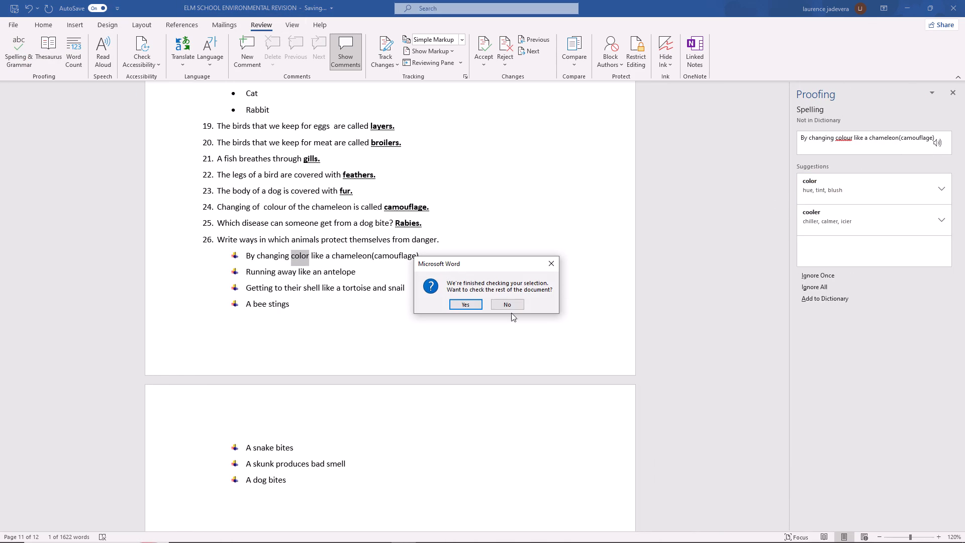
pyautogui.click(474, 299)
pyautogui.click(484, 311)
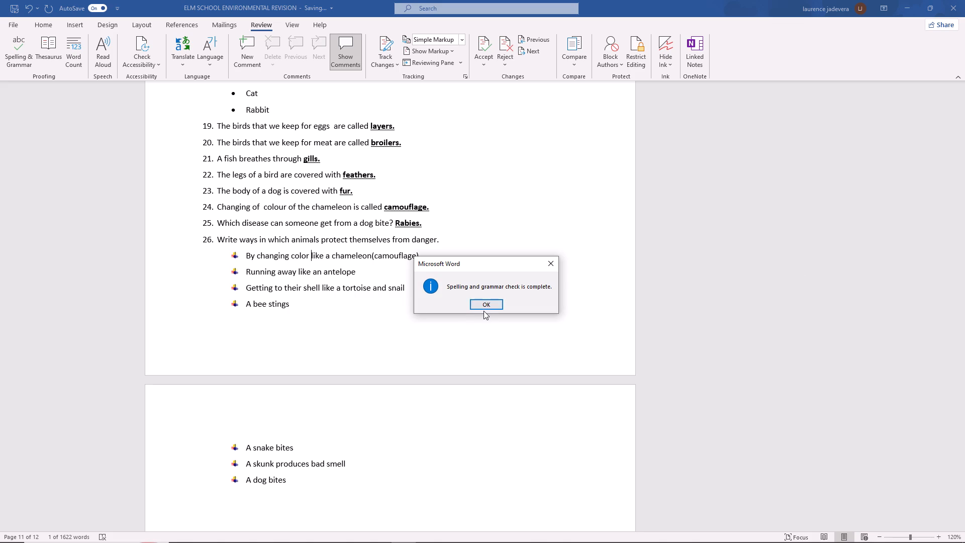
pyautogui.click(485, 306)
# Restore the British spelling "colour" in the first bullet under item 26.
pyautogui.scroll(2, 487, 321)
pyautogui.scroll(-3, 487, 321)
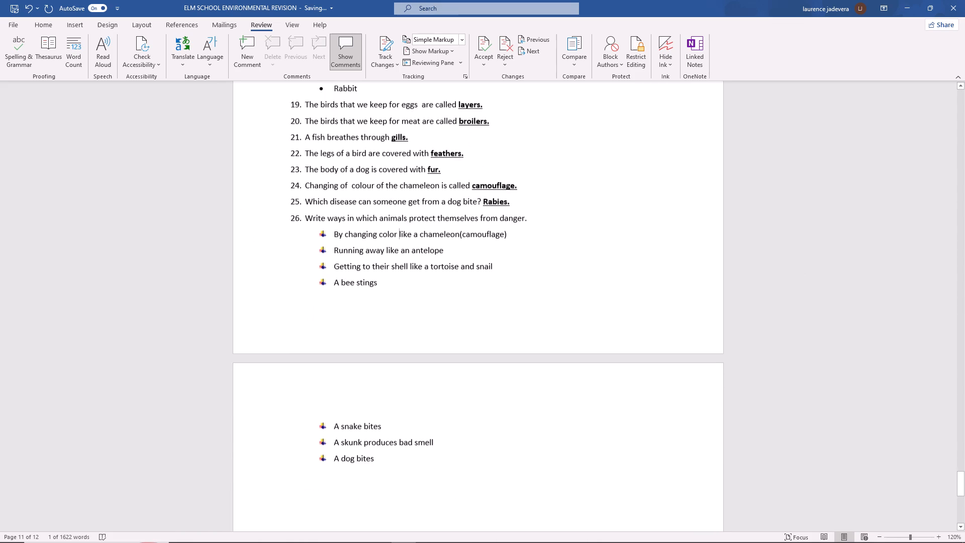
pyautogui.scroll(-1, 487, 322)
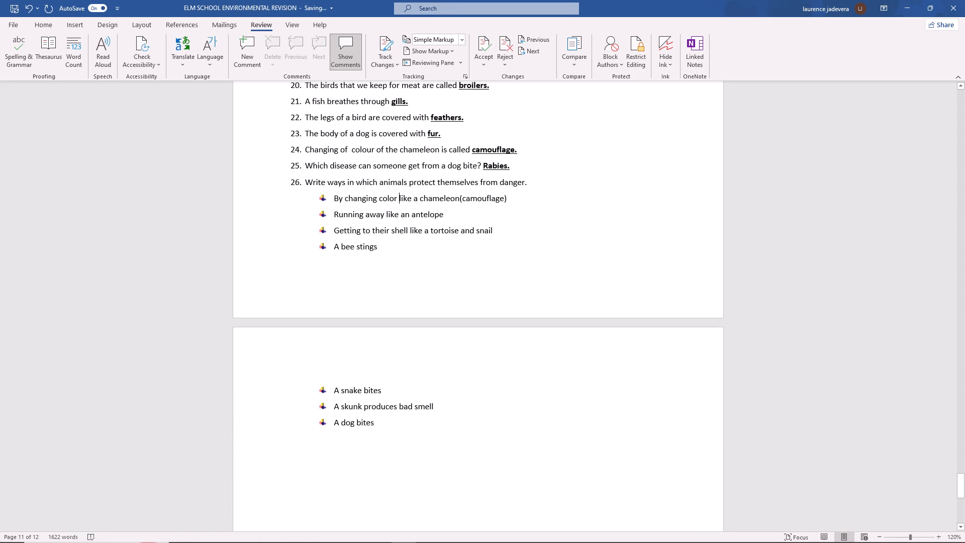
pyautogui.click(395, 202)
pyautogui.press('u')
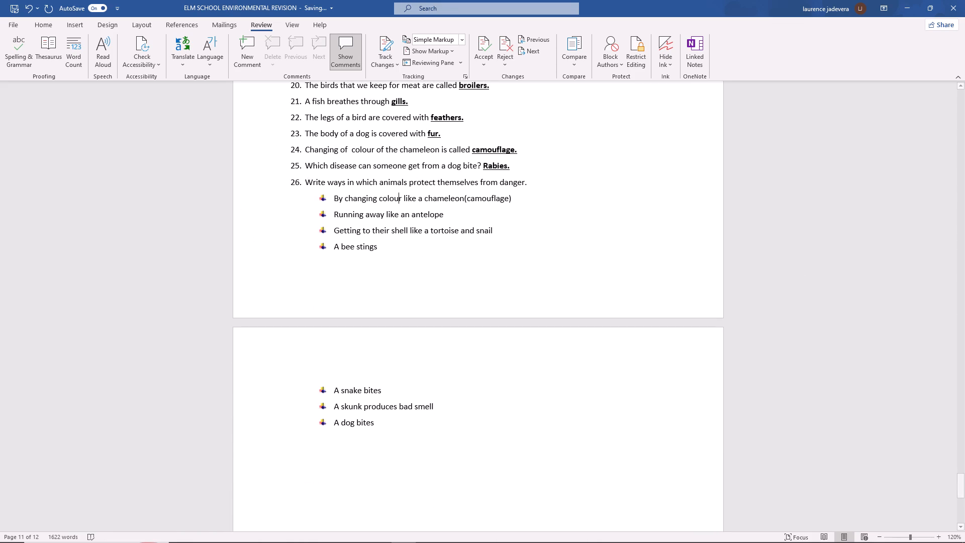
# Have the spelling check ignore all occurrences of "colour", starting from item 26's first bullet, and check the rest of the document.
pyautogui.moveTo(402, 199); pyautogui.dragTo(392, 199)
pyautogui.click(410, 258)
pyautogui.moveTo(402, 200); pyautogui.dragTo(396, 199)
pyautogui.moveTo(396, 199); pyautogui.dragTo(361, 198)
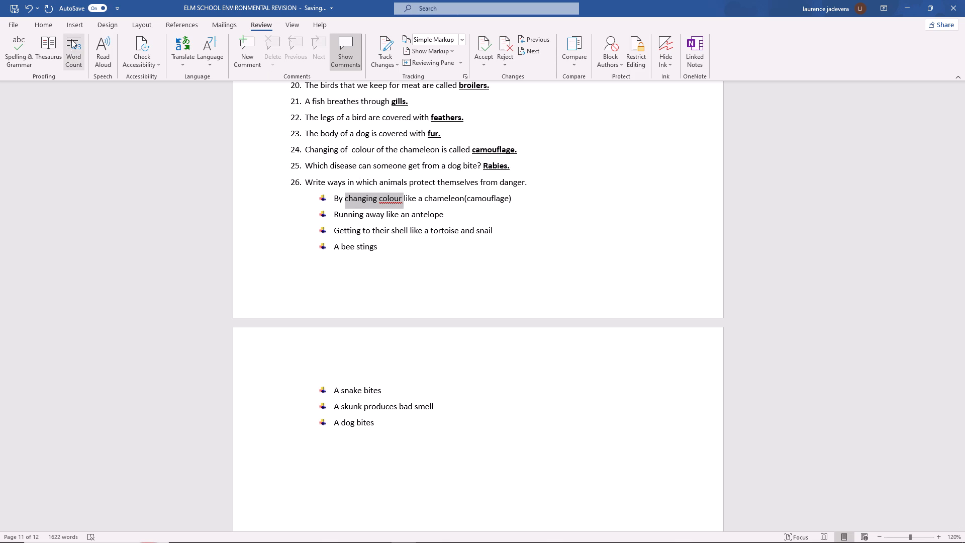
pyautogui.click(20, 47)
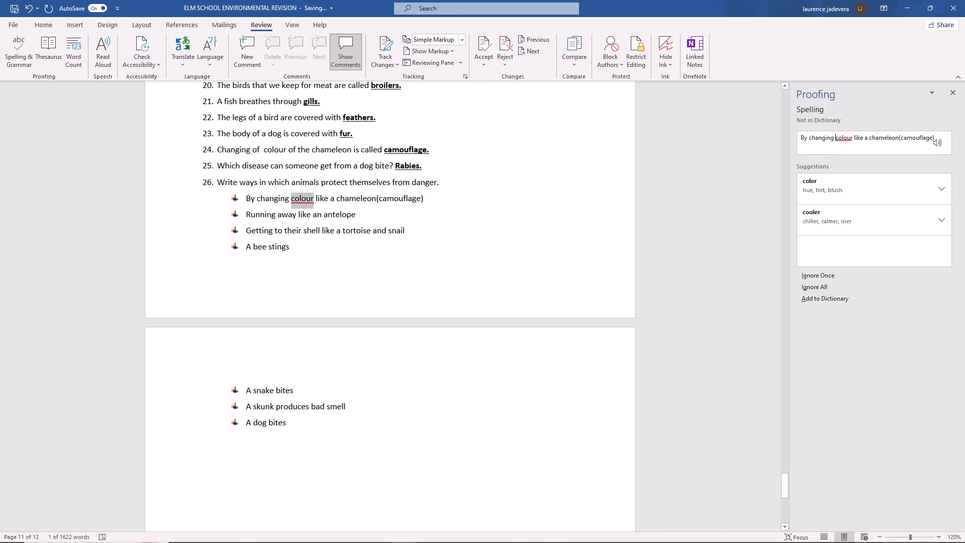
pyautogui.click(836, 284)
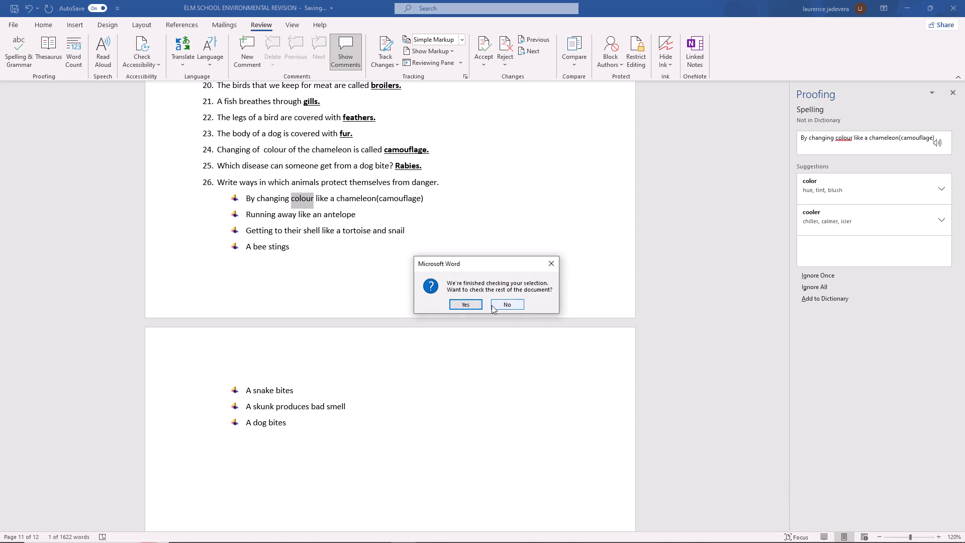
pyautogui.click(469, 305)
pyautogui.click(475, 306)
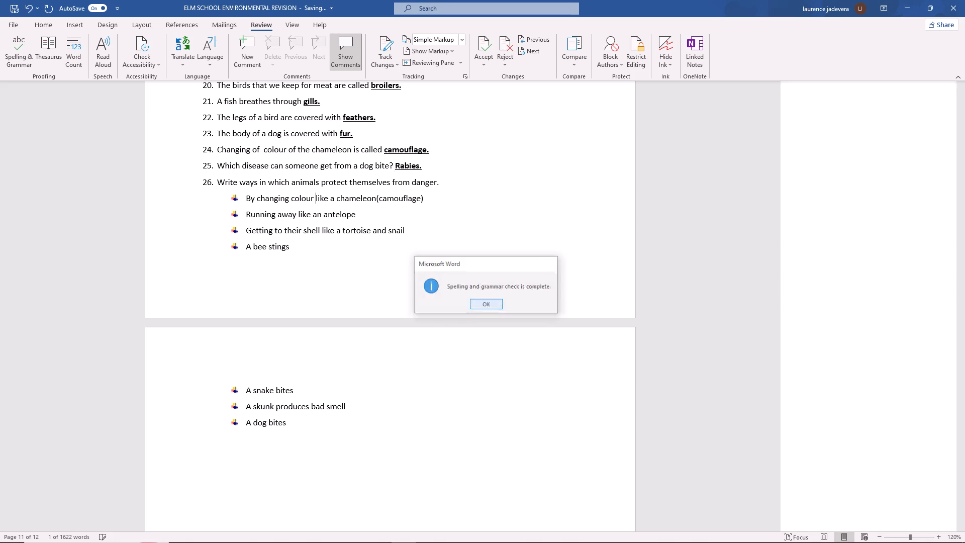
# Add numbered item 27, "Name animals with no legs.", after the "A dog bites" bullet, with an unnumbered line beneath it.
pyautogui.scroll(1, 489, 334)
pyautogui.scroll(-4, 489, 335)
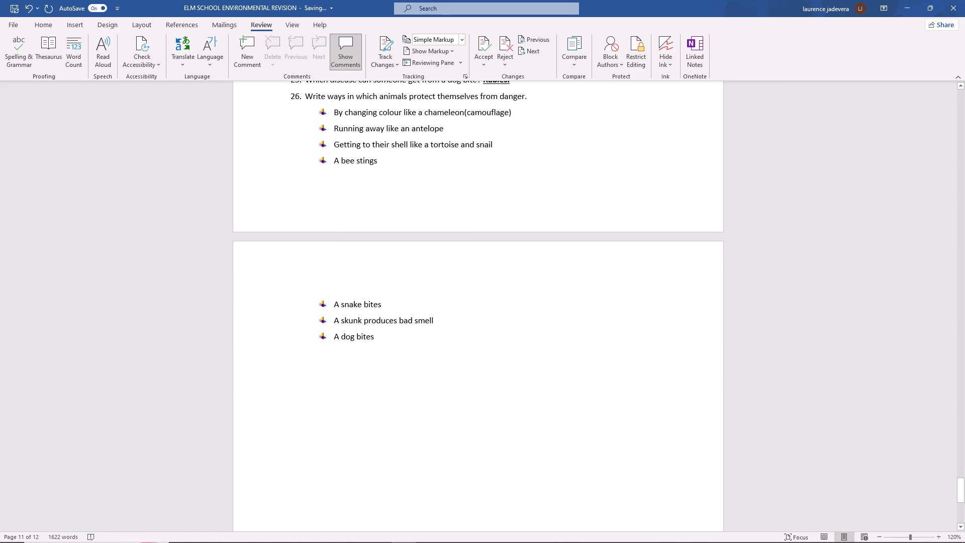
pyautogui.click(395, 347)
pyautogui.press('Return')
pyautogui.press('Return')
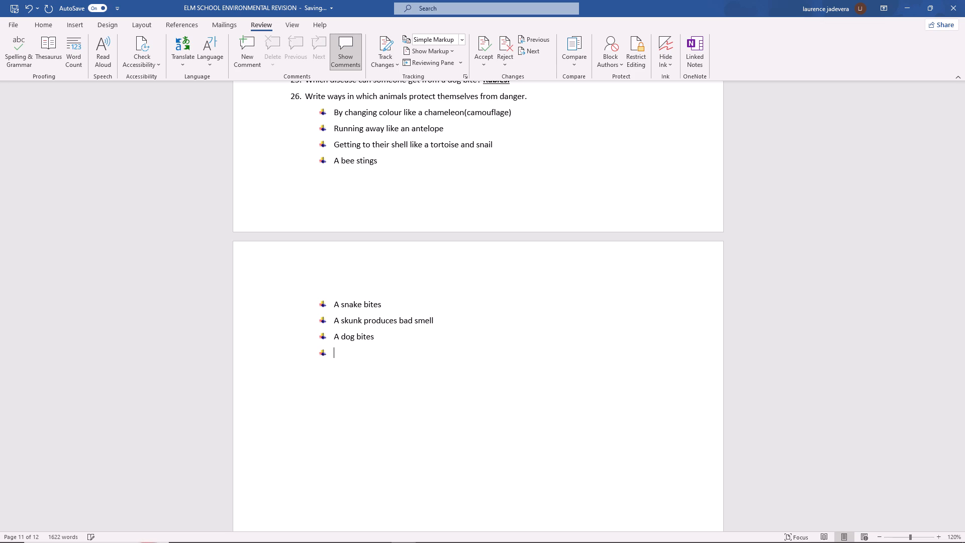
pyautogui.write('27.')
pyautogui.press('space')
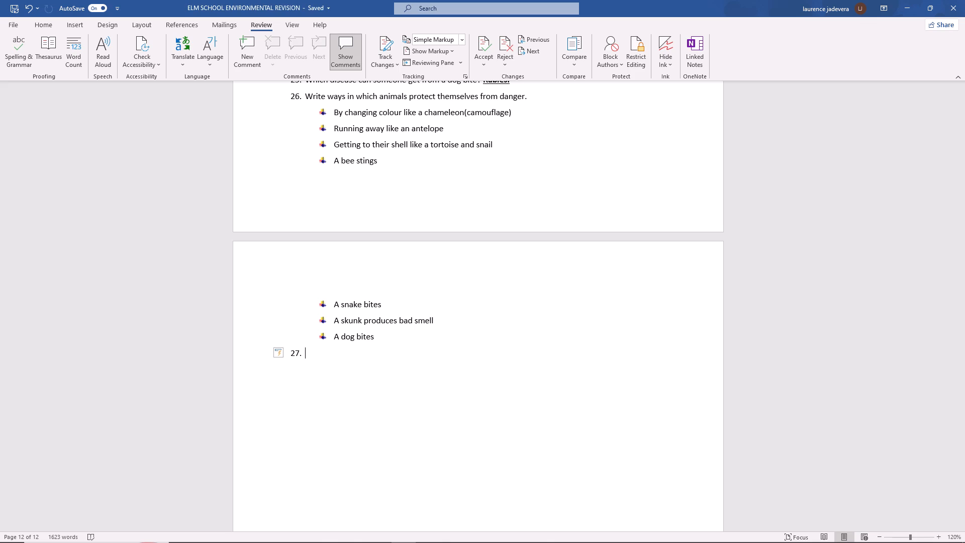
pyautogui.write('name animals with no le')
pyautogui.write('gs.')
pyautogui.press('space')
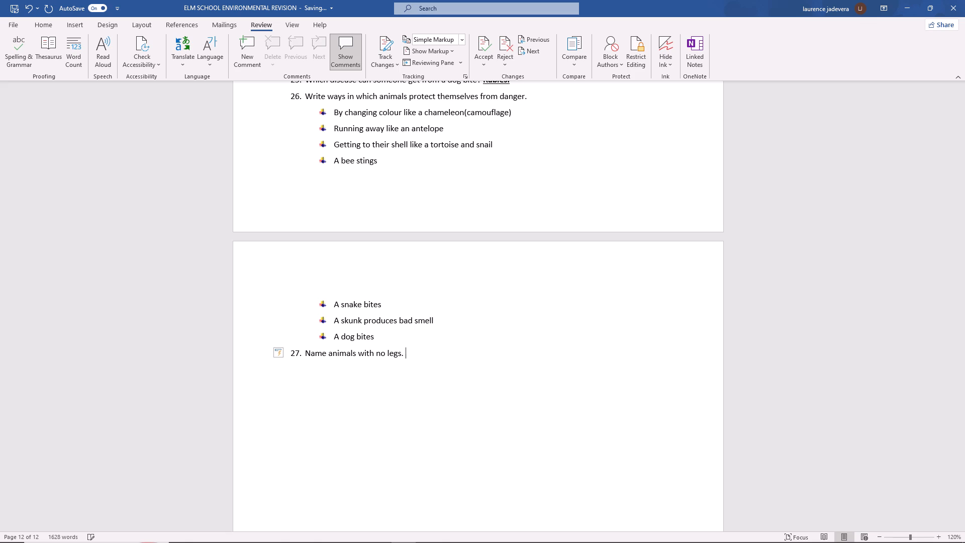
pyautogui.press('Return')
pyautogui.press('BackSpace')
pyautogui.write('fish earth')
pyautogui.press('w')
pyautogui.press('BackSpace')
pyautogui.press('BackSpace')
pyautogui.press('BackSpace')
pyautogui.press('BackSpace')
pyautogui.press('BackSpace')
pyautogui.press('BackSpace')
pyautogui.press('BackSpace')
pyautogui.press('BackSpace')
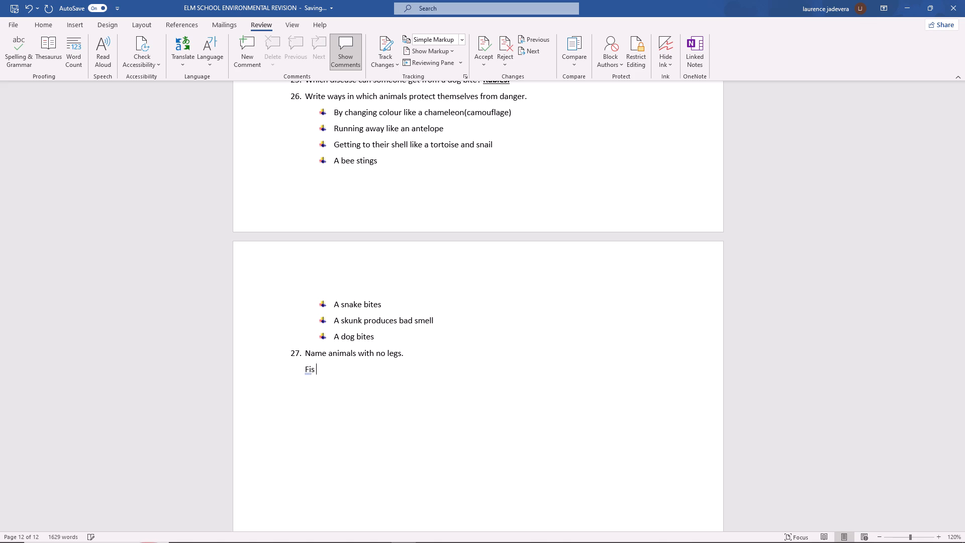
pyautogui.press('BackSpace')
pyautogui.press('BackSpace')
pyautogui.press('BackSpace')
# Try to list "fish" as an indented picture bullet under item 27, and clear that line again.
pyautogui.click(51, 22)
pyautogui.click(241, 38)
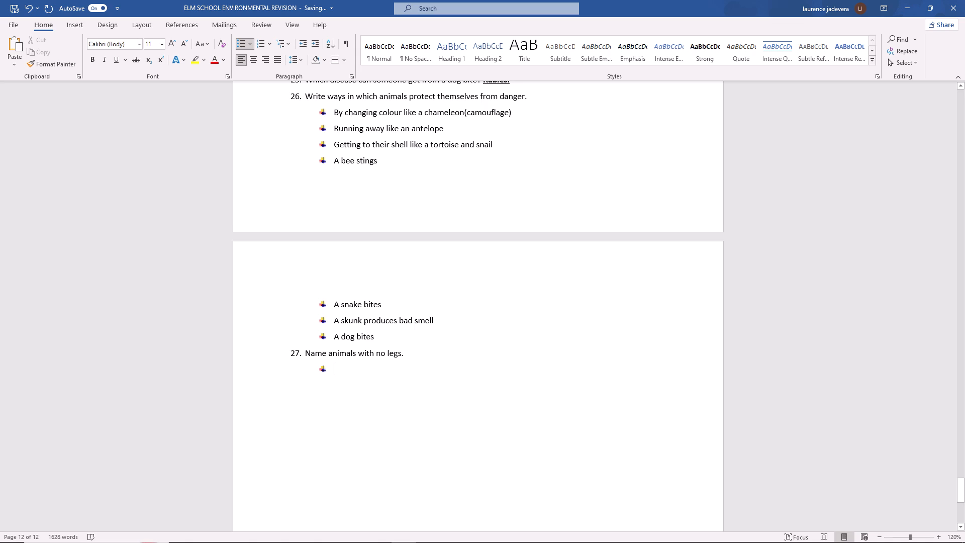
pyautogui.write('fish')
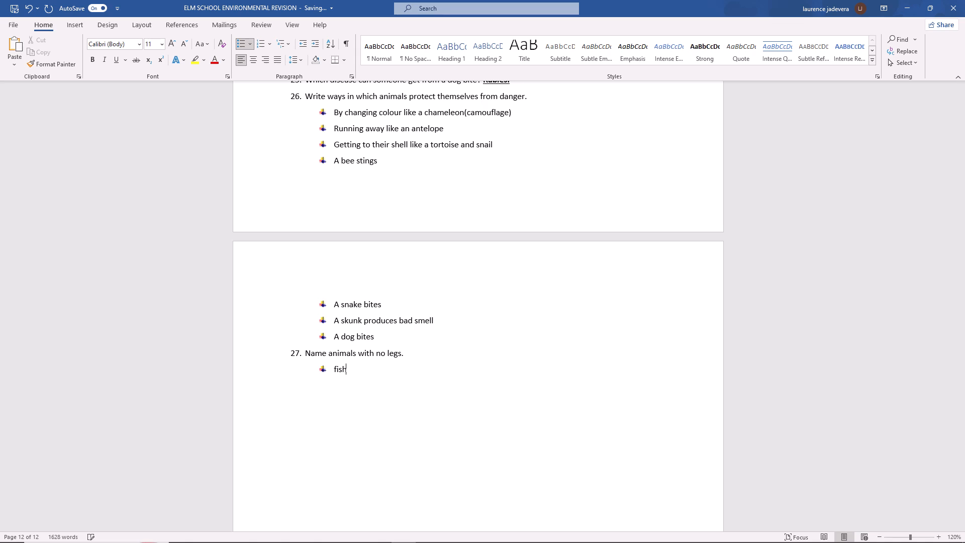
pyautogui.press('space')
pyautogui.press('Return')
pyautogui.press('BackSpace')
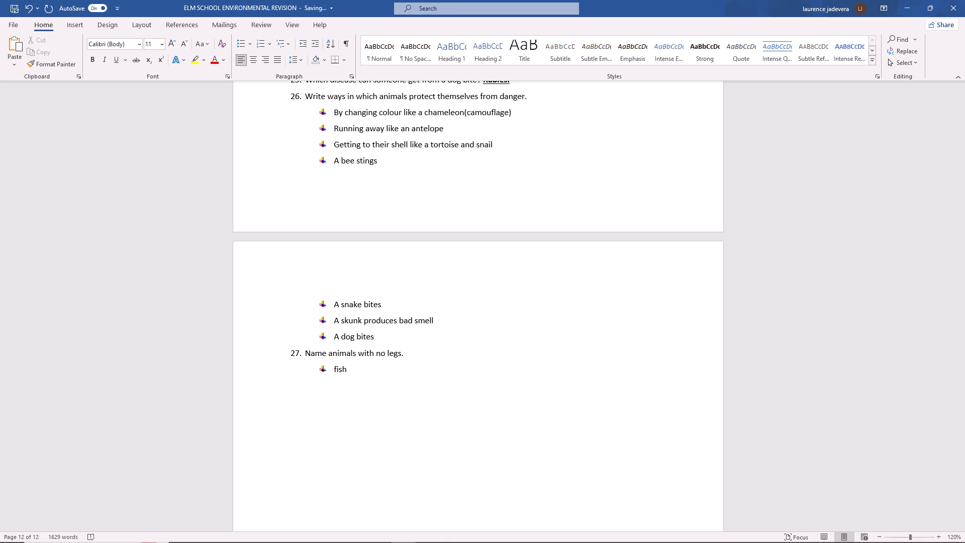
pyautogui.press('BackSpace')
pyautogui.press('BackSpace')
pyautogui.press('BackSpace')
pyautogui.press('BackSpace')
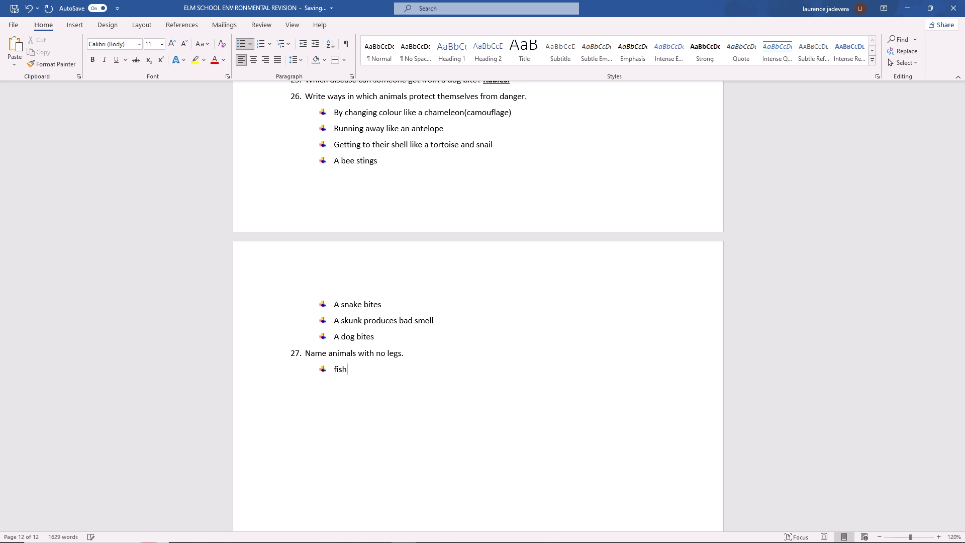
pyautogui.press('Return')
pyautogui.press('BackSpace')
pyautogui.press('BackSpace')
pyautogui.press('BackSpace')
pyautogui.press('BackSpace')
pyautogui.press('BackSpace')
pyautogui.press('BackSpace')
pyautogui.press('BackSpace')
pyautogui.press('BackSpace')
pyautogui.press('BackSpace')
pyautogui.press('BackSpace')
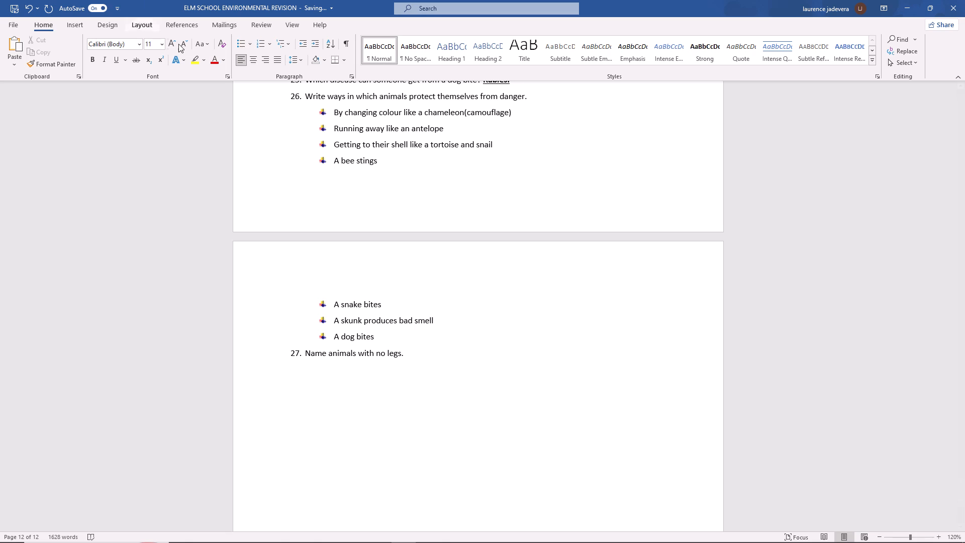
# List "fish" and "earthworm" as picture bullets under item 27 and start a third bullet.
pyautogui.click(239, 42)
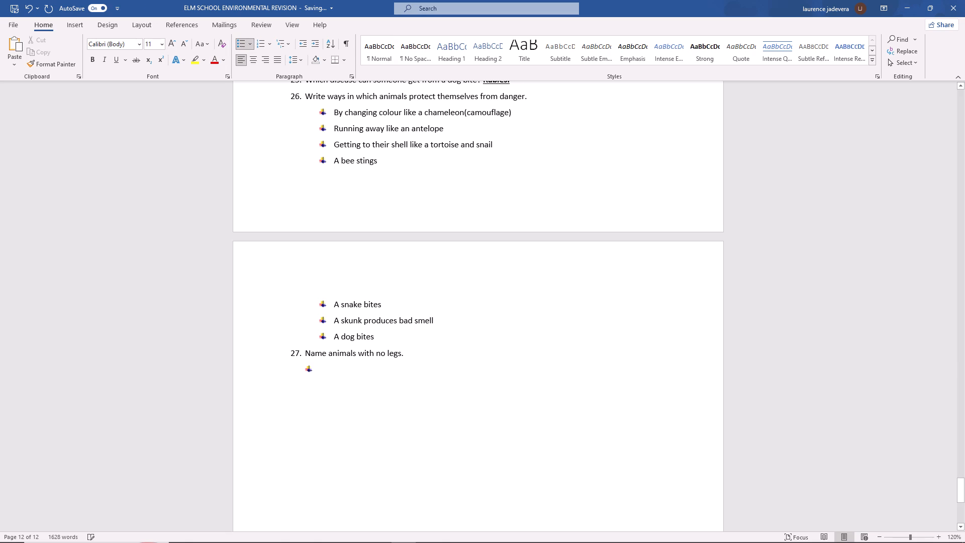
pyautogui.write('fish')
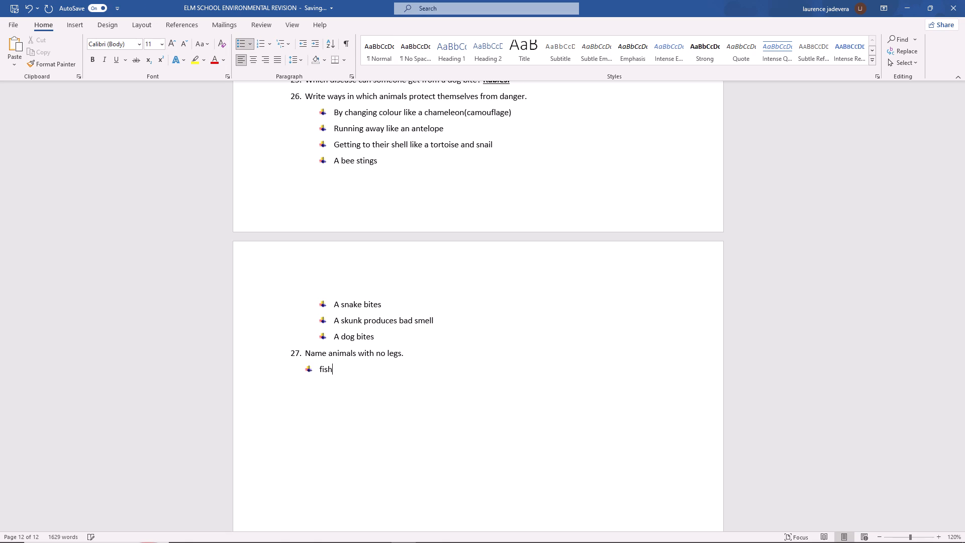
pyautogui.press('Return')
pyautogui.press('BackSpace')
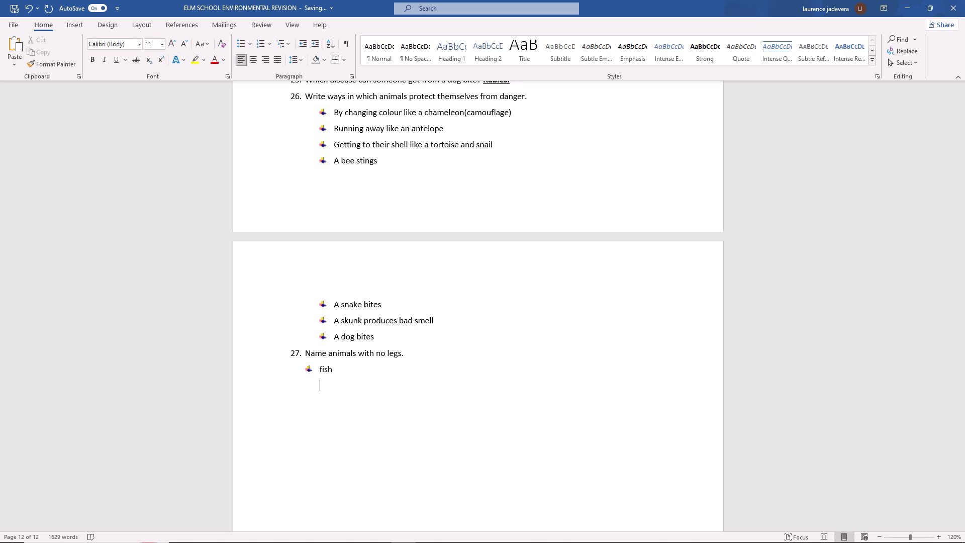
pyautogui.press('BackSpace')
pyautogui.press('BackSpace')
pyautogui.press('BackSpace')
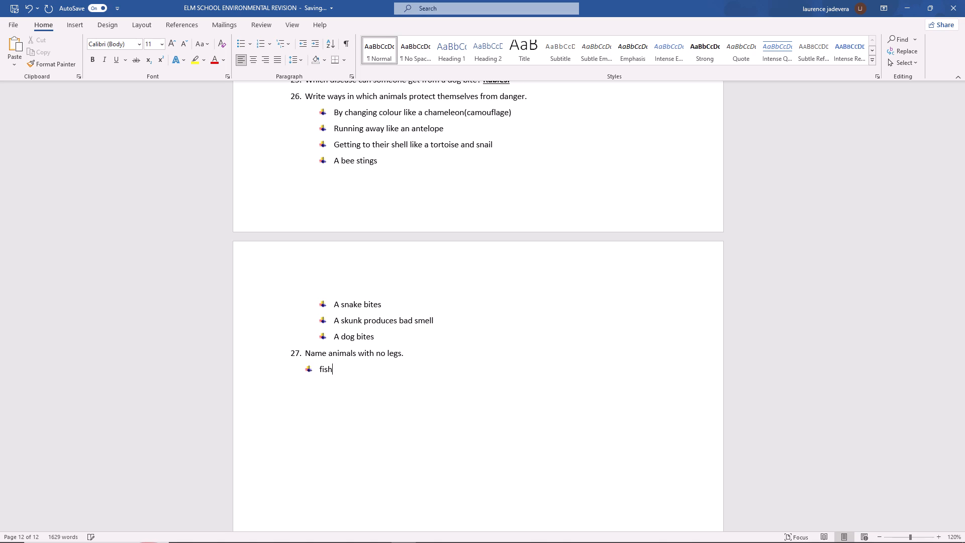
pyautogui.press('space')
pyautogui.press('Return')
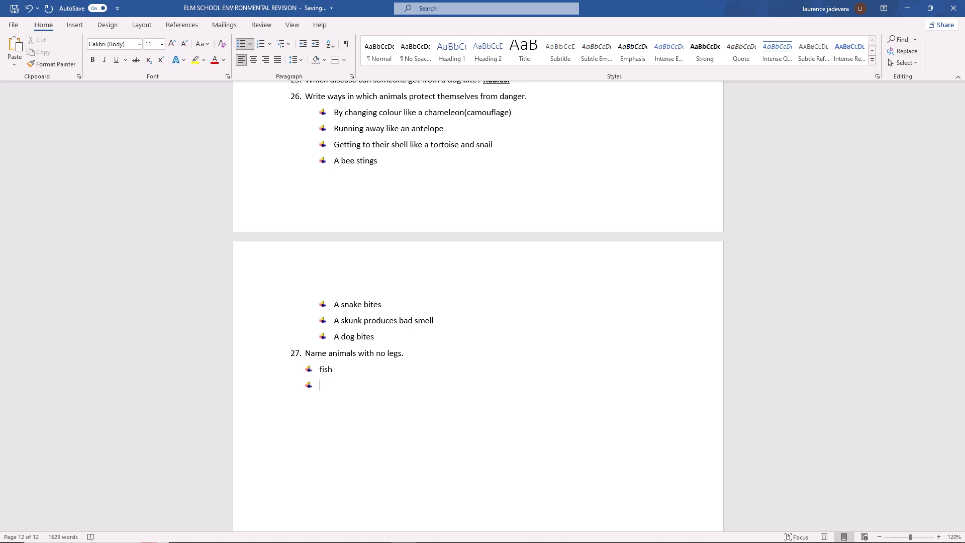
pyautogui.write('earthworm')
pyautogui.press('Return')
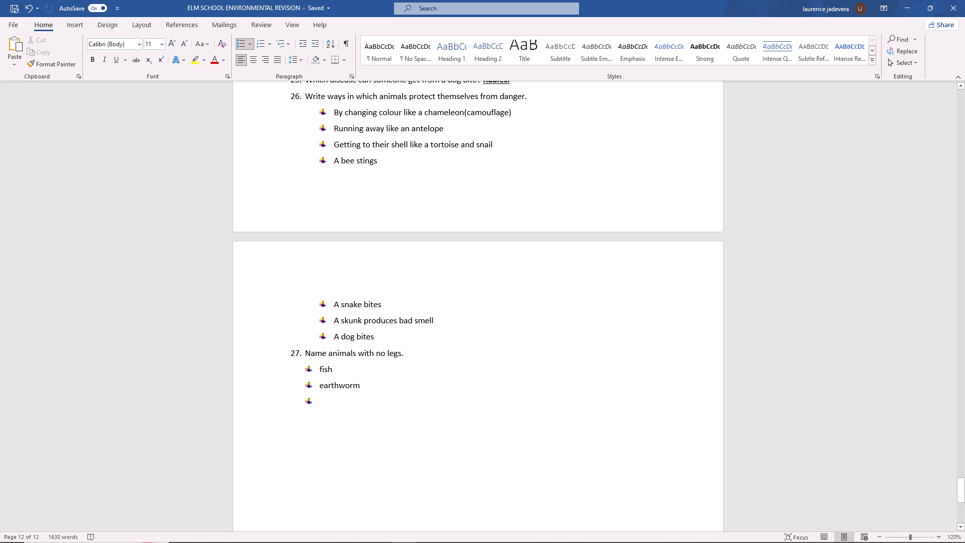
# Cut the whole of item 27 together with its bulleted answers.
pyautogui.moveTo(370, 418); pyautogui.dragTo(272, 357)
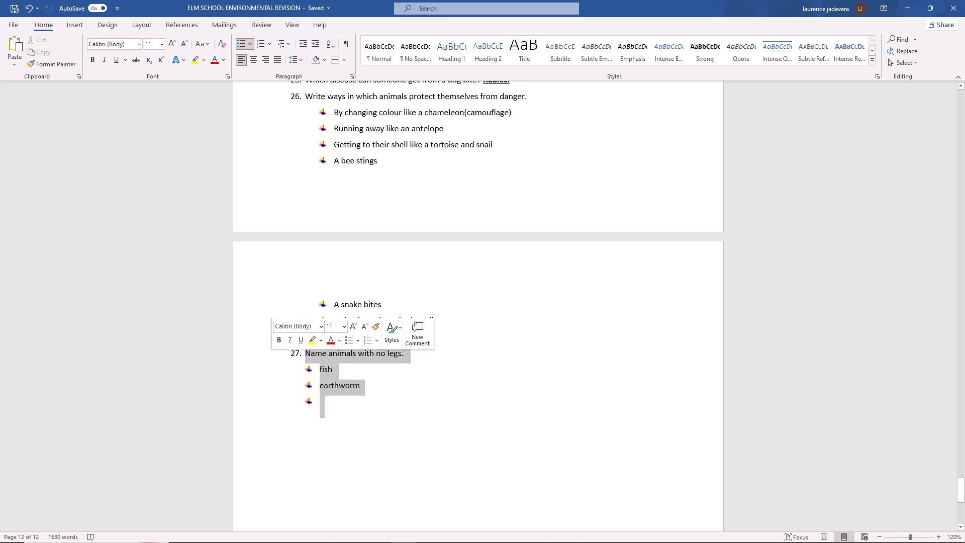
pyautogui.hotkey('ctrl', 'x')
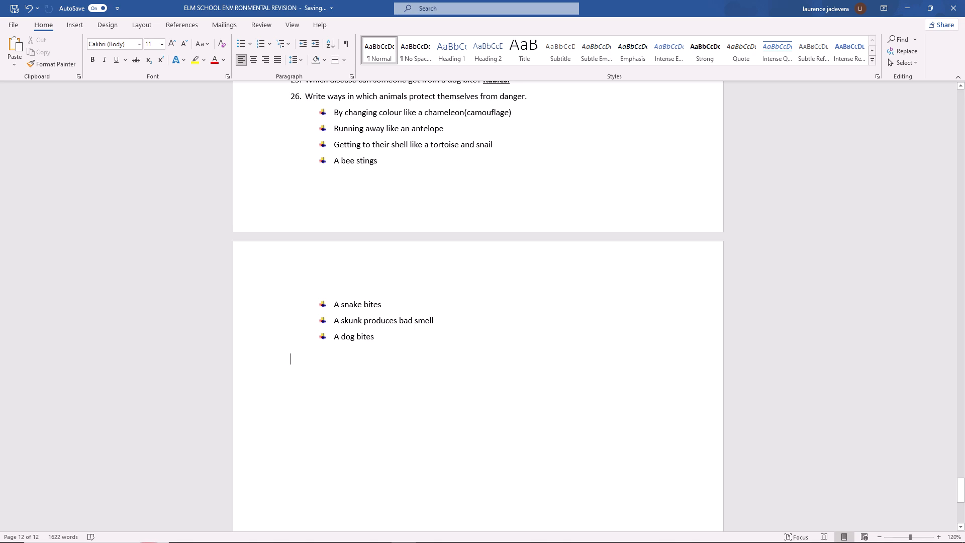
# Enter numbered item 27 again as "Name animals with no legs." below the "A dog bites" bullet and start a new line.
pyautogui.press('2')
pyautogui.press('7')
pyautogui.write('.')
pyautogui.press('space')
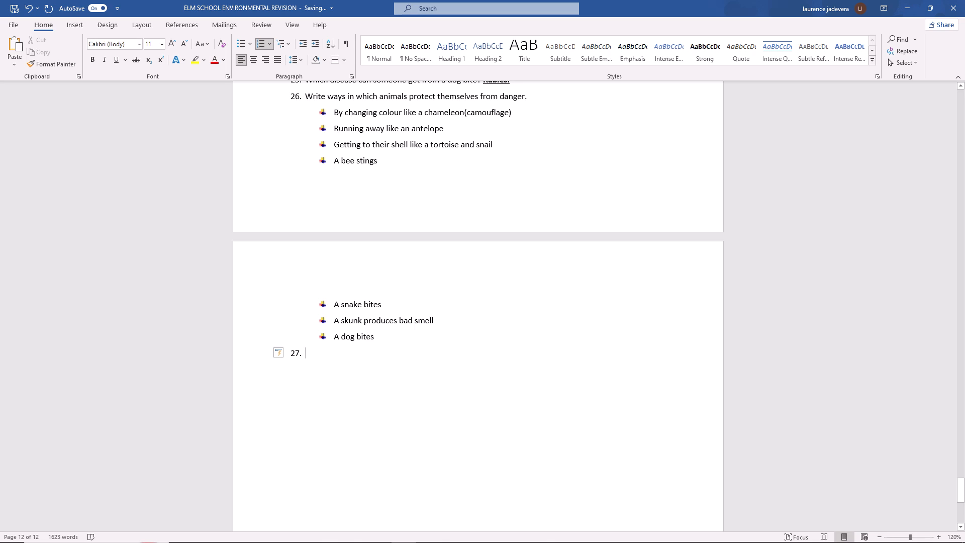
pyautogui.write('name animals with no lkef')
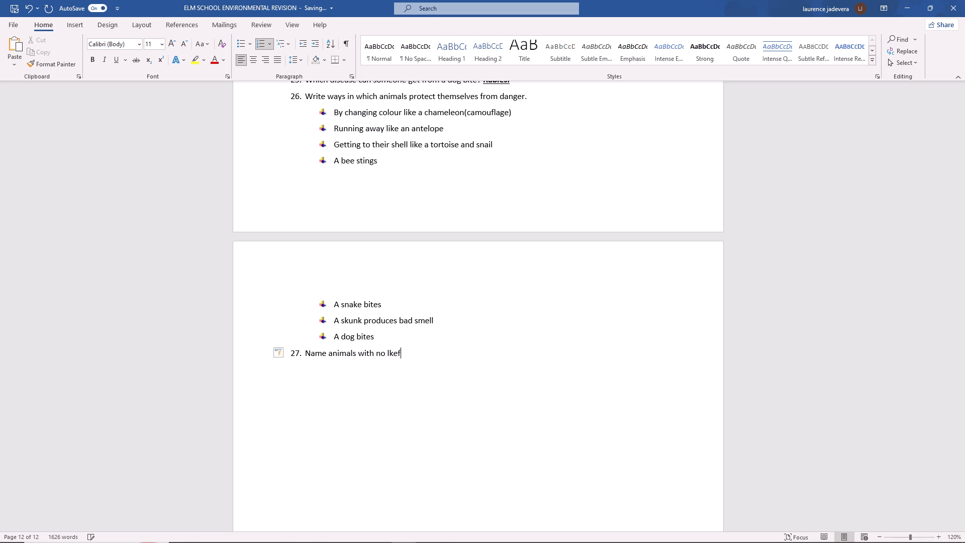
pyautogui.press('BackSpace')
pyautogui.write('gs')
pyautogui.press('BackSpace')
pyautogui.press('BackSpace')
pyautogui.press('BackSpace')
pyautogui.press('BackSpace')
pyautogui.press('e')
pyautogui.write('gs.')
pyautogui.press('Return')
# List "Fish", "Earthworm" and "Snail" as picture bullets under item 27, correcting the spelling of "Earthworm".
pyautogui.press('BackSpace')
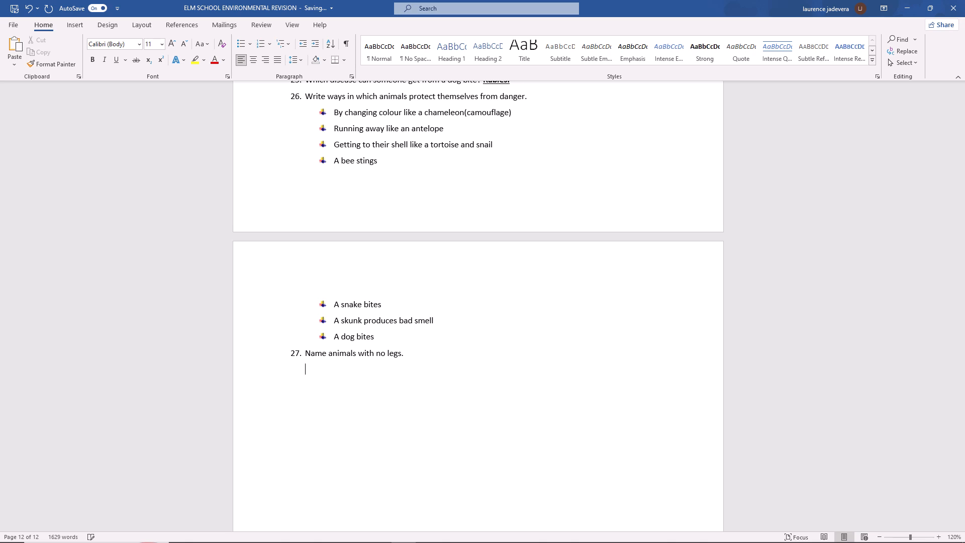
pyautogui.click(239, 44)
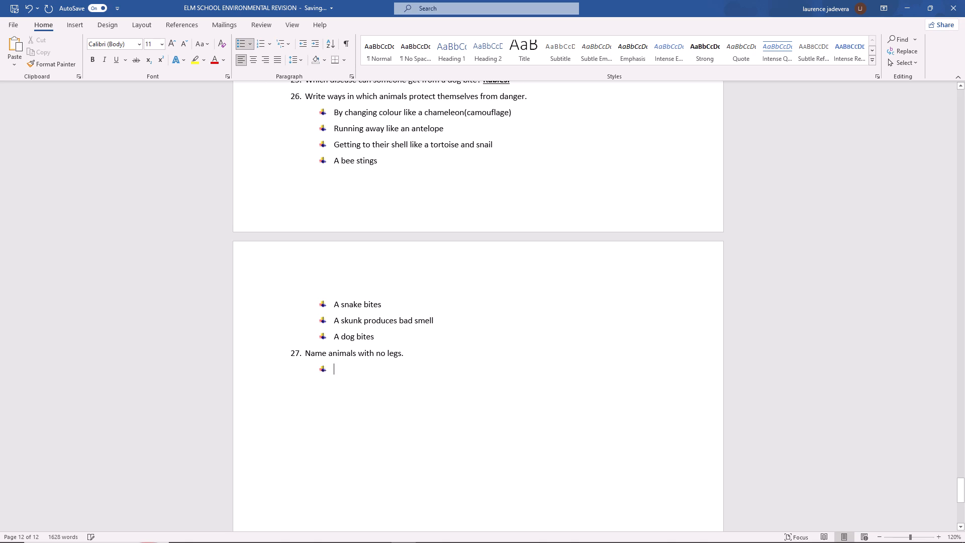
pyautogui.write('fish')
pyautogui.press('space')
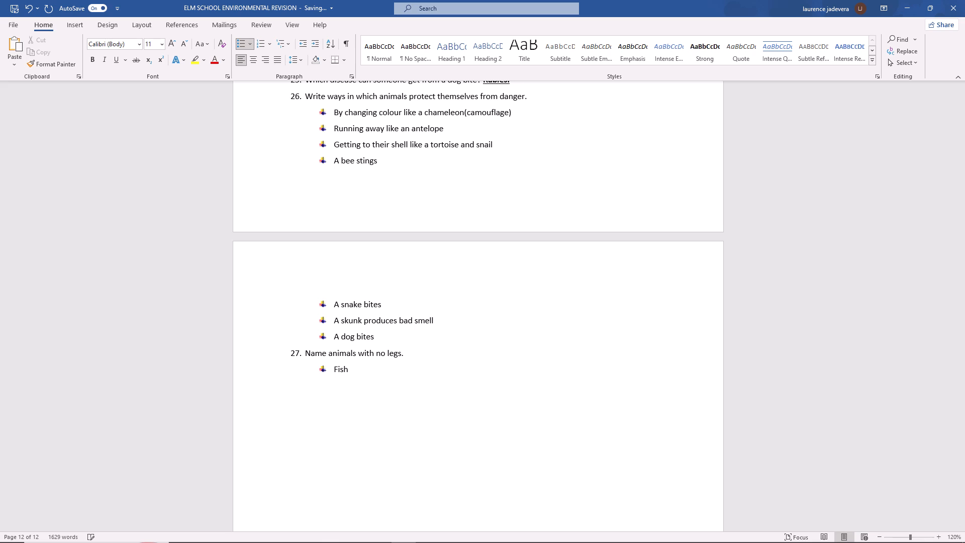
pyautogui.press('Return')
pyautogui.write('earthgw')
pyautogui.write('orm')
pyautogui.press('space')
pyautogui.press('Return')
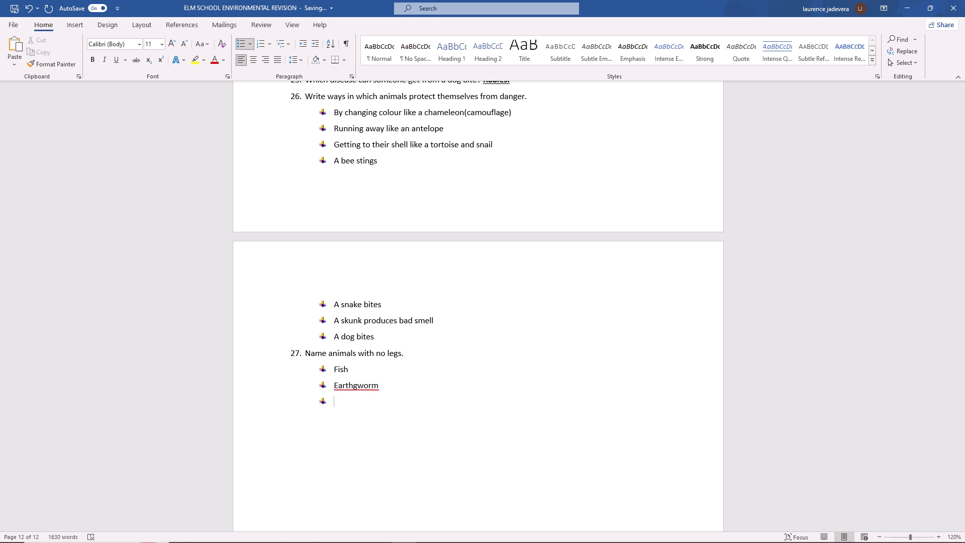
pyautogui.write('snail')
pyautogui.press('Return')
pyautogui.press('Return')
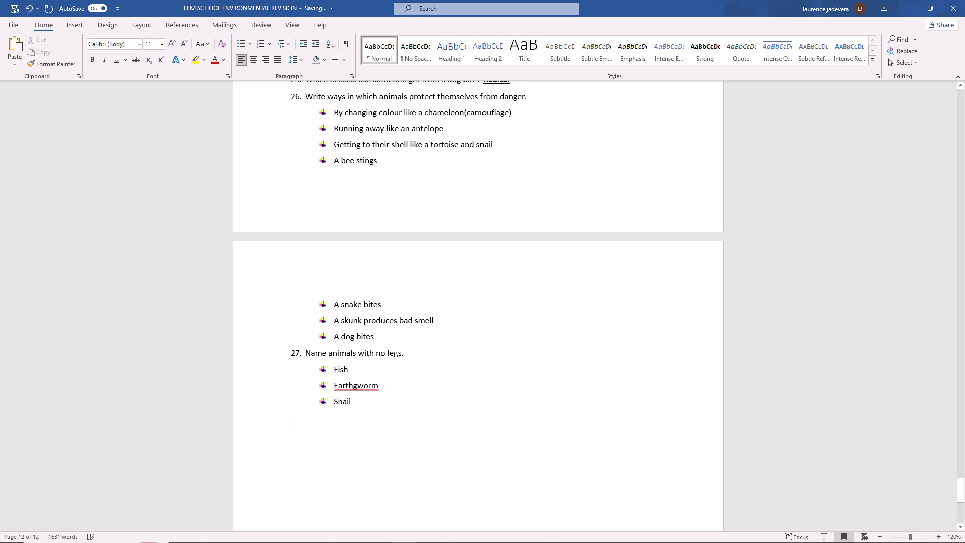
pyautogui.click(357, 385)
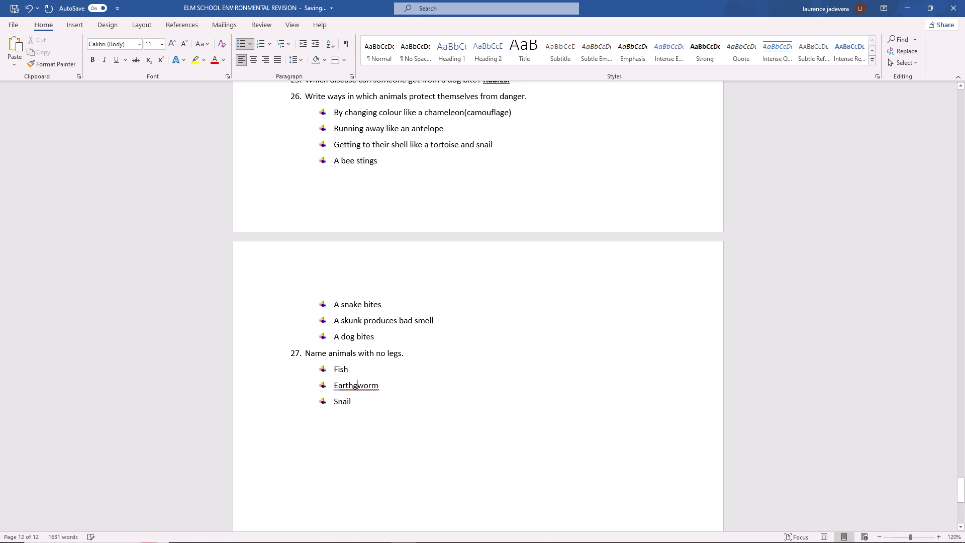
pyautogui.press('BackSpace')
# Add numbered item 28, "Name animals with many legs.", directly below the "Snail" bullet.
pyautogui.click(354, 401)
pyautogui.press('Return')
pyautogui.press('Return')
pyautogui.write('28.')
pyautogui.press('space')
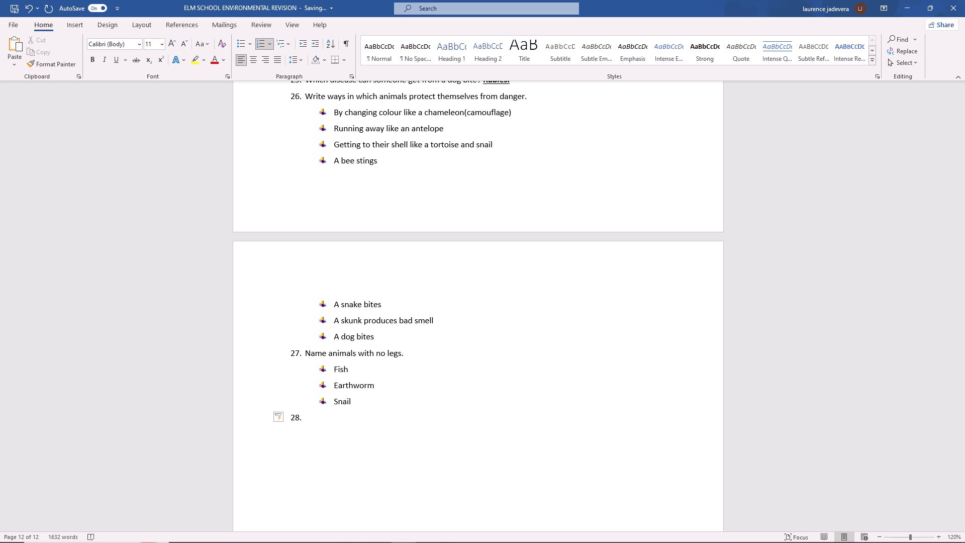
pyautogui.write('name animals with many legs')
pyautogui.press('.')
# List "Caterpillar", "Centipede" and "Millipede" as picture bullets under item 28, and end the bulleted list.
pyautogui.press('Return')
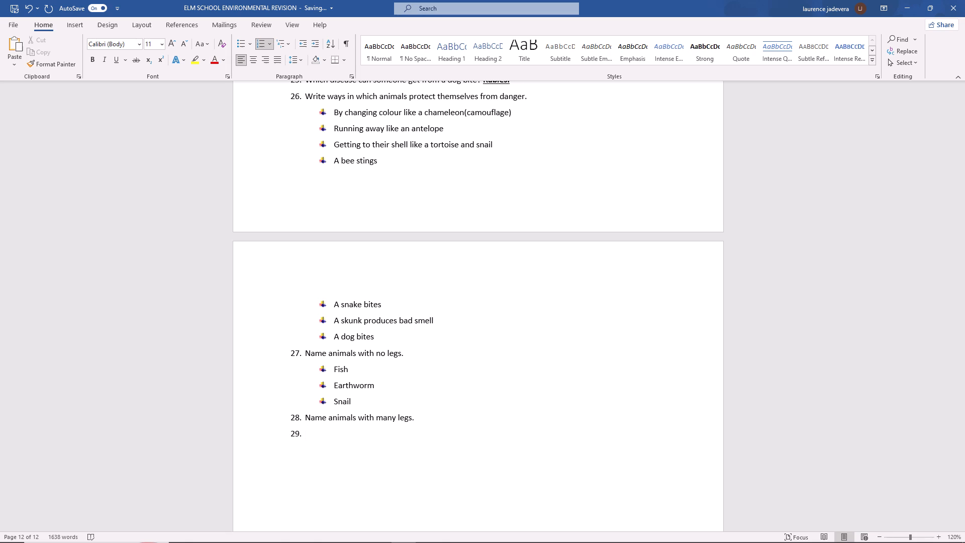
pyautogui.press('BackSpace')
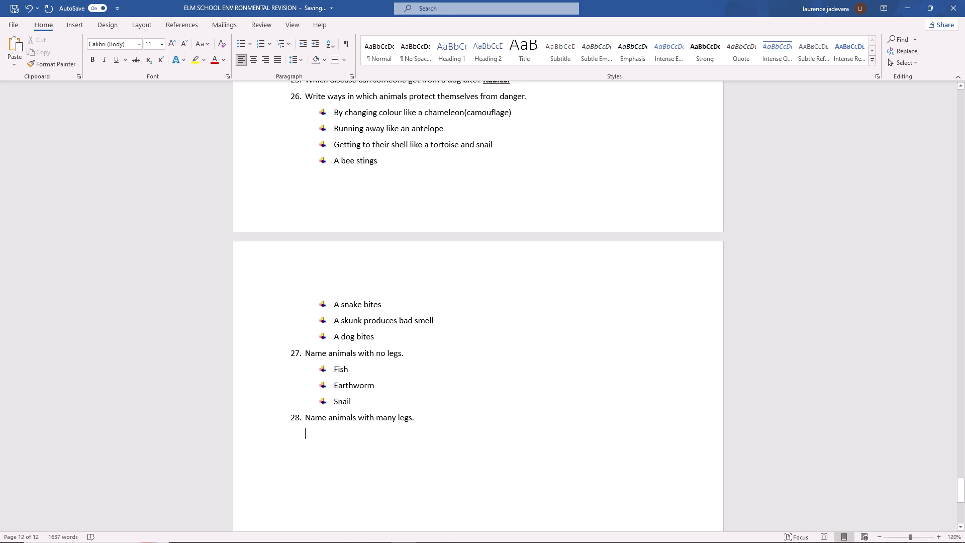
pyautogui.click(242, 40)
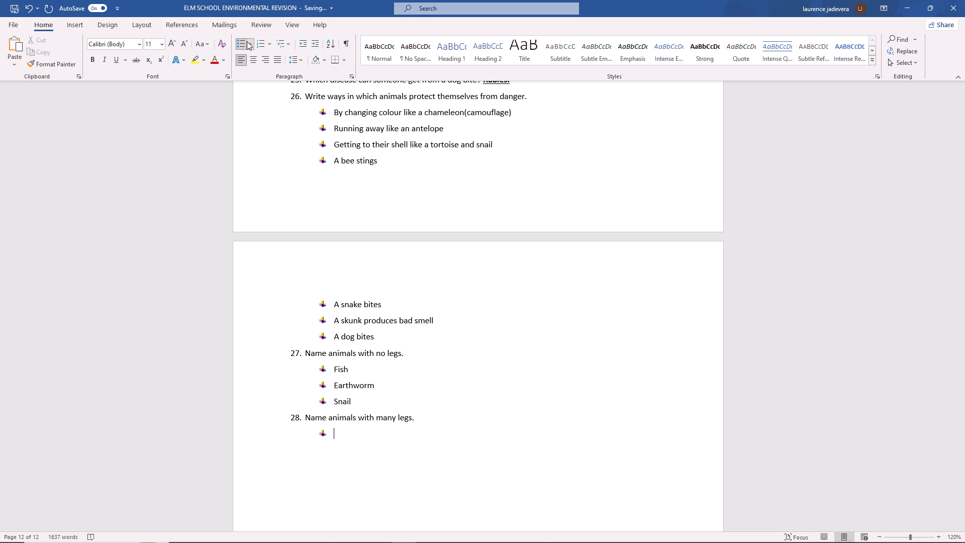
pyautogui.write('catero')
pyautogui.press('BackSpace')
pyautogui.write('pillar')
pyautogui.press('Return')
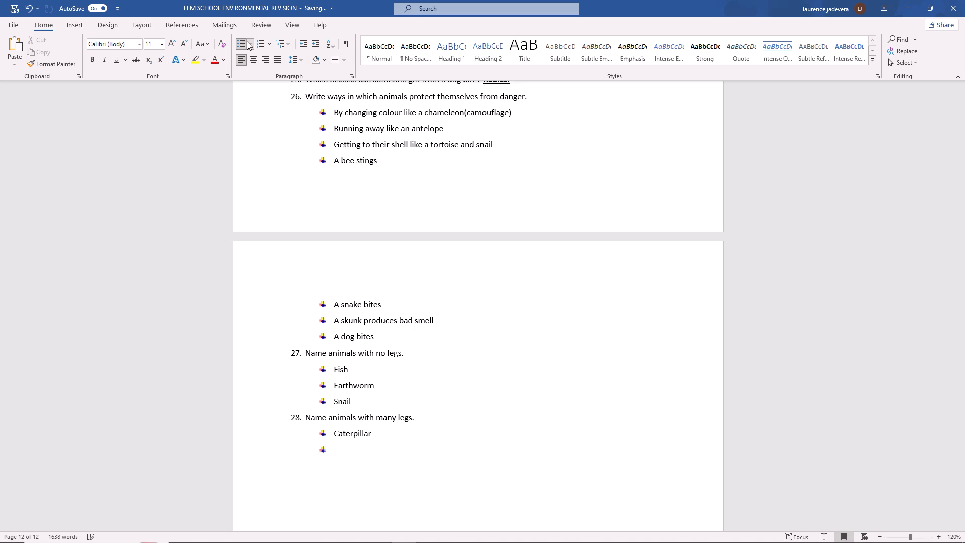
pyautogui.press('c')
pyautogui.write('entipede')
pyautogui.press('Return')
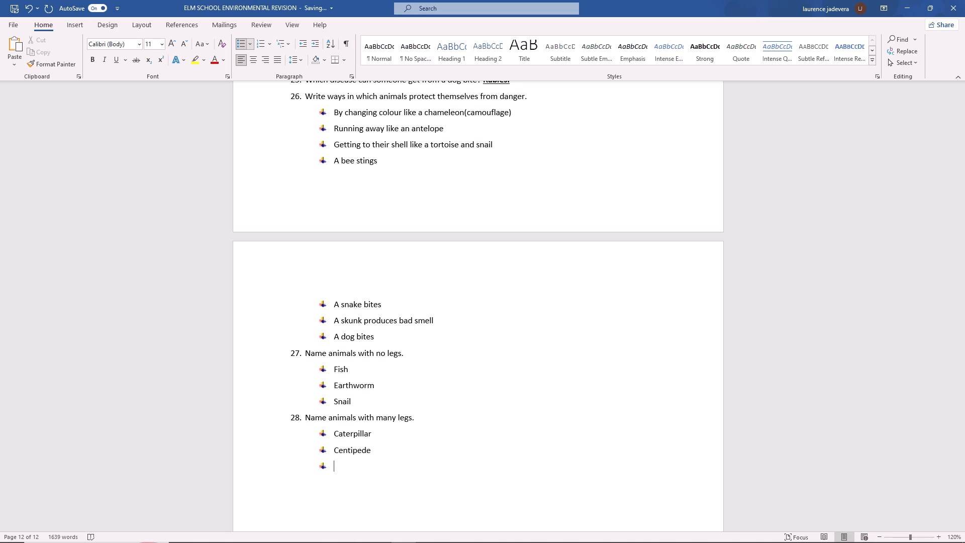
pyautogui.write('mil')
pyautogui.write('ipede')
pyautogui.press('Return')
pyautogui.press('Return')
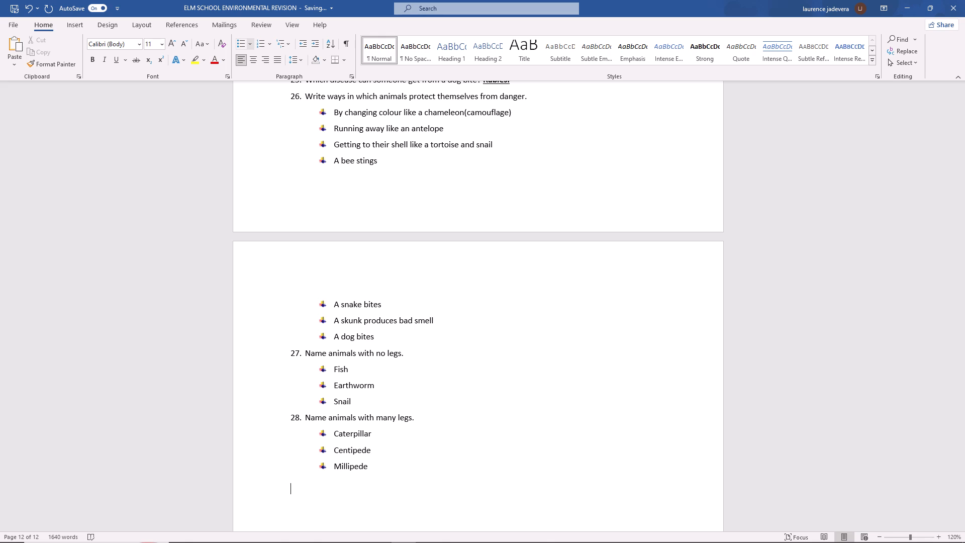
# Add numbered item 29, "Name parts of a fish.", and leave blank unnumbered lines below it.
pyautogui.press('2')
pyautogui.press('9')
pyautogui.press('.')
pyautogui.press('space')
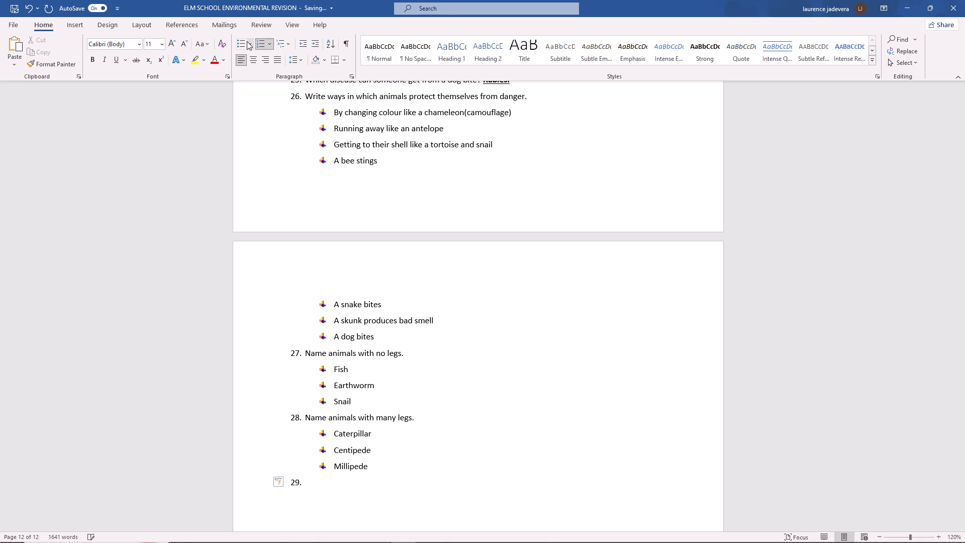
pyautogui.write('name parts of a fish')
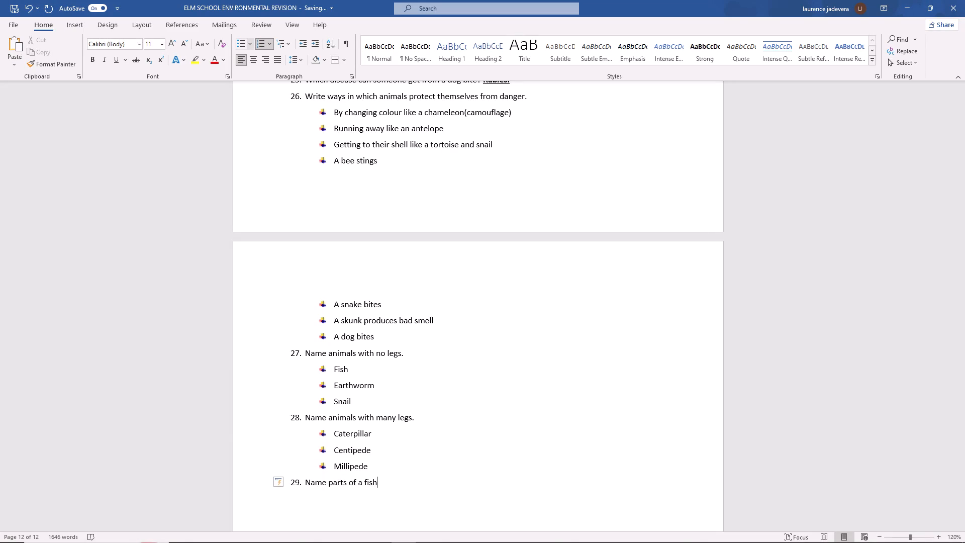
pyautogui.press('.')
pyautogui.press('Return')
pyautogui.press('Return')
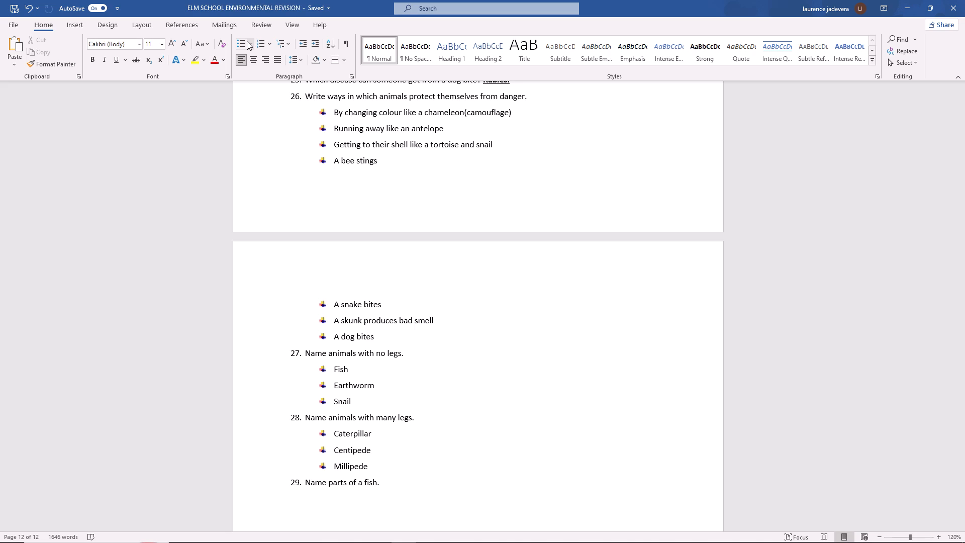
pyautogui.press('Return')
pyautogui.press('Return')
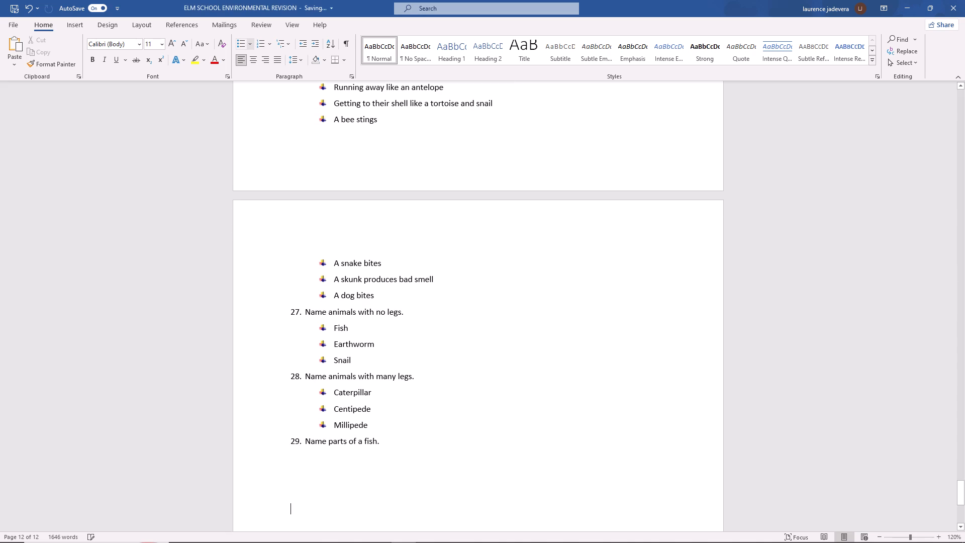
pyautogui.scroll(-3, 364, 271)
pyautogui.scroll(-5, 368, 311)
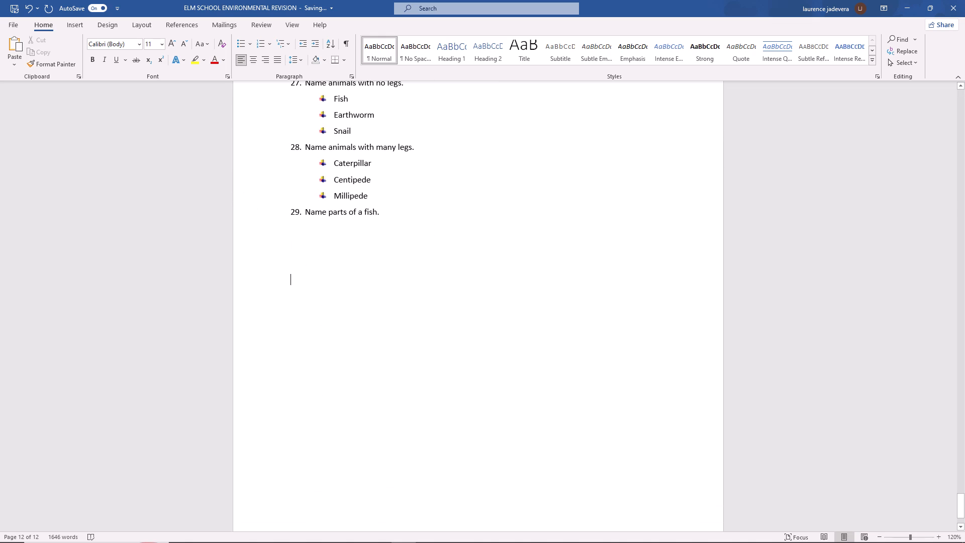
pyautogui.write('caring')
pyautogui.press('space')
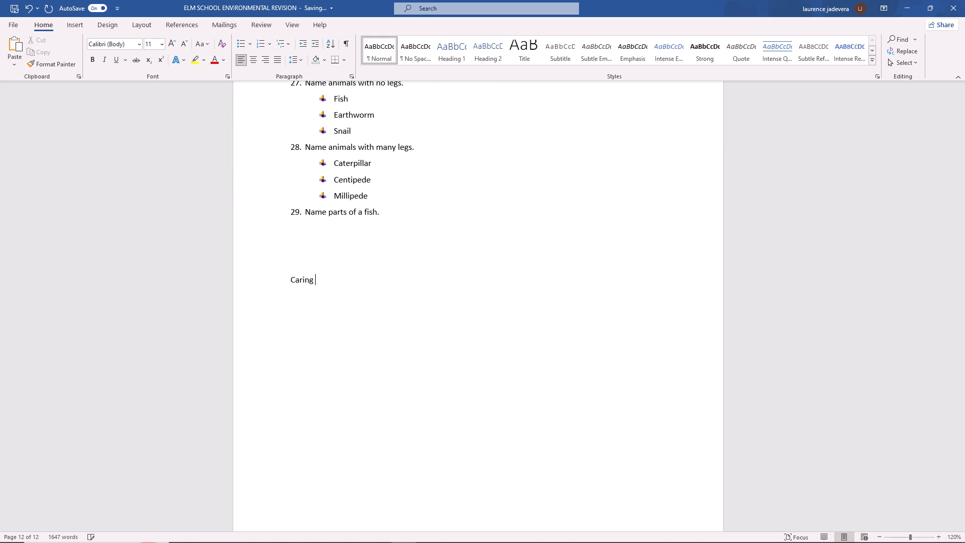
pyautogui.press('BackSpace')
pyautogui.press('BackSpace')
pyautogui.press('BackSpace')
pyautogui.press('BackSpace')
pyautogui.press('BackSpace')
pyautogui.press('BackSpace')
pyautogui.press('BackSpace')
# Enter the heading "CARING FOR ANIMALS" in capitals below the blank space after item 29.
pyautogui.write('CARING FOR')
pyautogui.press('space')
pyautogui.write('ANIMALS')
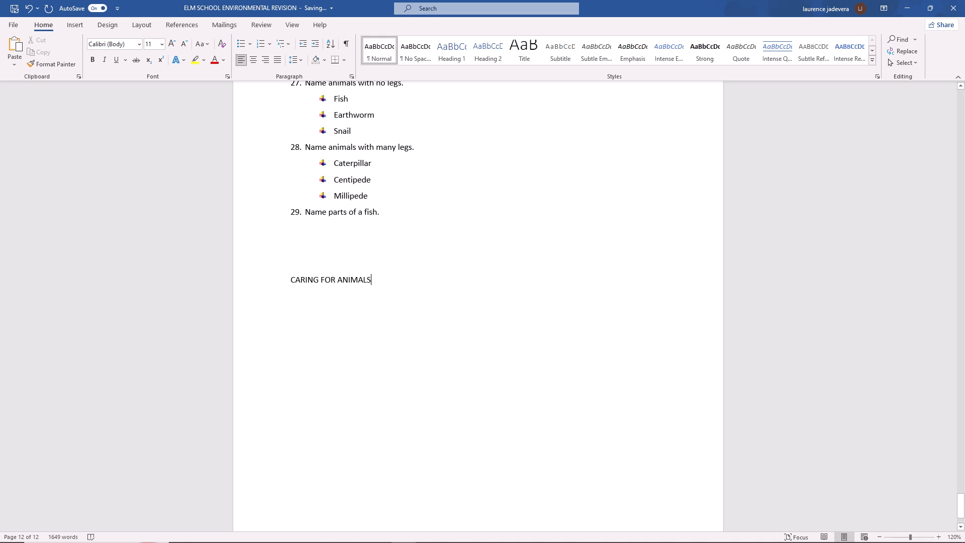
# Format the "CARING FOR ANIMALS" heading as bold and underlined at font size 20.
pyautogui.moveTo(379, 285); pyautogui.dragTo(286, 282)
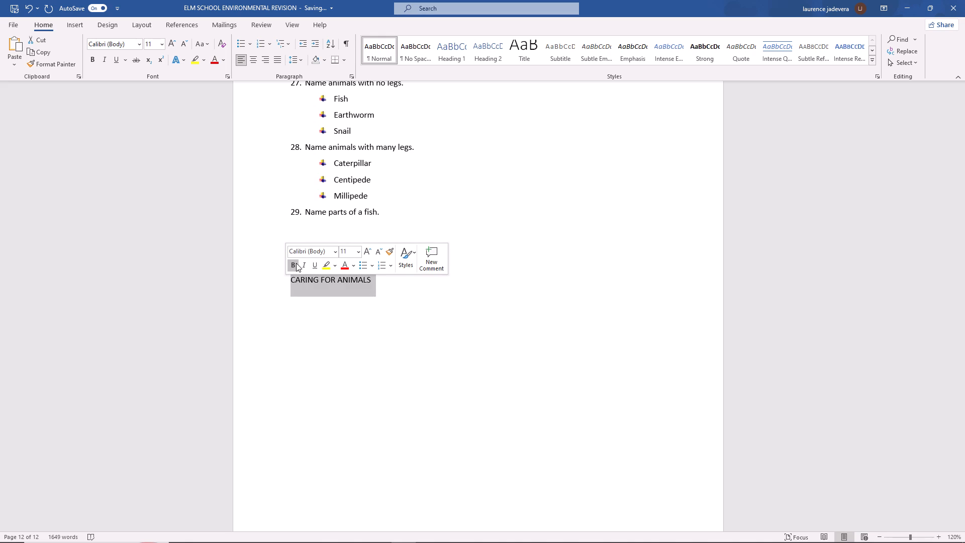
pyautogui.click(296, 263)
pyautogui.click(310, 265)
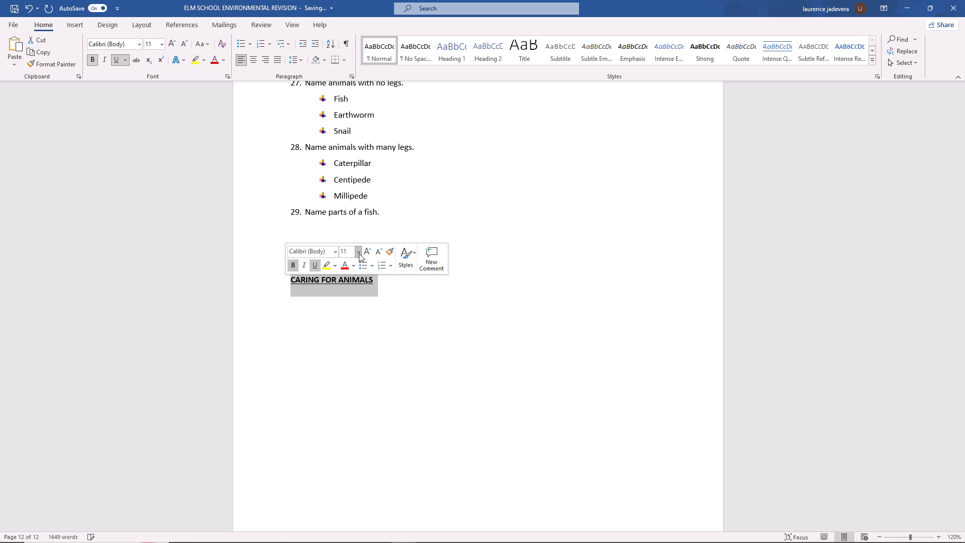
pyautogui.click(359, 253)
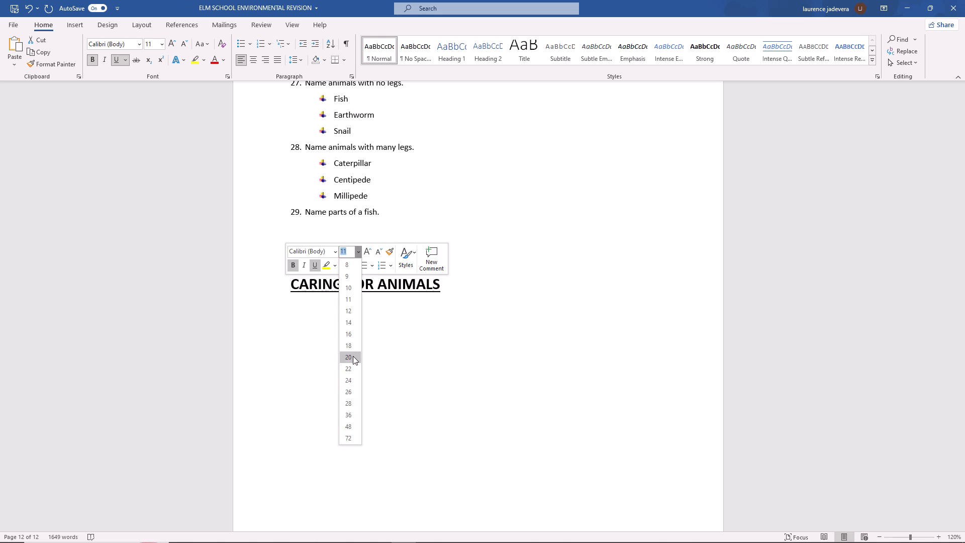
pyautogui.click(353, 356)
# Start a new numbered list at 1 on the line below the "CARING FOR ANIMALS" heading.
pyautogui.click(320, 312)
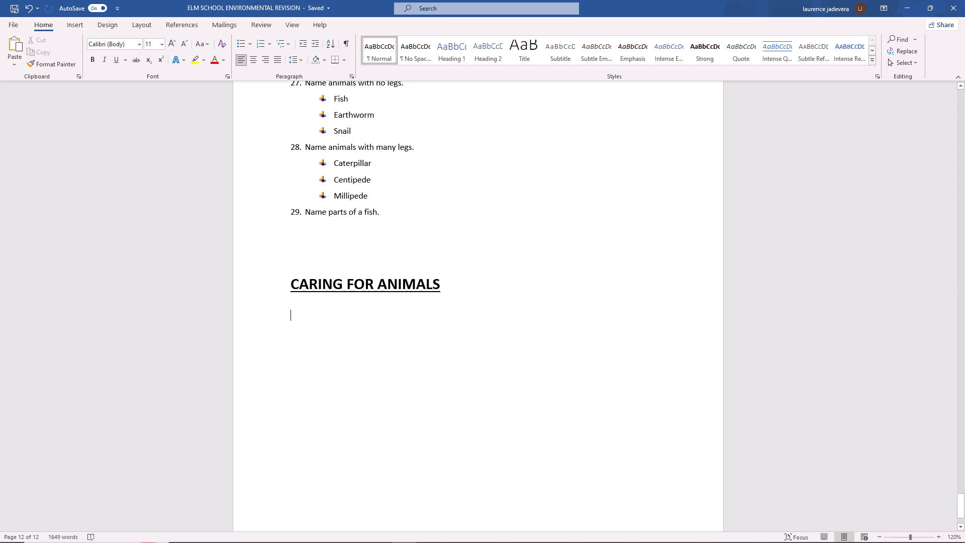
pyautogui.click(291, 331)
pyautogui.press('1')
pyautogui.write('.')
pyautogui.press('space')
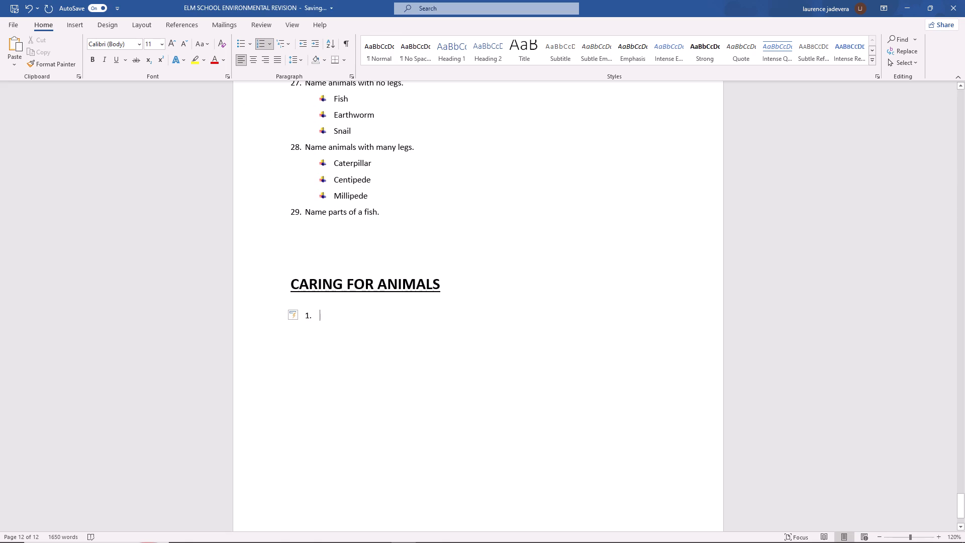
# Bold the question text of items 28, "Name animals with many legs.", and 27, "Name animals with no legs.".
pyautogui.moveTo(418, 151); pyautogui.dragTo(295, 151)
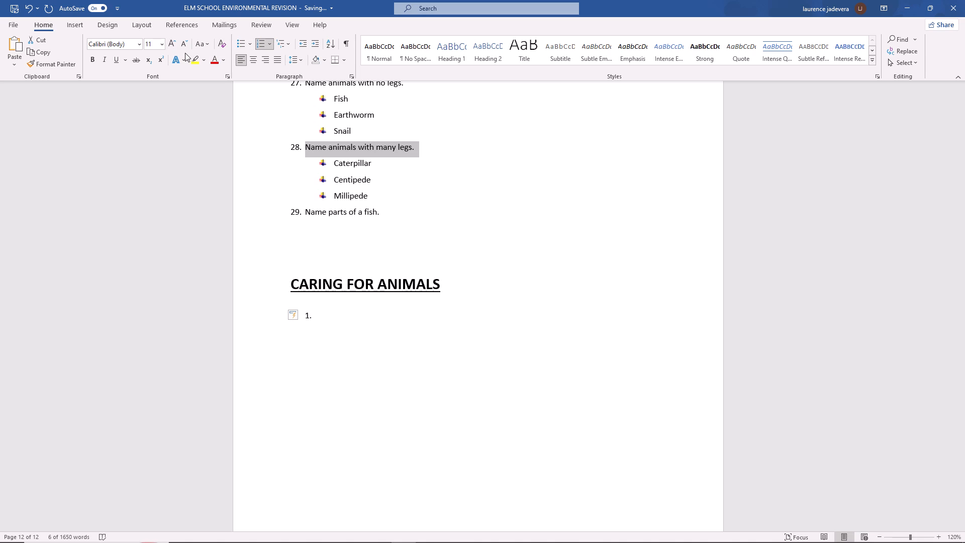
pyautogui.click(91, 60)
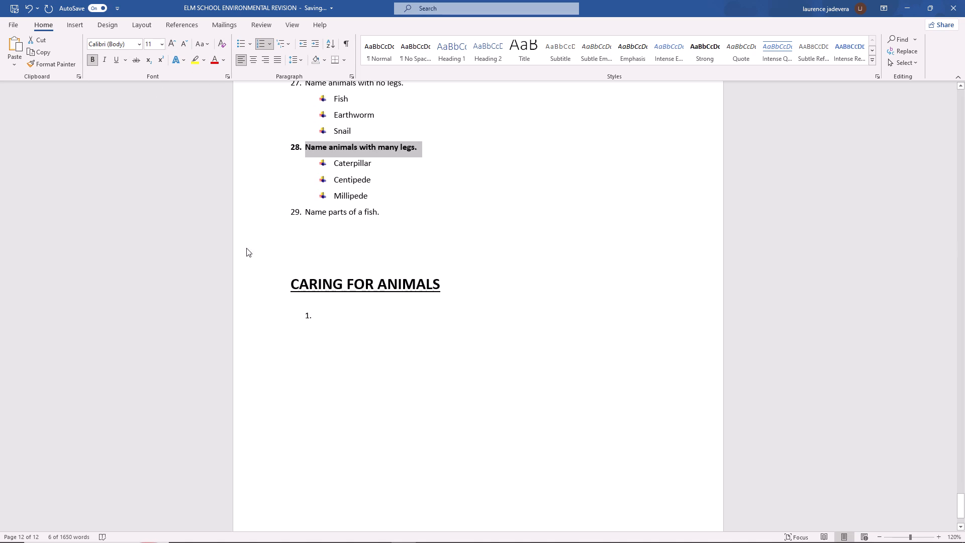
pyautogui.scroll(2, 305, 260)
pyautogui.moveTo(407, 141); pyautogui.dragTo(296, 151)
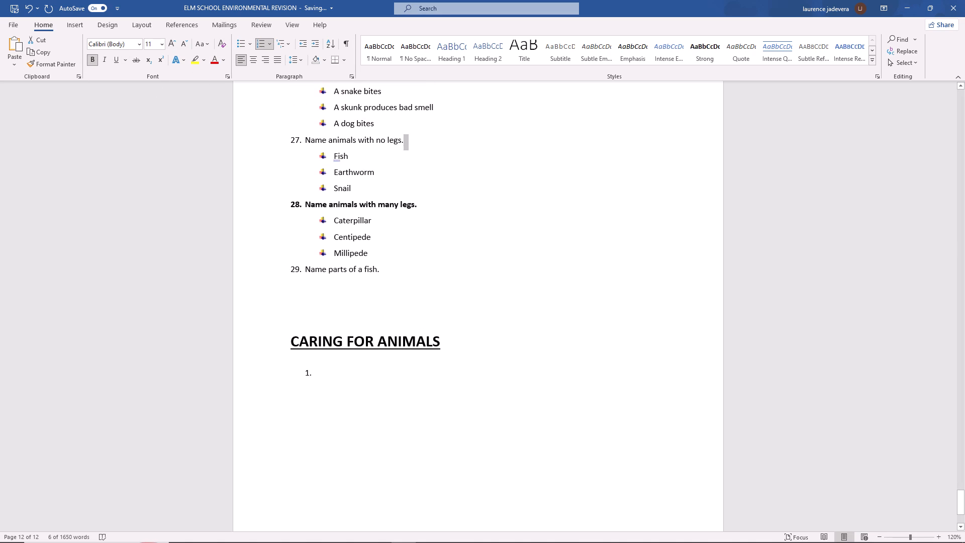
pyautogui.moveTo(296, 151); pyautogui.dragTo(278, 139)
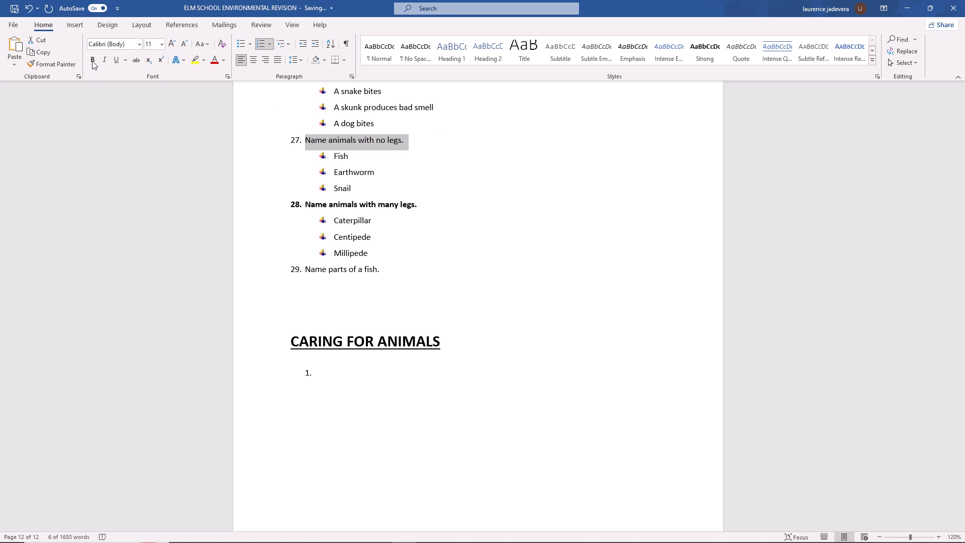
pyautogui.click(93, 56)
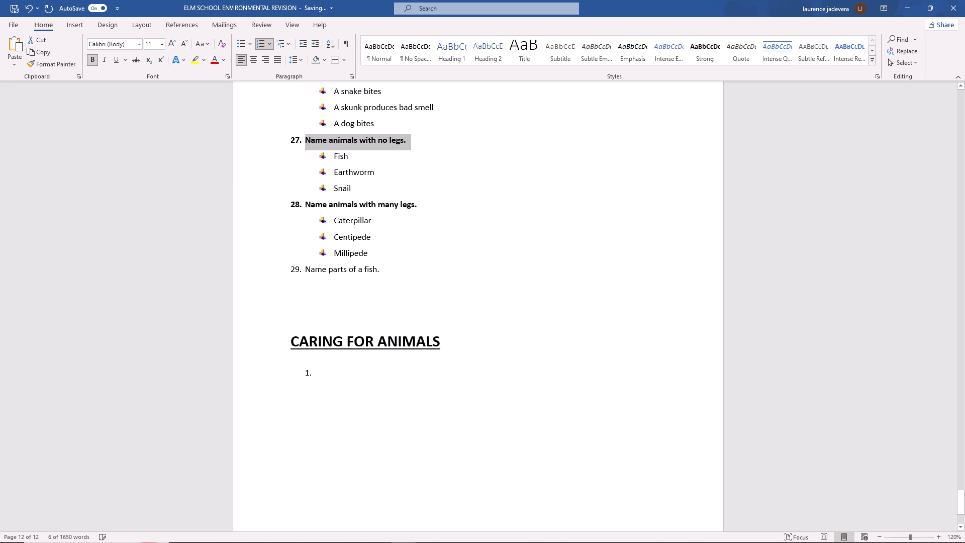
# Bold the question text of item 26, "Write ways in which animals protect themselves from danger.".
pyautogui.moveTo(222, 180); pyautogui.dragTo(249, 281, button='middle')
pyautogui.scroll(8, 249, 281)
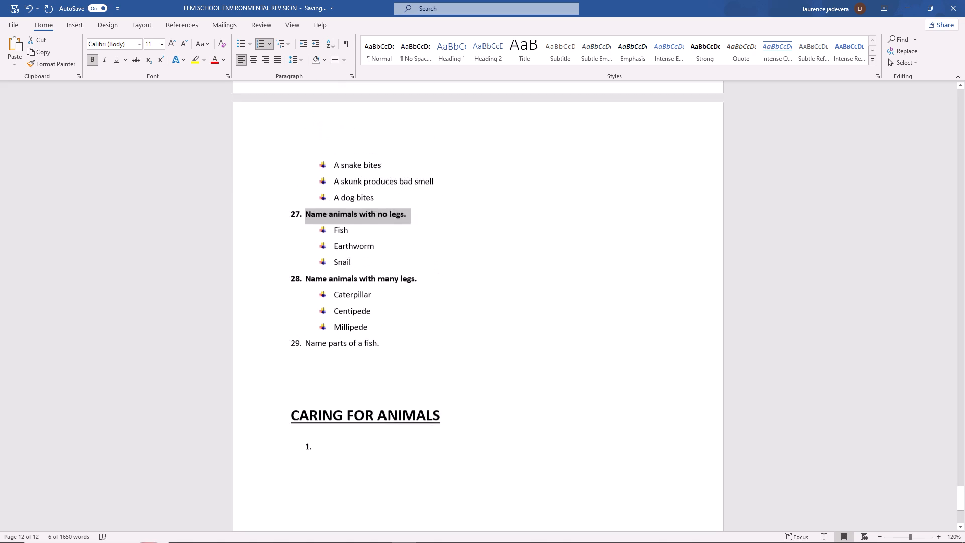
pyautogui.scroll(8, 258, 272)
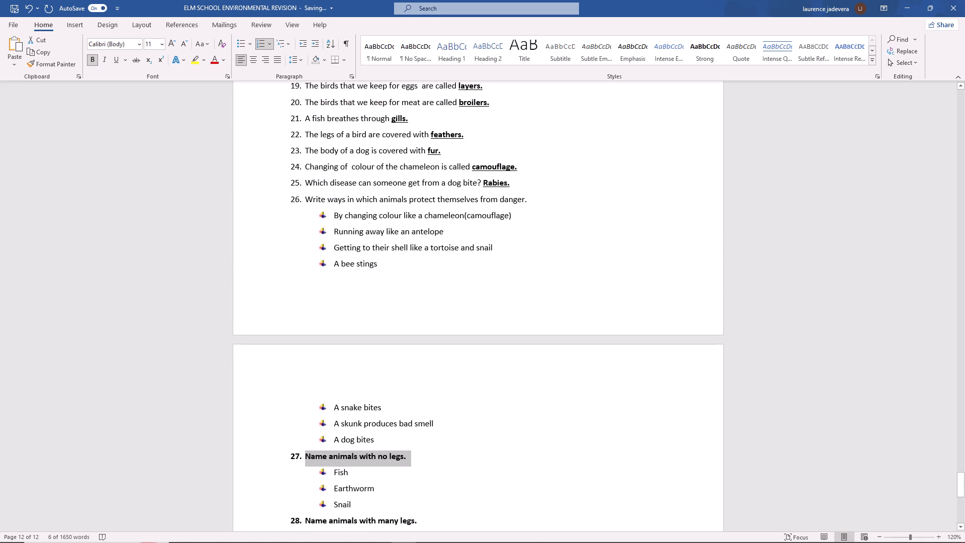
pyautogui.moveTo(537, 199); pyautogui.dragTo(431, 199)
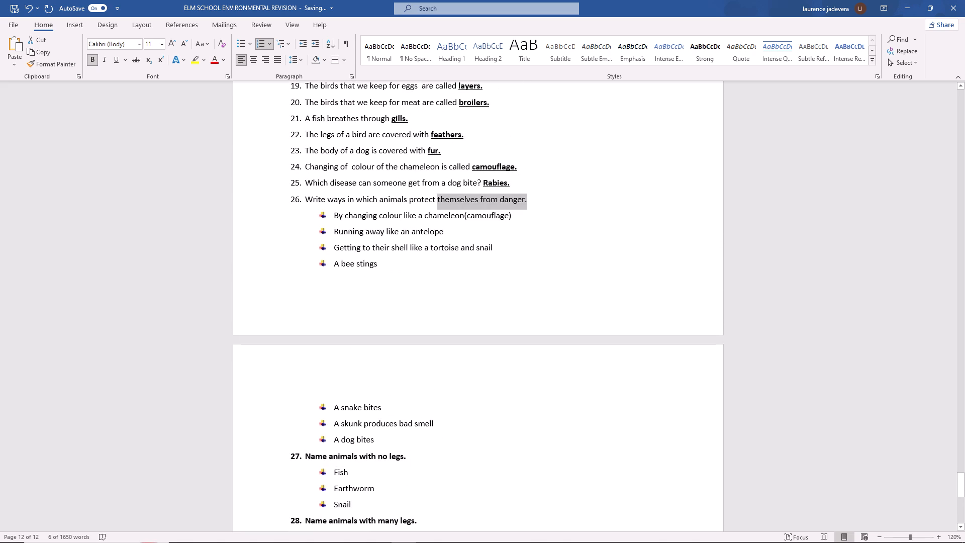
pyautogui.moveTo(431, 199); pyautogui.dragTo(304, 196)
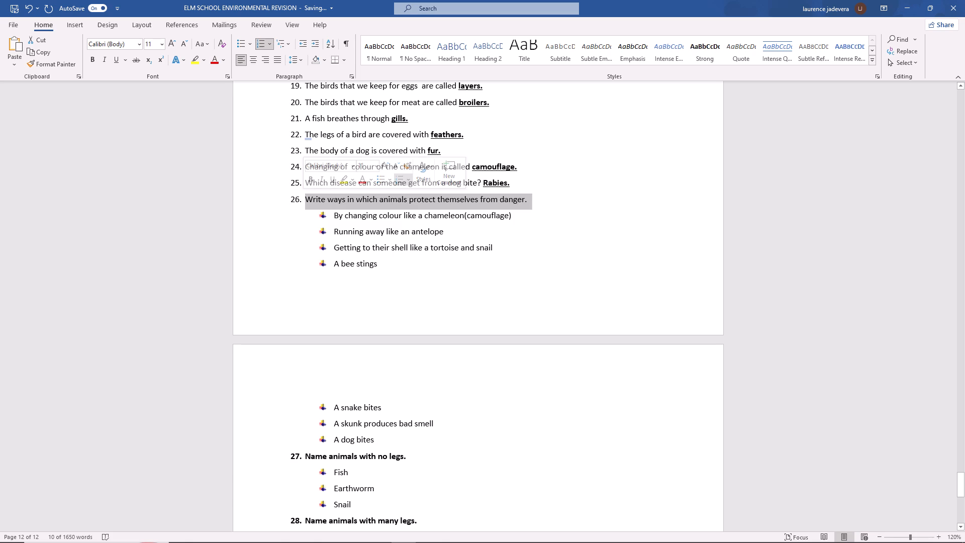
pyautogui.click(91, 55)
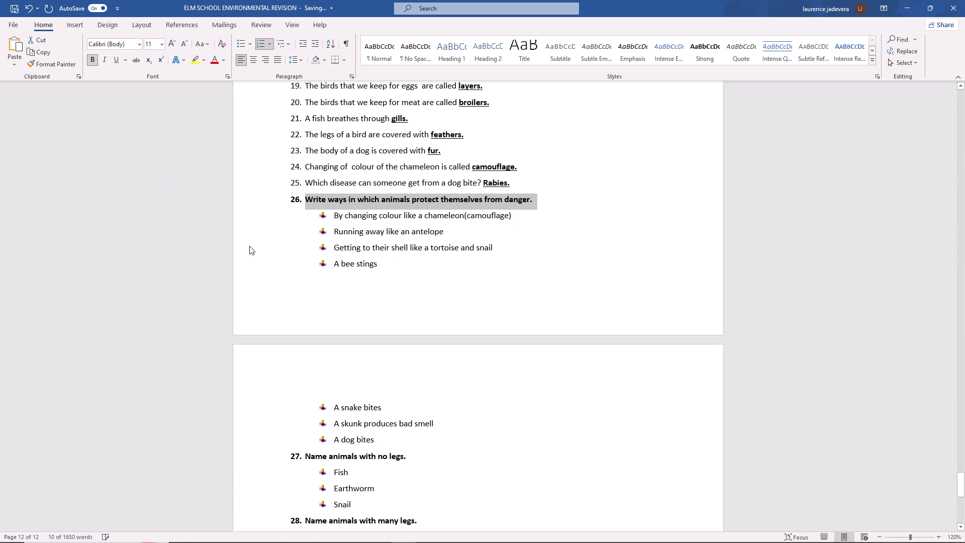
# Bold the question text of item 18, "Name three pets.".
pyautogui.scroll(-2, 291, 261)
pyautogui.scroll(7, 291, 264)
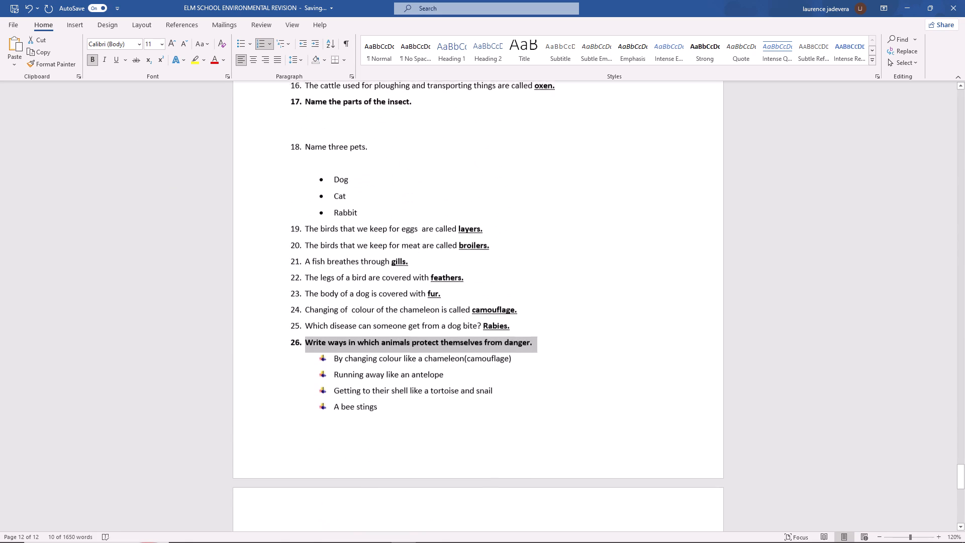
pyautogui.scroll(3, 294, 263)
pyautogui.moveTo(372, 234); pyautogui.dragTo(267, 230)
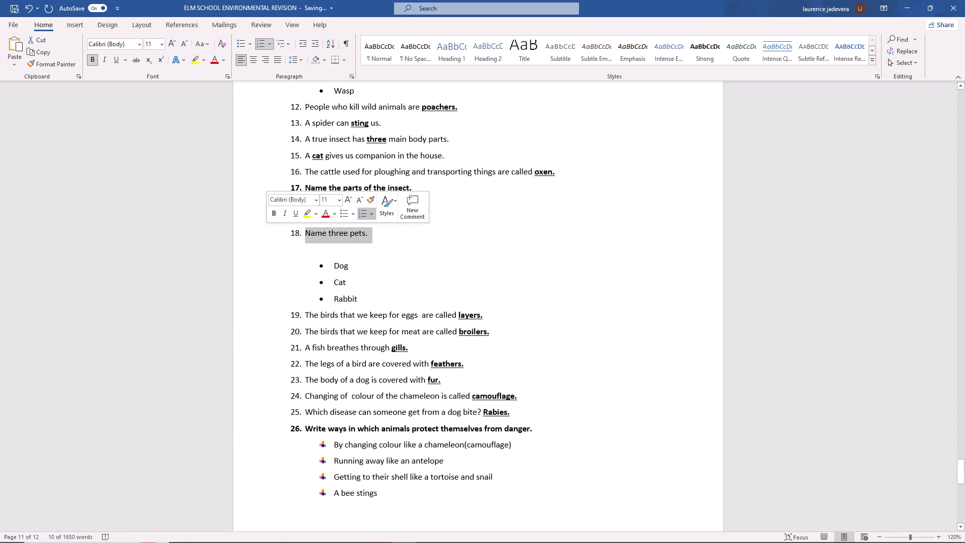
pyautogui.click(92, 56)
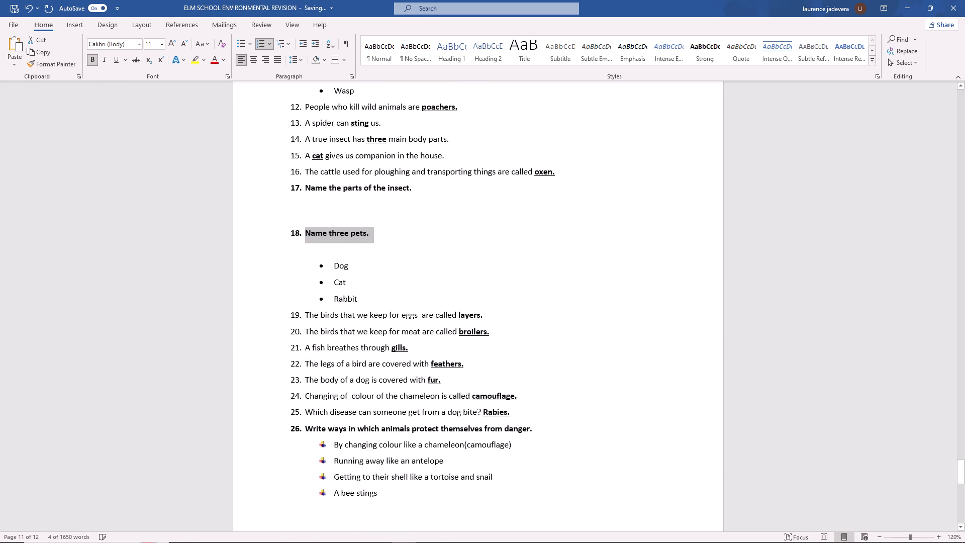
# Remove the blank line between item 18, "Name three pets.", and its "Dog" bullet.
pyautogui.click(313, 252)
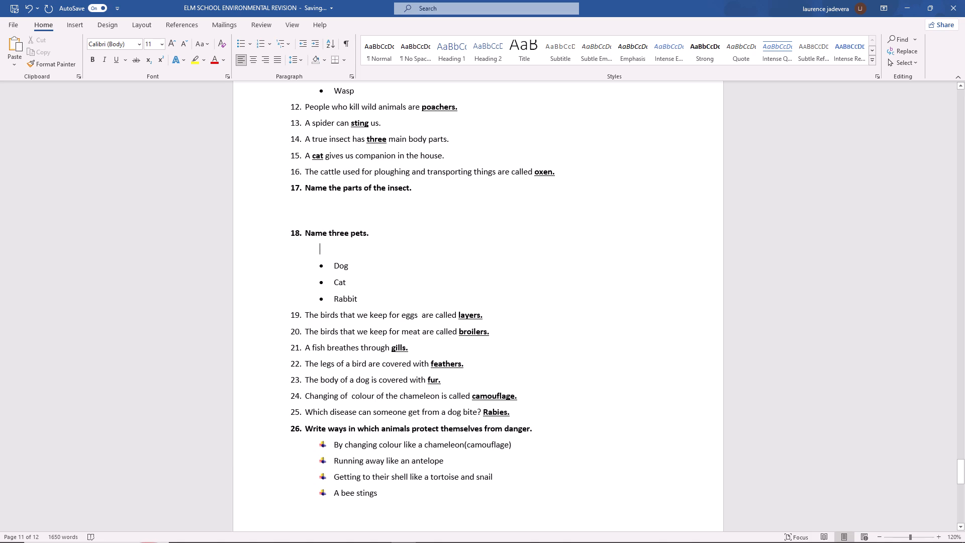
pyautogui.press('BackSpace')
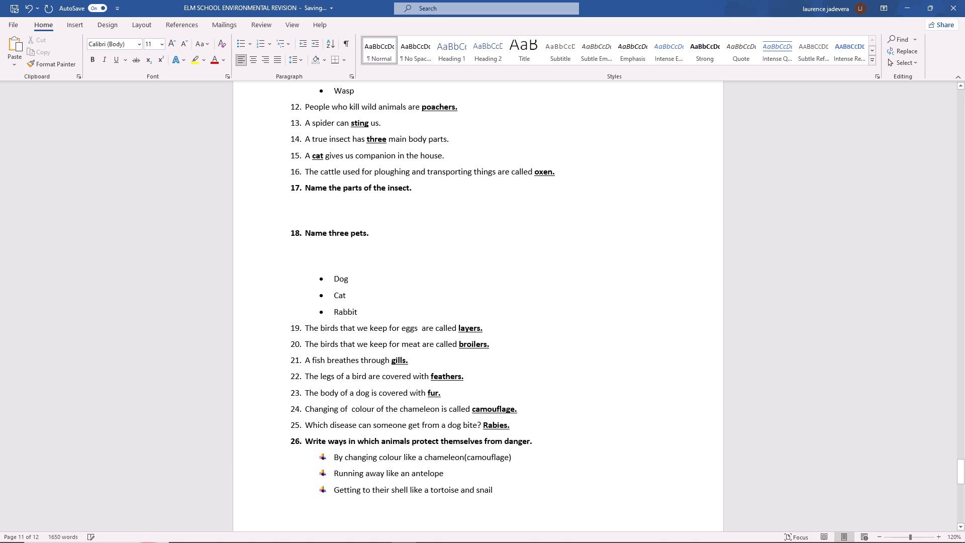
pyautogui.press('BackSpace')
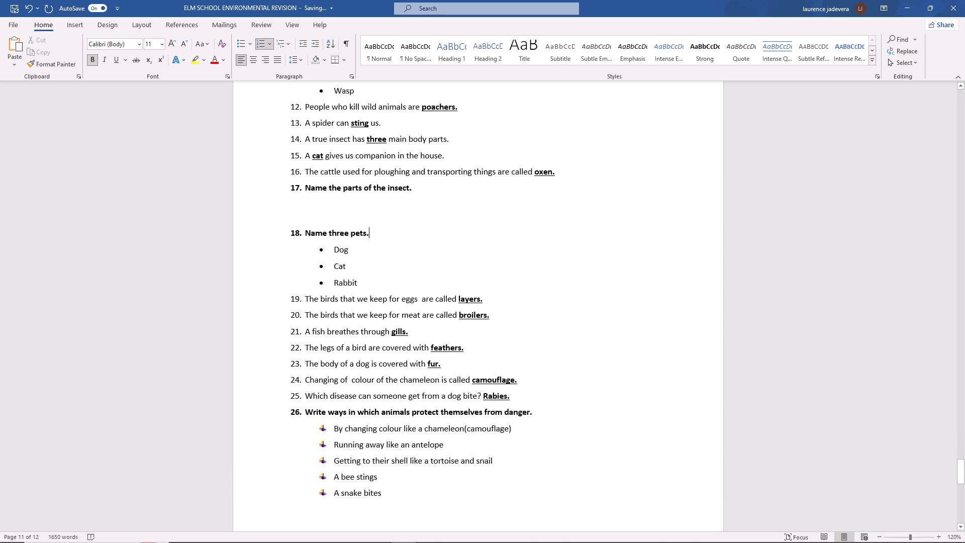
# Remove one blank line from the space between item 29 and the "CARING FOR ANIMALS" heading.
pyautogui.scroll(-18, 326, 213)
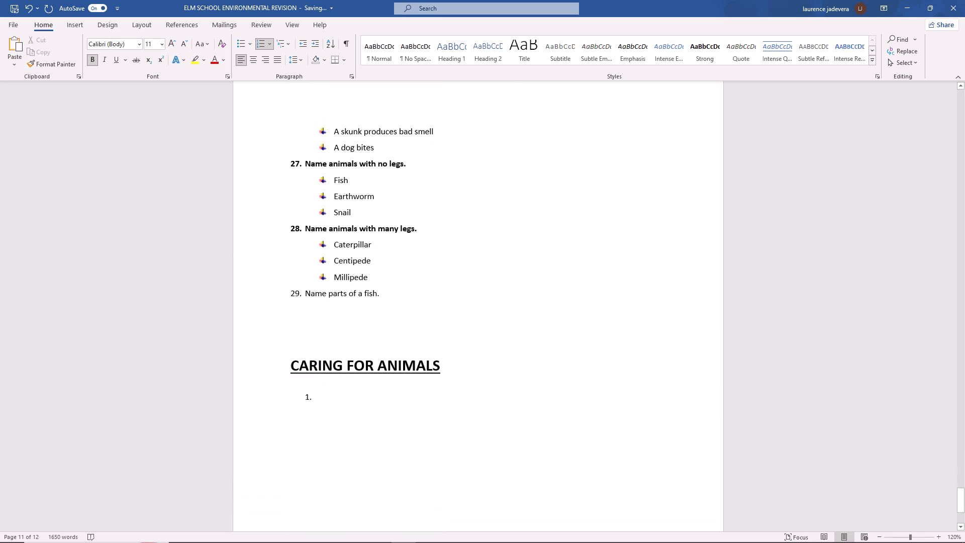
pyautogui.scroll(-4, 324, 217)
pyautogui.click(314, 217)
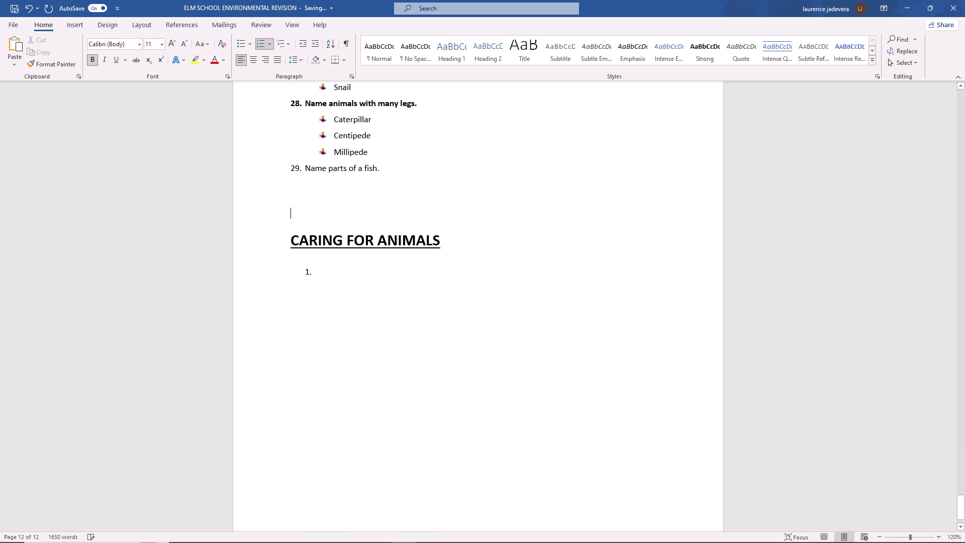
pyautogui.press('BackSpace')
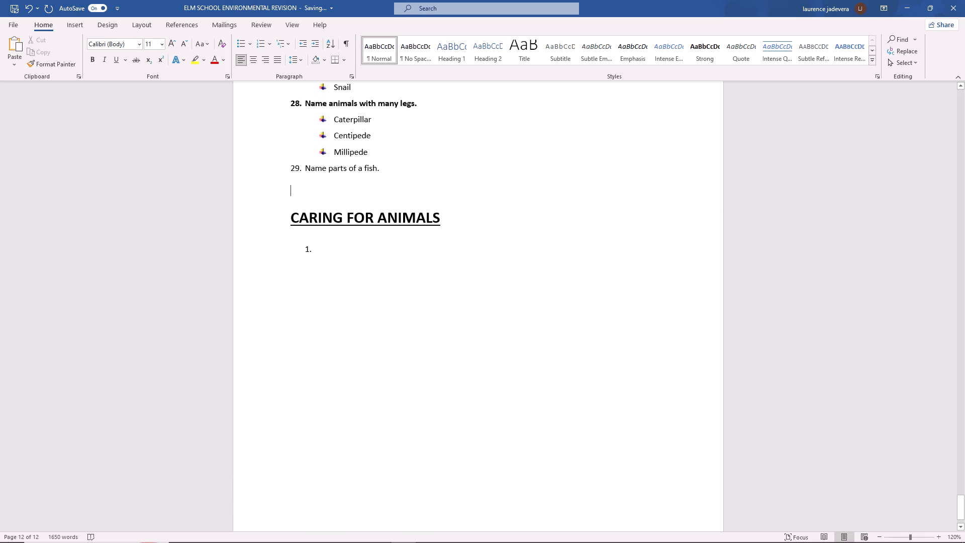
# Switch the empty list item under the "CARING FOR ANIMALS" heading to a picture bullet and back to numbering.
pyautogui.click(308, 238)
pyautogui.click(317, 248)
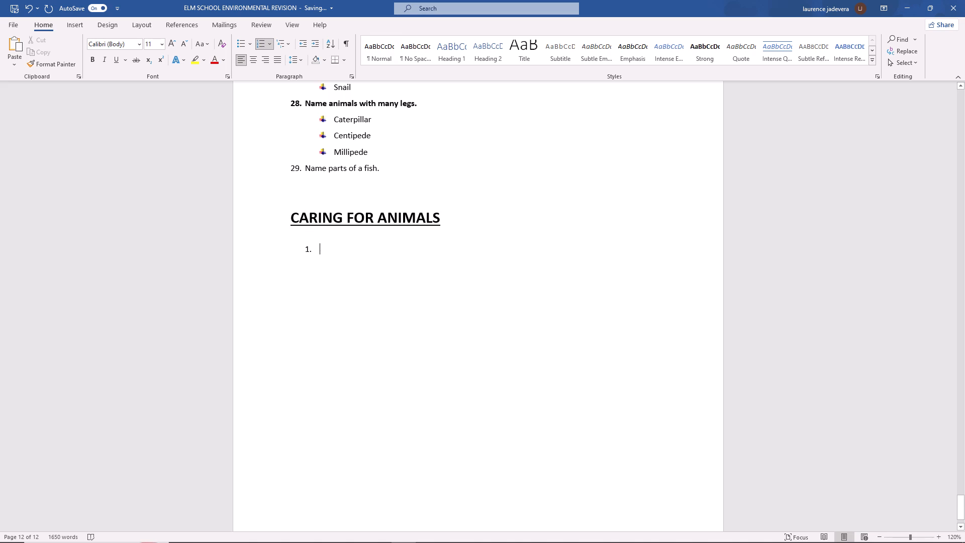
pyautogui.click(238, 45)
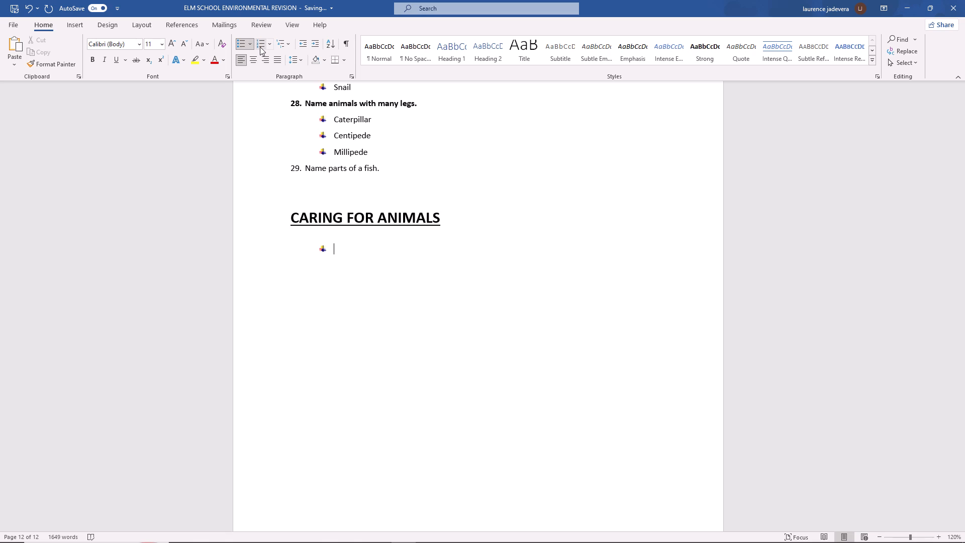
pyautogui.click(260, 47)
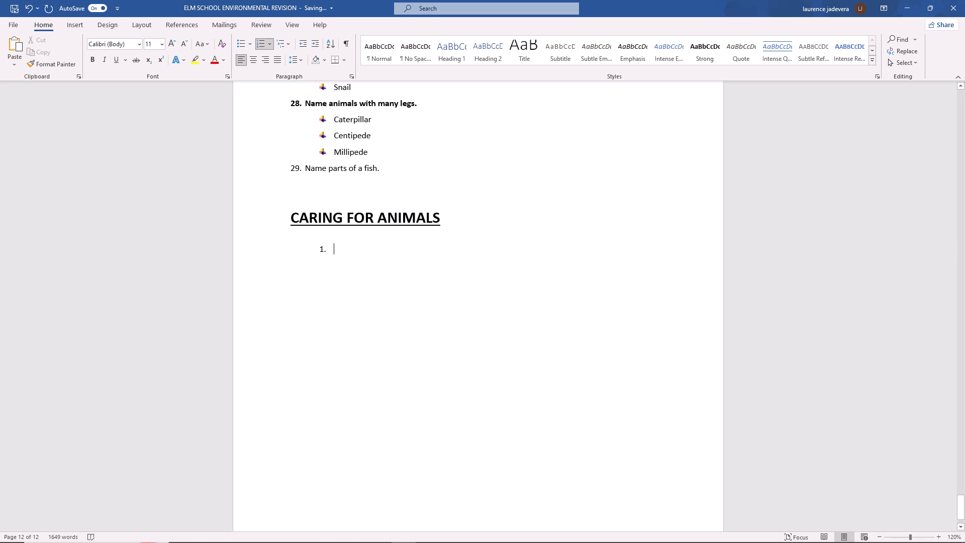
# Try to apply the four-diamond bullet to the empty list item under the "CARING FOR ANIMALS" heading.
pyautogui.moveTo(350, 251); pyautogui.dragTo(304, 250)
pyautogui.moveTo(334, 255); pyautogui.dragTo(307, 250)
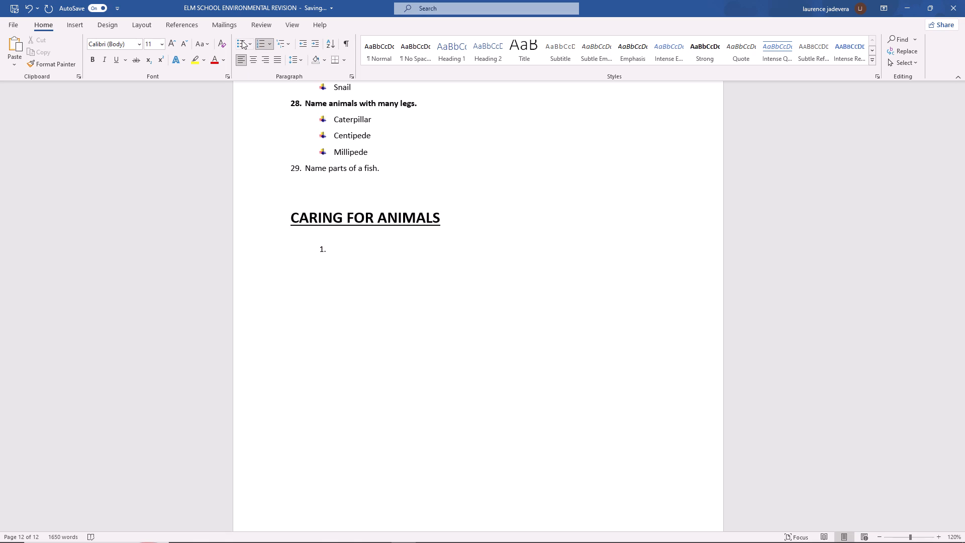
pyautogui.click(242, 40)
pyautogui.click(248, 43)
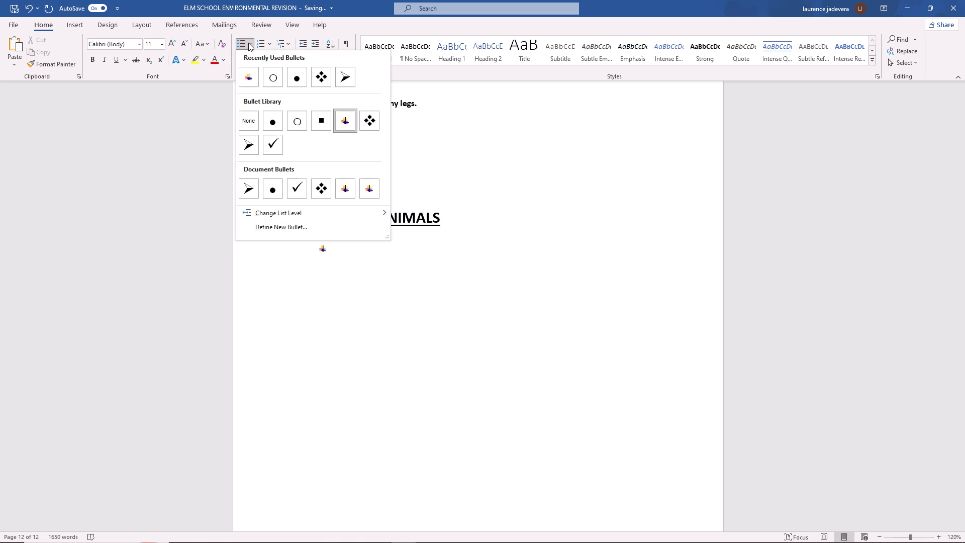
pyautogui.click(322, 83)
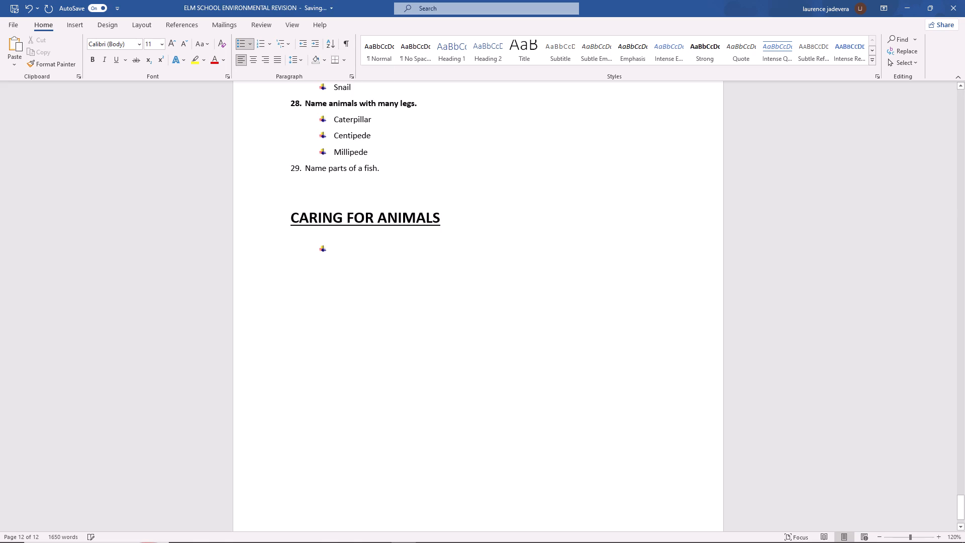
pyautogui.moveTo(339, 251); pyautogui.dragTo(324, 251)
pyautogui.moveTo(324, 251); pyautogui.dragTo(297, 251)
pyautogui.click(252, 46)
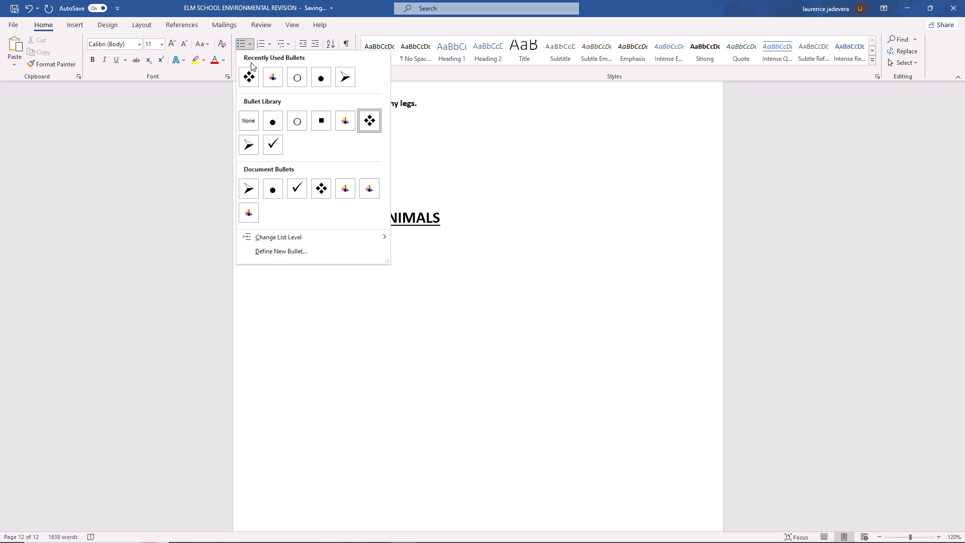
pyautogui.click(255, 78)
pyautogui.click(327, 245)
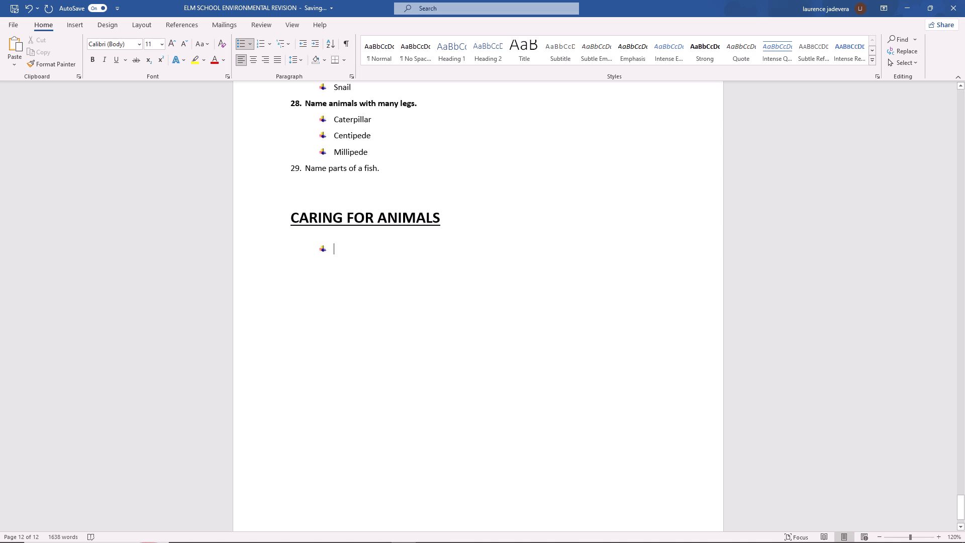
# Remove the empty picture-bulleted item under the "CARING FOR ANIMALS" heading.
pyautogui.press('BackSpace')
pyautogui.press('BackSpace')
pyautogui.press('BackSpace')
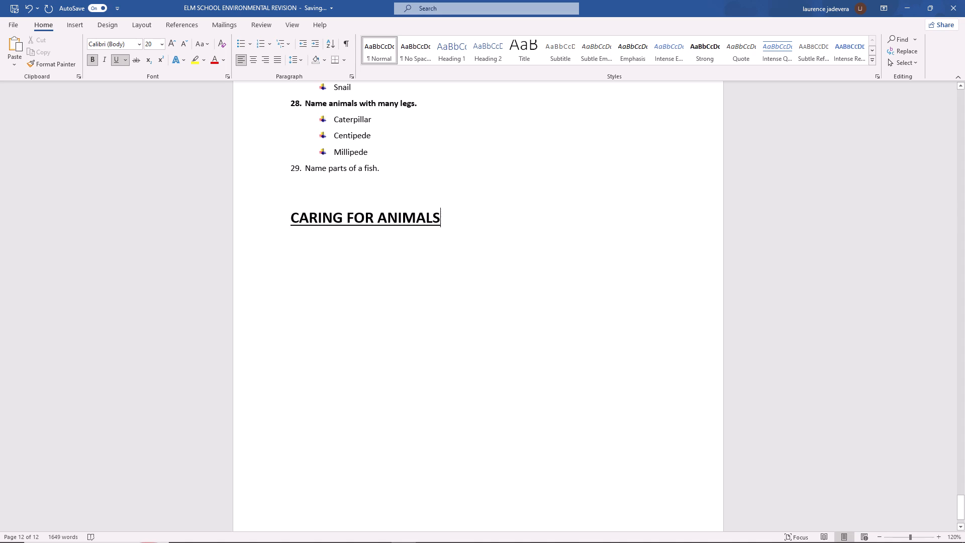
# Start a numbered list under "CARING FOR ANIMALS" with item 1 reading "A veterinary treats sick animals.".
pyautogui.click(308, 241)
pyautogui.click(304, 252)
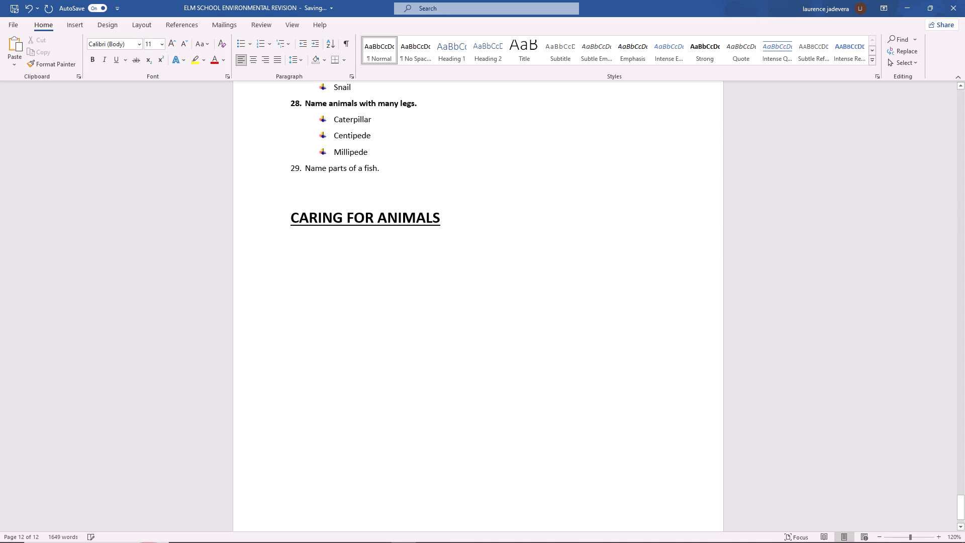
pyautogui.click(244, 42)
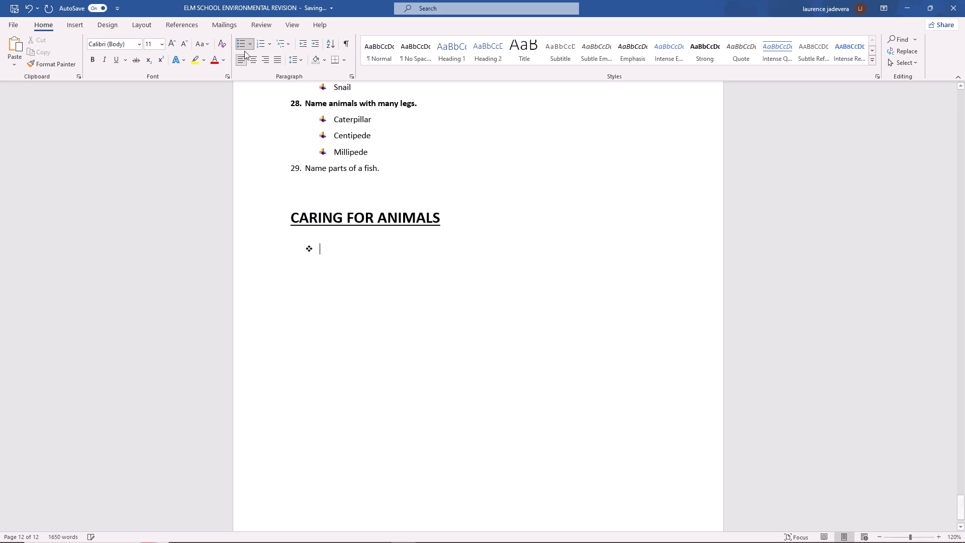
pyautogui.click(259, 44)
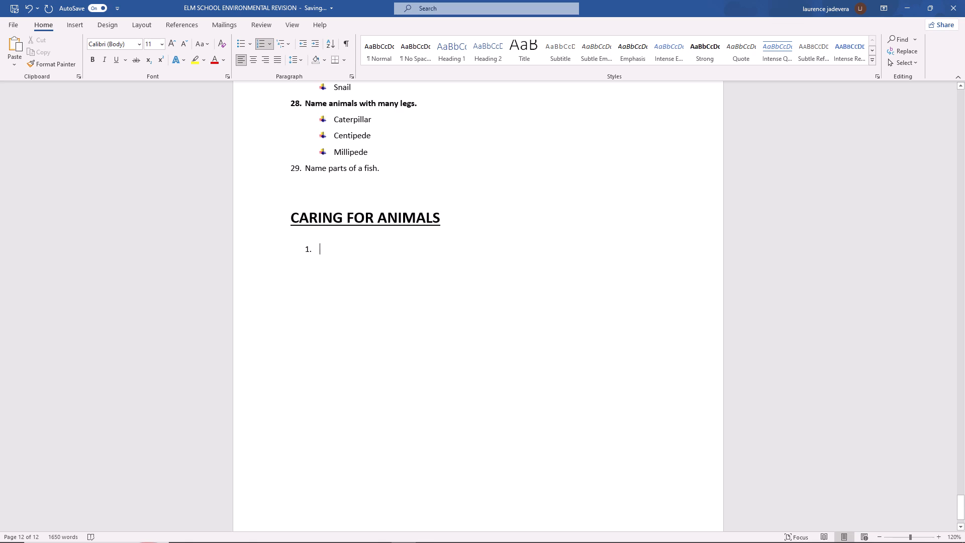
pyautogui.write('a')
pyautogui.press('space')
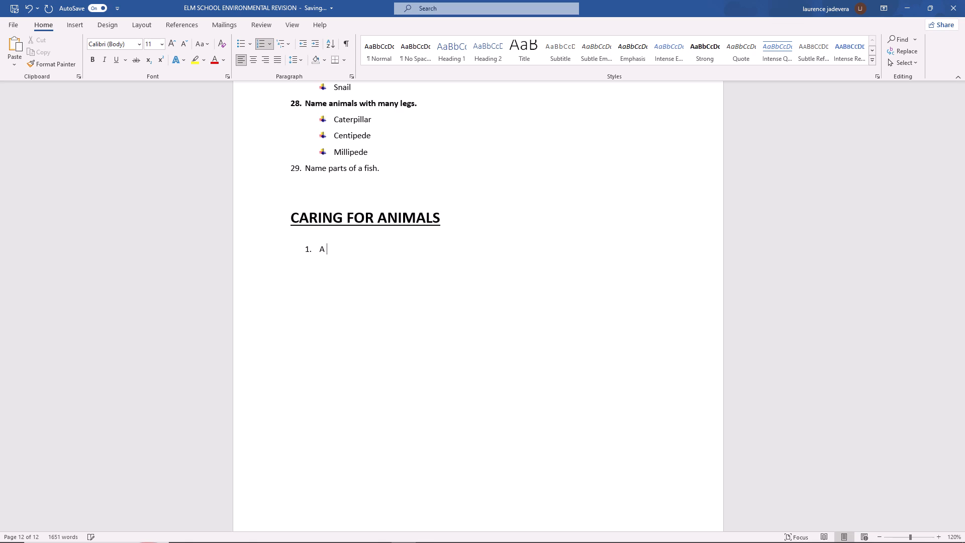
pyautogui.write('veterinary')
pyautogui.press('space')
pyautogui.write('treats')
pyautogui.press('space')
pyautogui.press('s')
pyautogui.write('ick animals')
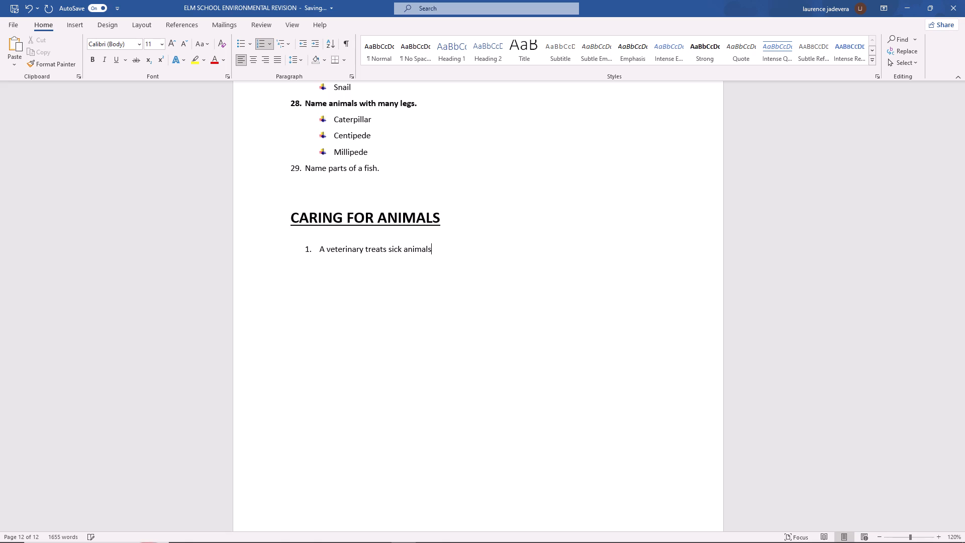
pyautogui.press('.')
pyautogui.press('Return')
# Enter item 2 of the "CARING FOR ANIMALS" list as "Name three anima rights.".
pyautogui.write('name trh')
pyautogui.press('BackSpace')
pyautogui.press('BackSpace')
pyautogui.write('hree anima ri')
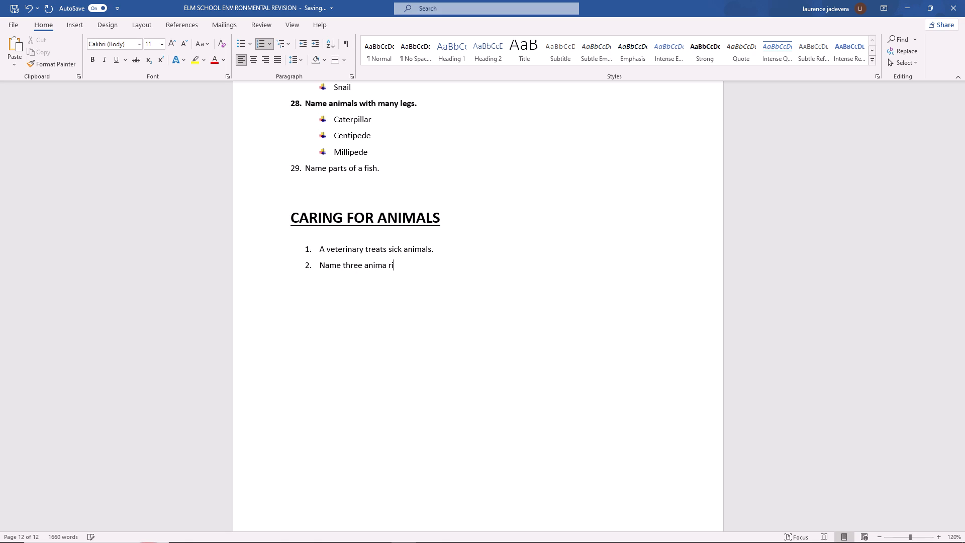
pyautogui.write('ghts')
pyautogui.press('.')
pyautogui.press('Return')
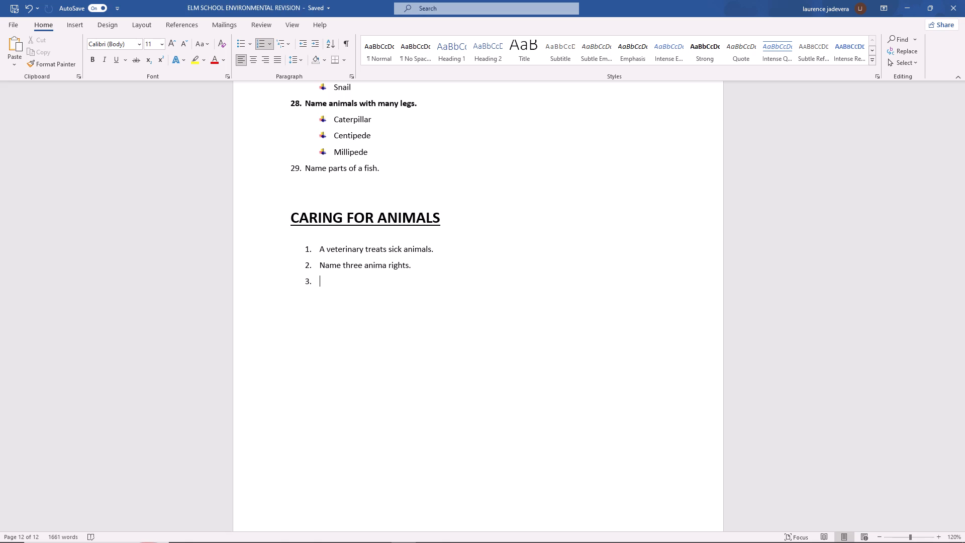
# Add a check-mark bullet under item 2 reading "Living in a clean place.".
pyautogui.press('BackSpace')
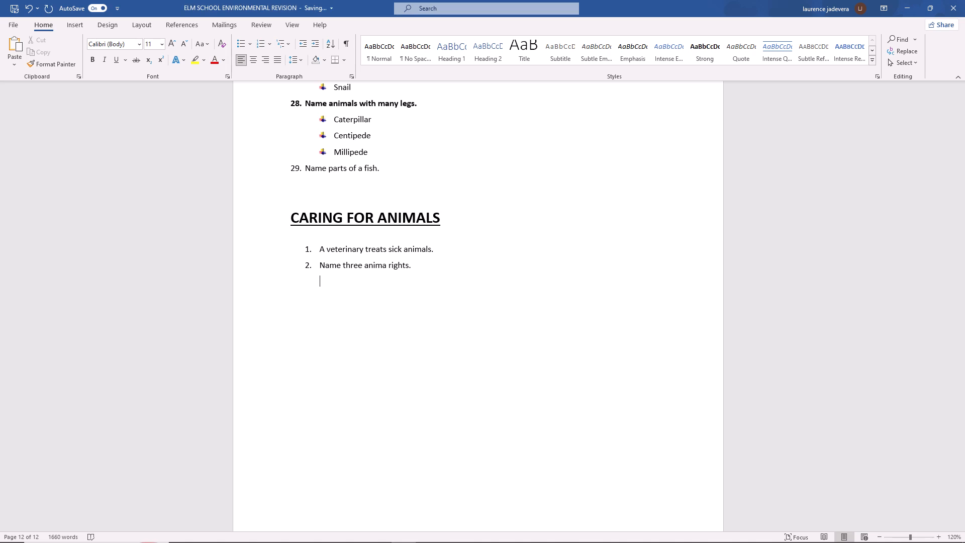
pyautogui.click(248, 47)
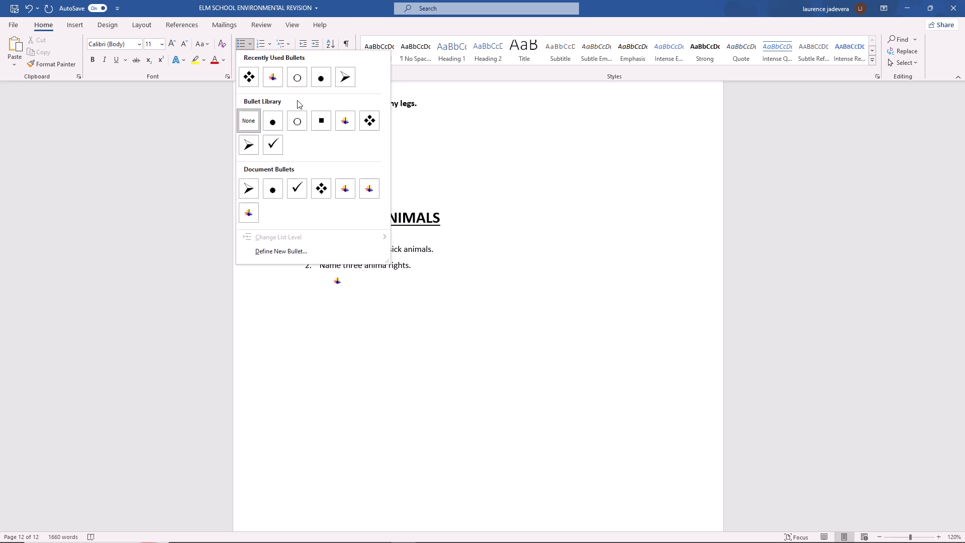
pyautogui.click(275, 141)
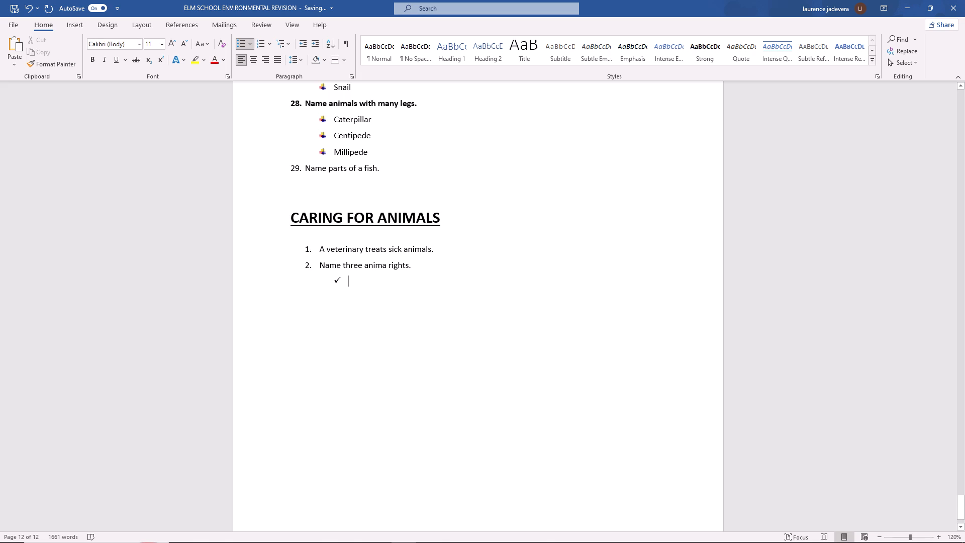
pyautogui.write('living in a')
pyautogui.press('space')
pyautogui.write('clean place.')
pyautogui.press('Return')
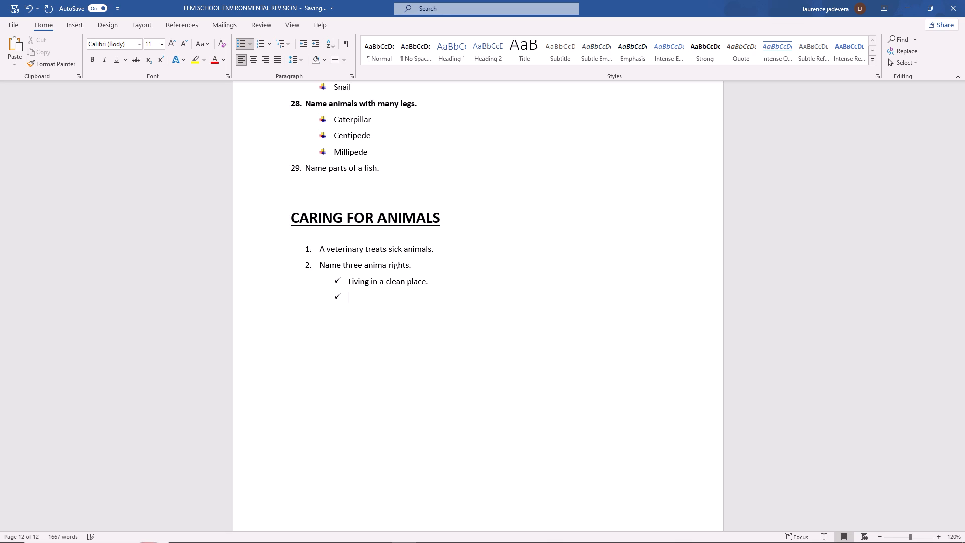
# Add two more check-mark answers under item 2: "To be treated when sick." and "To be given food and water.".
pyautogui.write('to be treated when sick')
pyautogui.press('.')
pyautogui.press('Return')
pyautogui.write('to be given fooo')
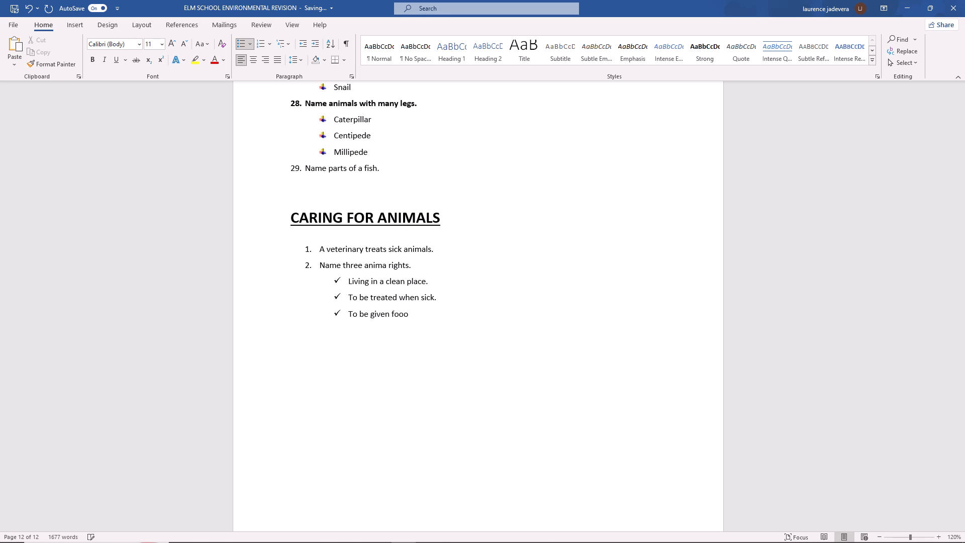
pyautogui.press('BackSpace')
pyautogui.write('d and water.')
pyautogui.press('Return')
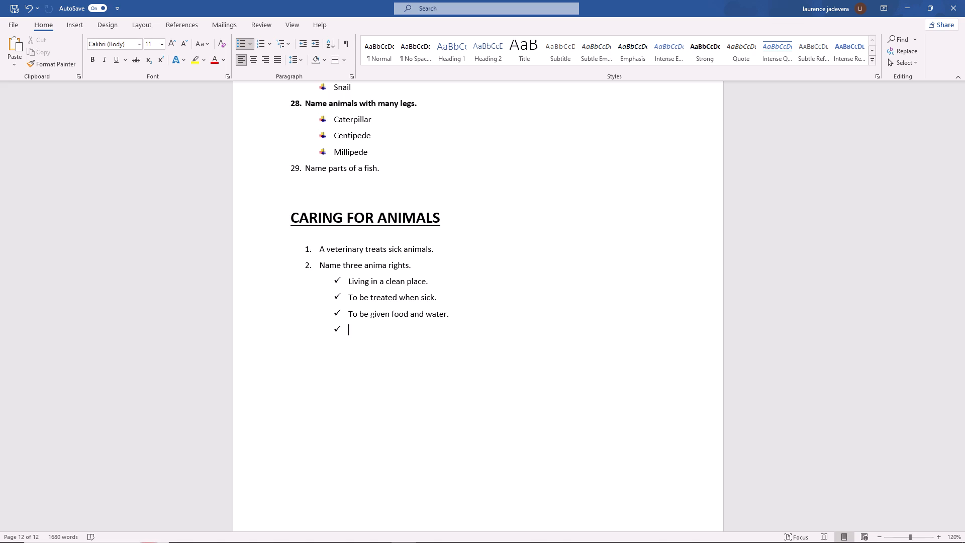
# Add a fourth check-mark answer under item 2 reading "Not to carry heavy things.".
pyautogui.write('not to carry hea')
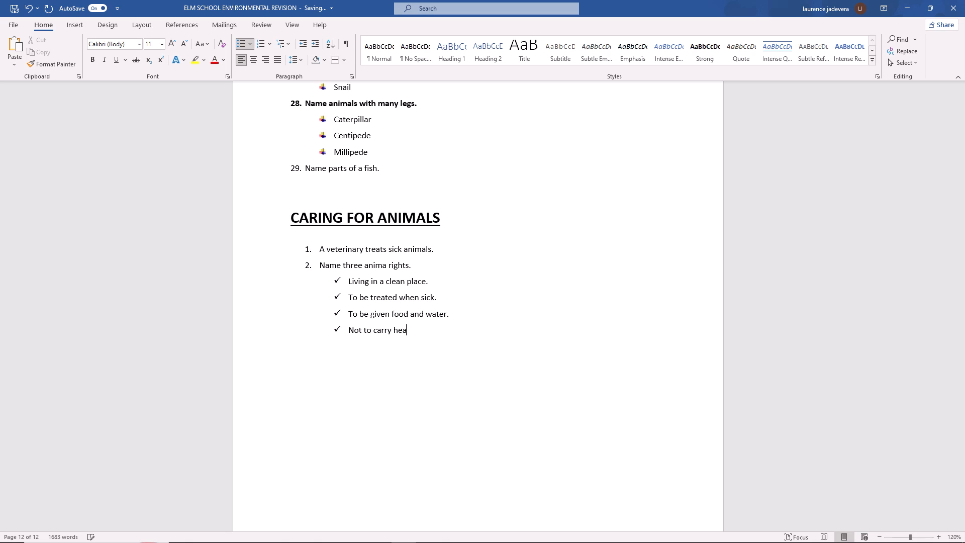
pyautogui.press('v')
pyautogui.press('y')
pyautogui.press('space')
pyautogui.write('tho')
pyautogui.press('BackSpace')
pyautogui.write('ings')
pyautogui.press('.')
pyautogui.press('Return')
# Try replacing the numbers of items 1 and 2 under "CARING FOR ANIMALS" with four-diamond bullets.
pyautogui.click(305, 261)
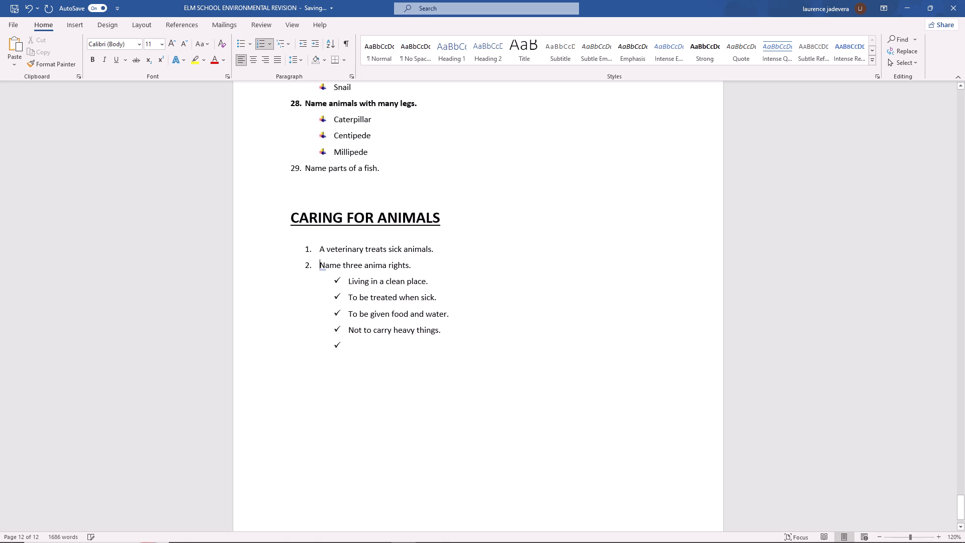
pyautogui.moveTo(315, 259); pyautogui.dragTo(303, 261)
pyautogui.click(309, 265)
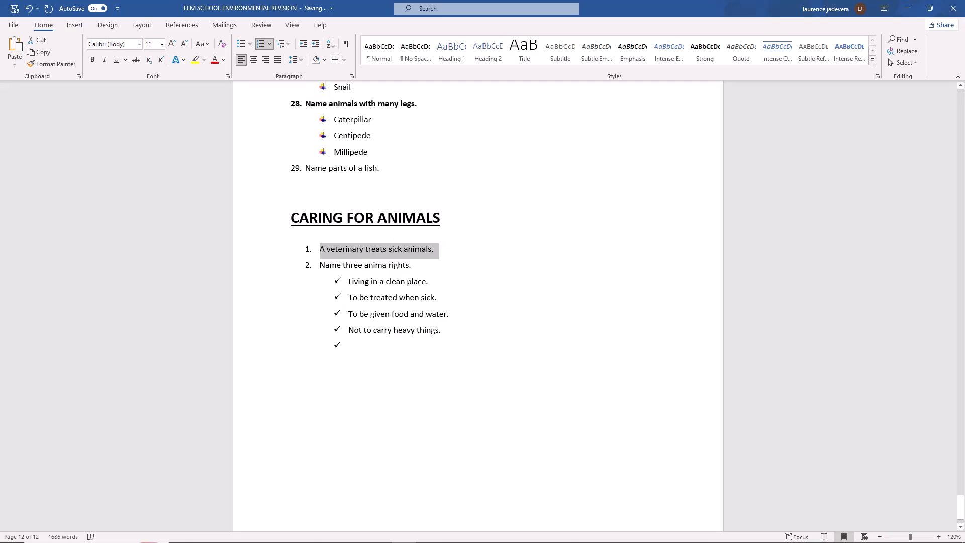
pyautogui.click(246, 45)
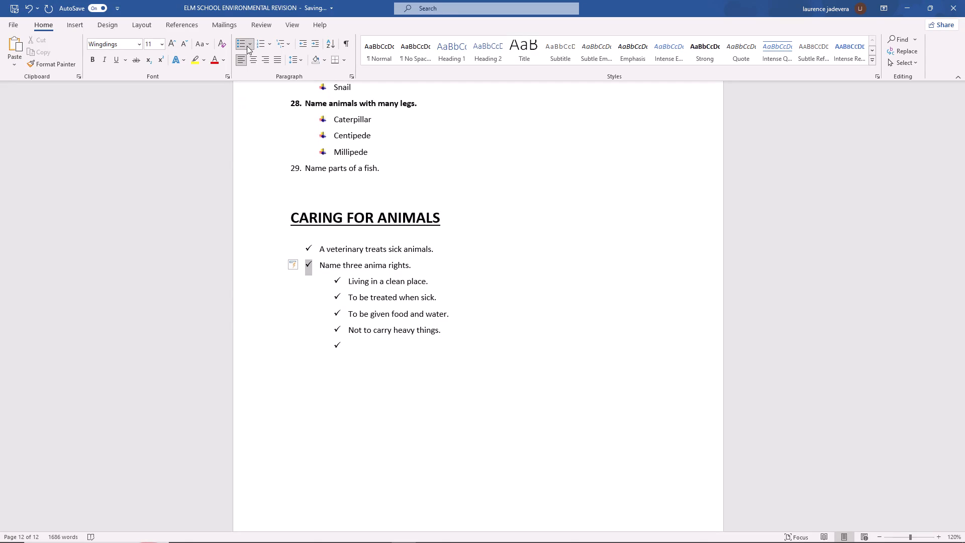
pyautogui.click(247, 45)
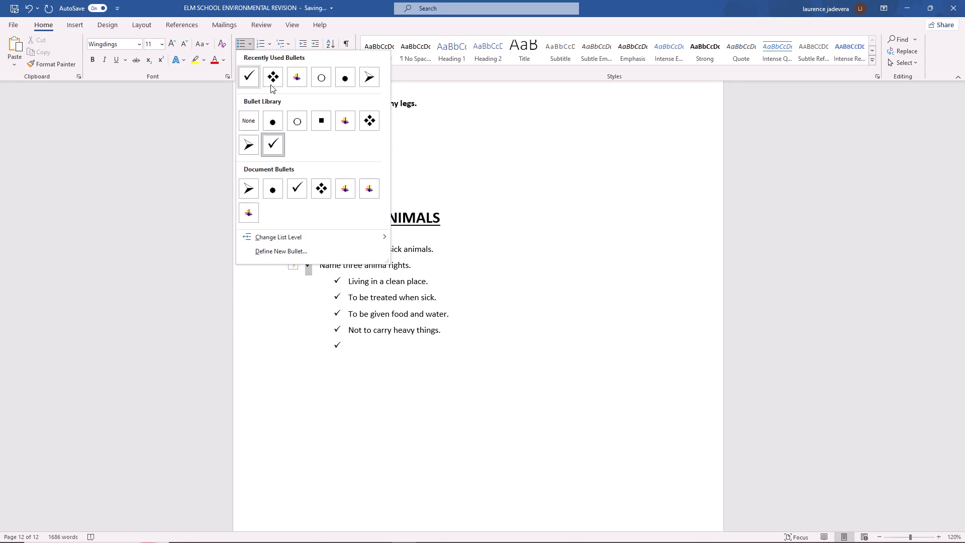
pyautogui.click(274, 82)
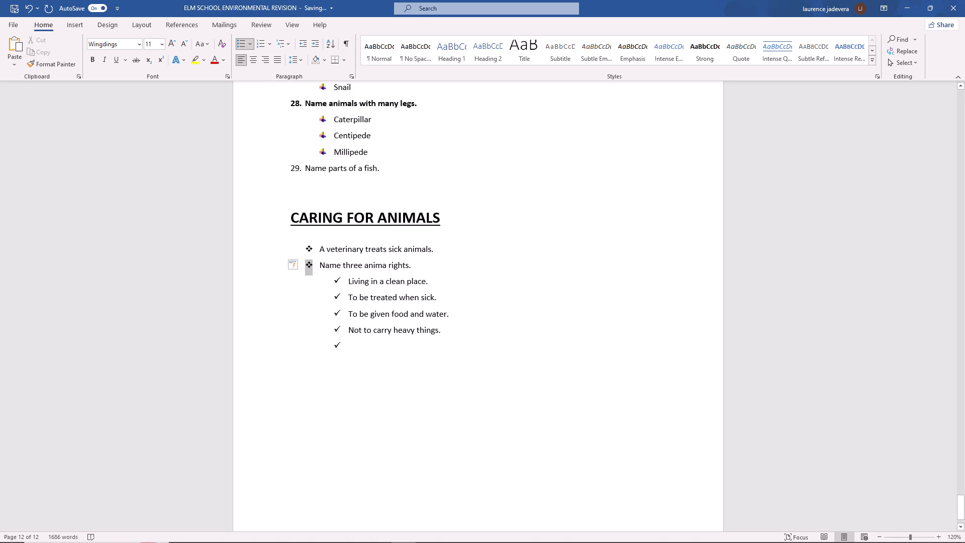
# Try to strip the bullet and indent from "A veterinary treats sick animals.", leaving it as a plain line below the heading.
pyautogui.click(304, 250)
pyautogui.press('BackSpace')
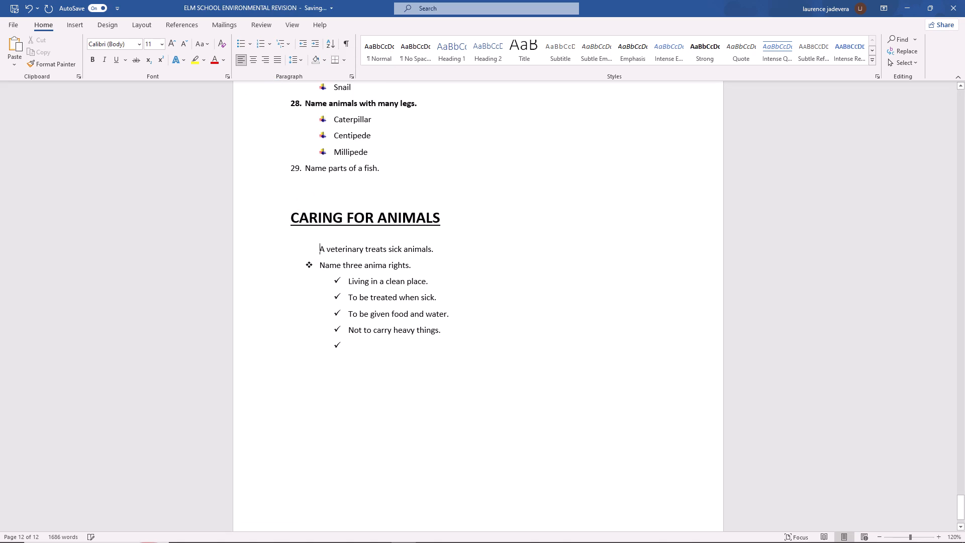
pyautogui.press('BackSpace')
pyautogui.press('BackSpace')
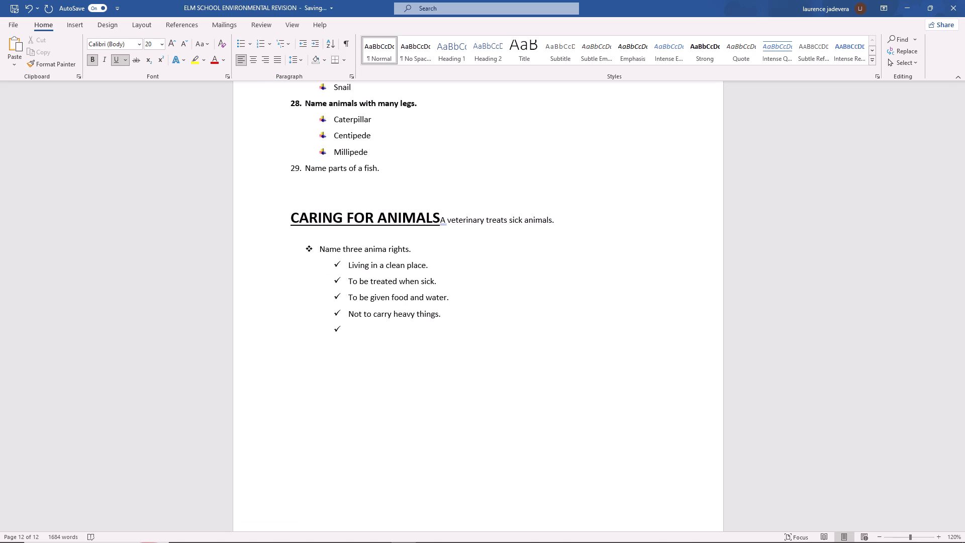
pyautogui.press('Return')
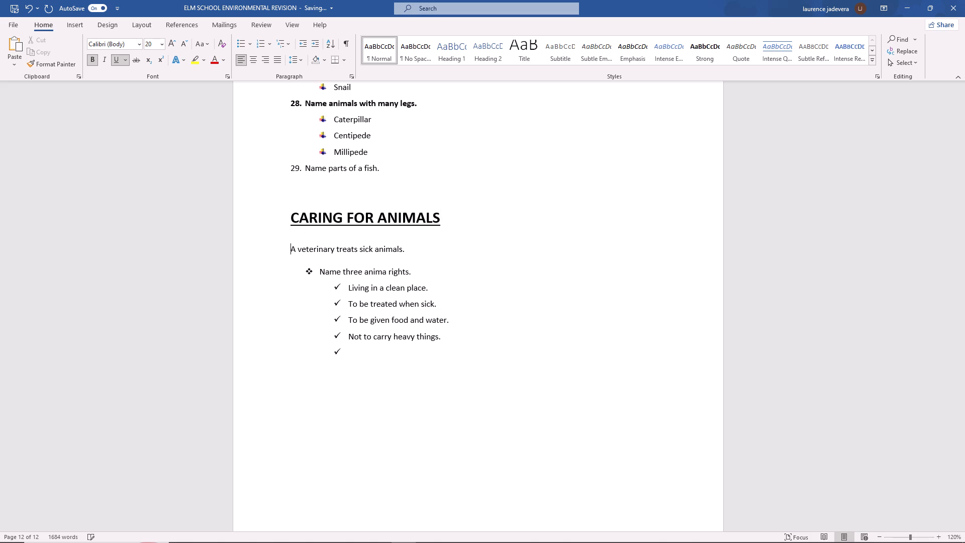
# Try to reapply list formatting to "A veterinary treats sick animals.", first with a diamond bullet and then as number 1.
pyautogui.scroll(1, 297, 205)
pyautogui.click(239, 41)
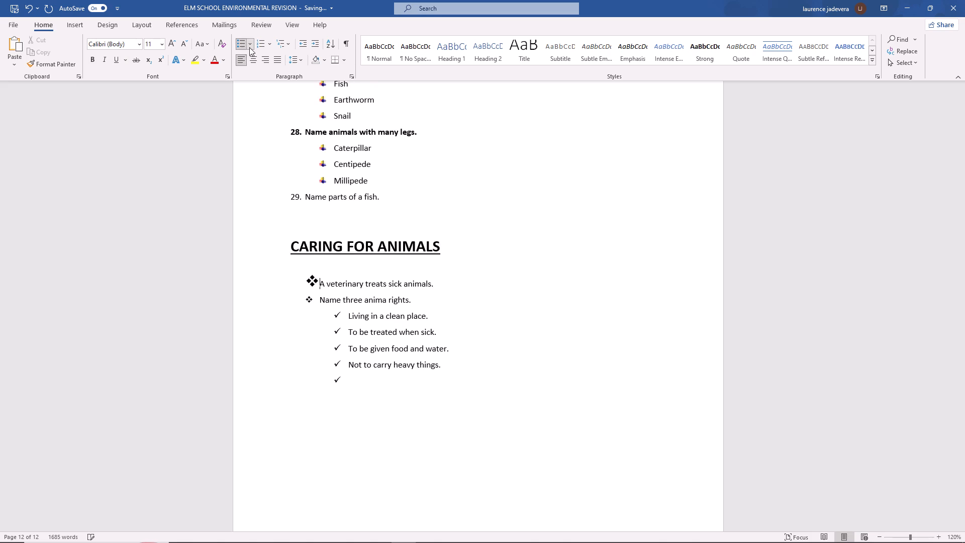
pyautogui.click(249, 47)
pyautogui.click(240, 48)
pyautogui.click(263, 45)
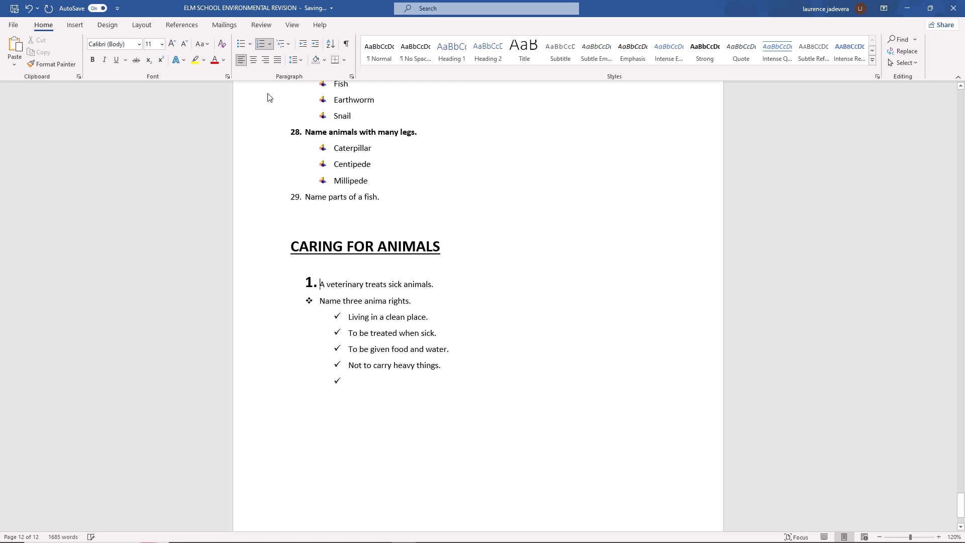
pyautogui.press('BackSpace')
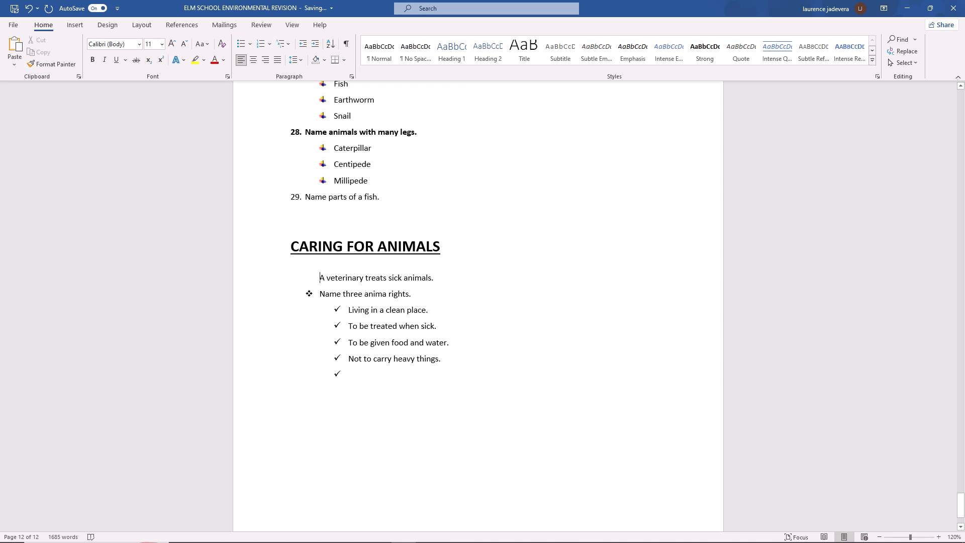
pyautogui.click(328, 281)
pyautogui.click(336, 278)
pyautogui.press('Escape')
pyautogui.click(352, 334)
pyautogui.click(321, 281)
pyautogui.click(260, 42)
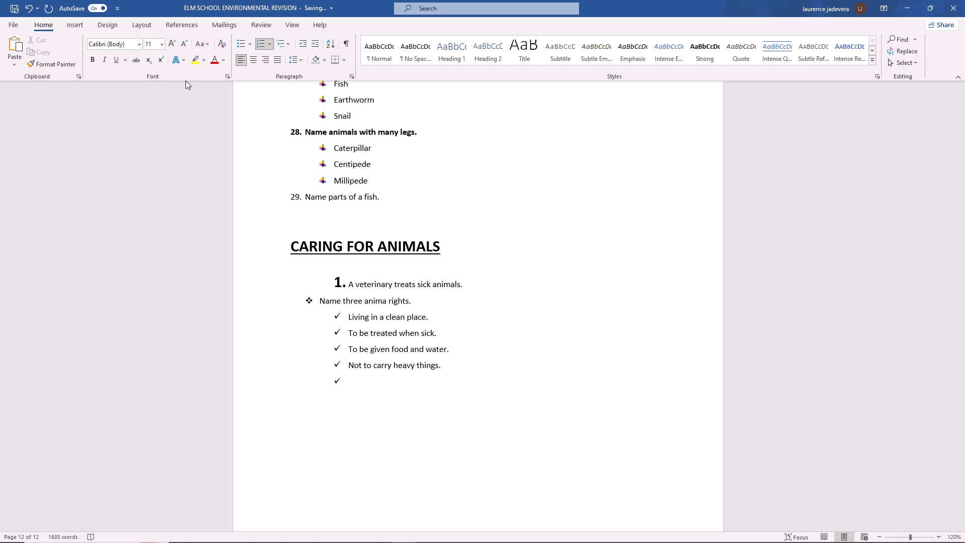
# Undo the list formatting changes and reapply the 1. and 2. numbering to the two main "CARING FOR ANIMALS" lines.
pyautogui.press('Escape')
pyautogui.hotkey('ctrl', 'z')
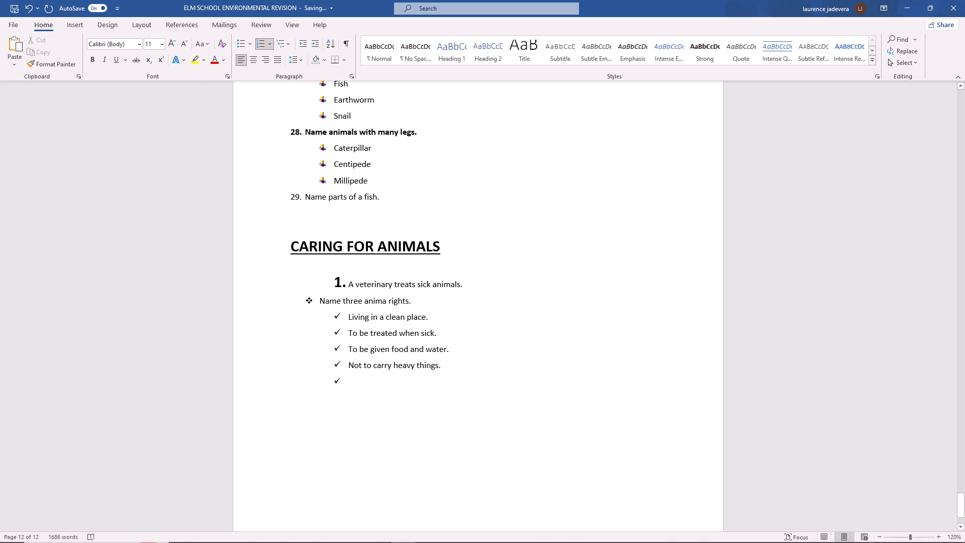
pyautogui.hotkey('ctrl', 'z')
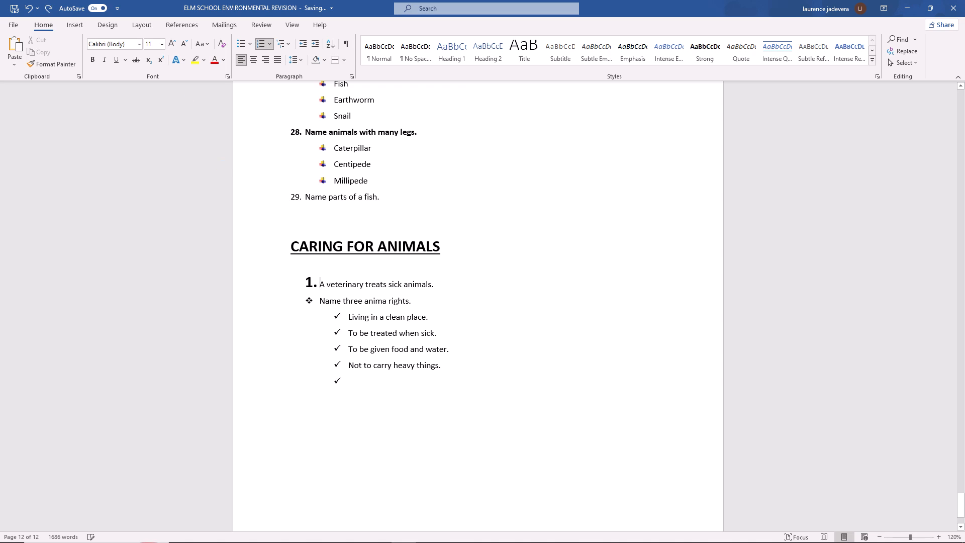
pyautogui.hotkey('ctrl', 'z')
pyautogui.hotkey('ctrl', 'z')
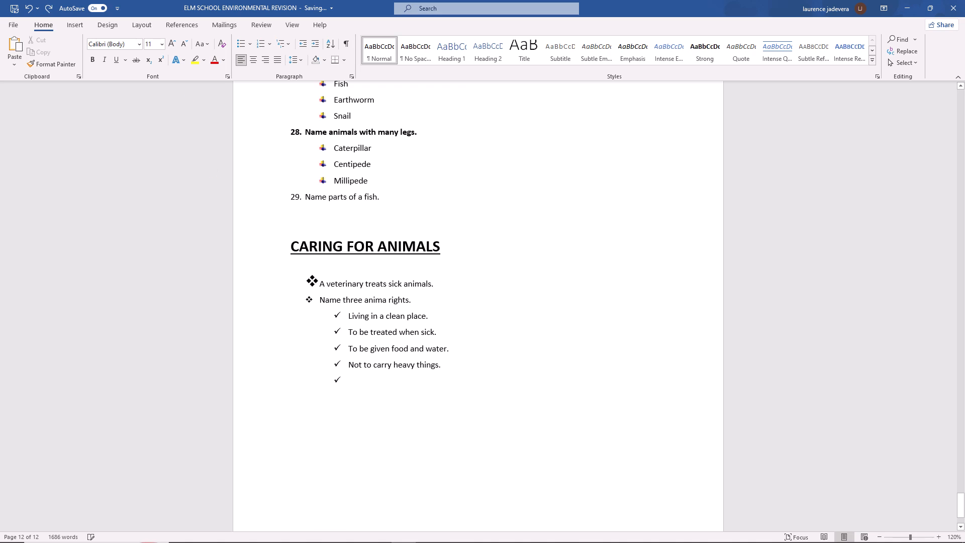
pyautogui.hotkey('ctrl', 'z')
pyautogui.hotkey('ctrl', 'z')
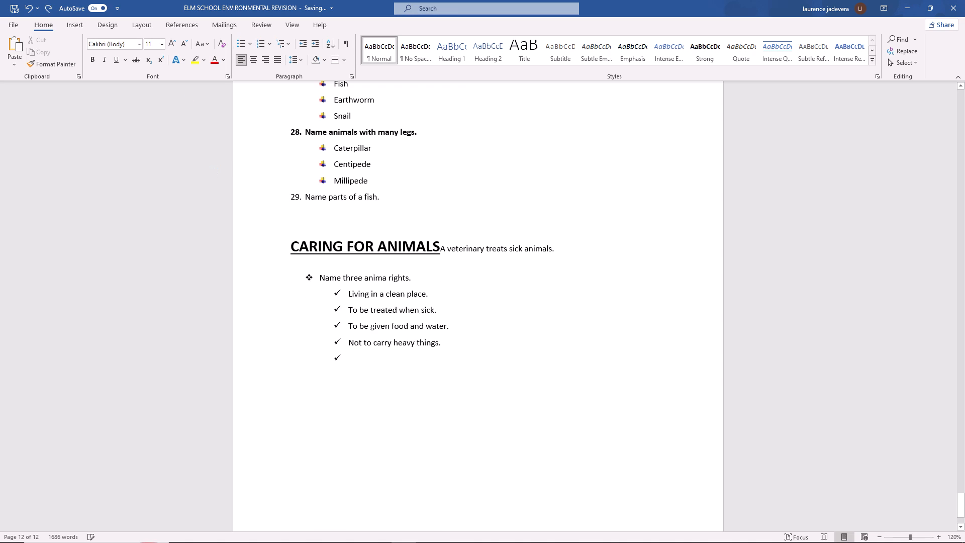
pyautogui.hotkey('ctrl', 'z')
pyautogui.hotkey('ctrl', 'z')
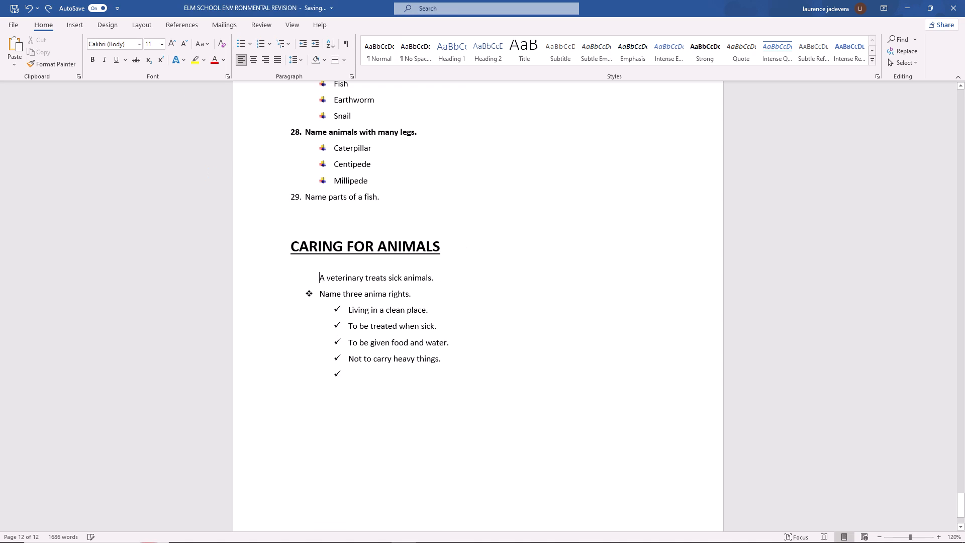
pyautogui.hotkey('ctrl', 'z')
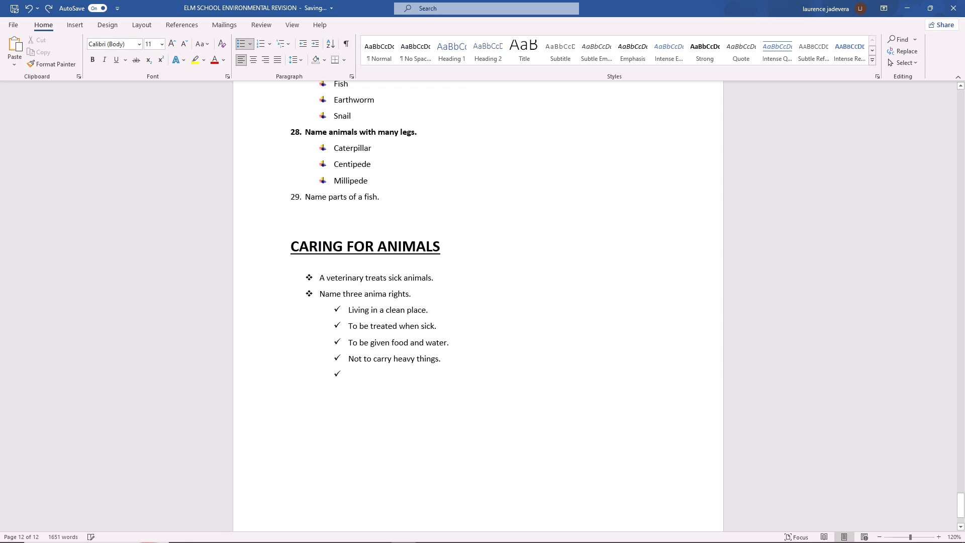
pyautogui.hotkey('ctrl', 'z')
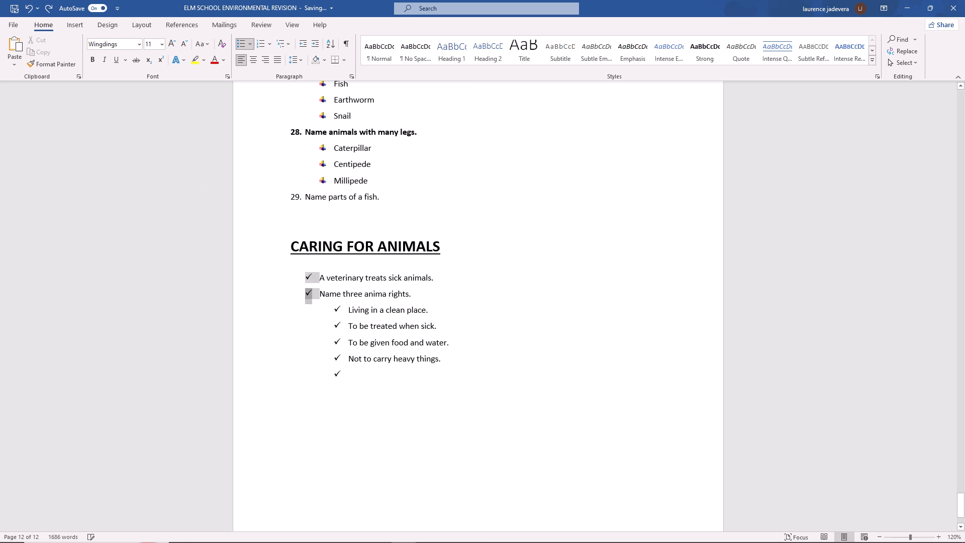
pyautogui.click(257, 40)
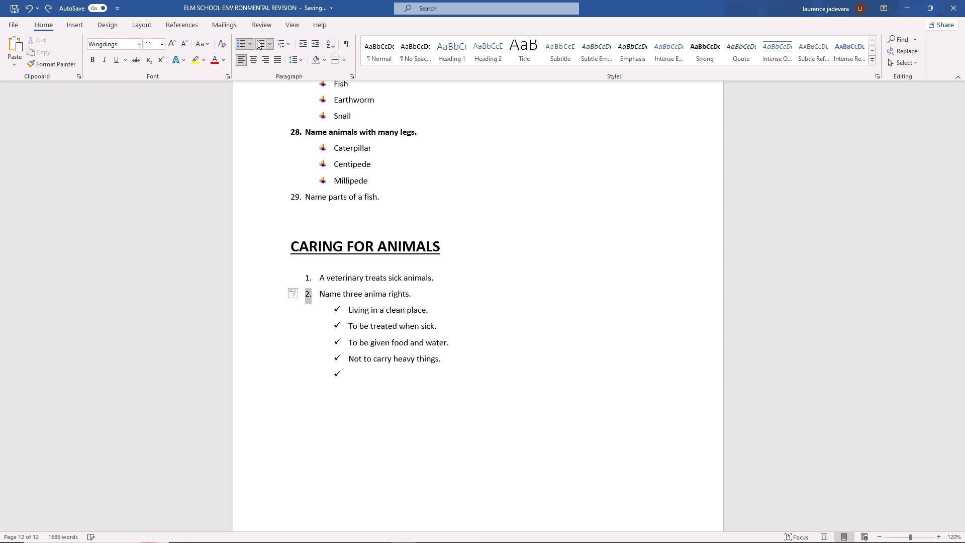
# Examine the list formatting of the preceding questions and answers above the "CARING FOR ANIMALS" section.
pyautogui.scroll(5, 291, 234)
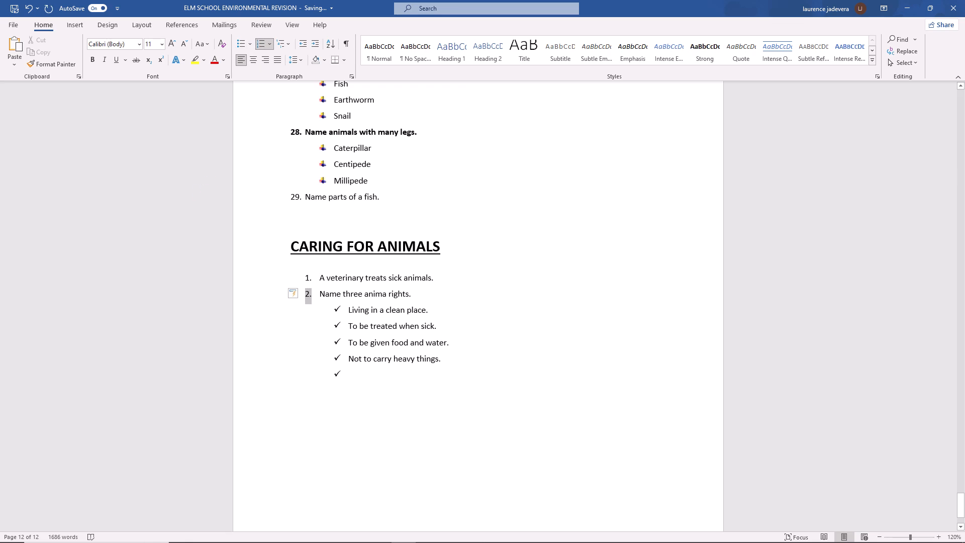
pyautogui.scroll(1, 294, 237)
pyautogui.scroll(-4, 297, 247)
pyautogui.scroll(7, 298, 265)
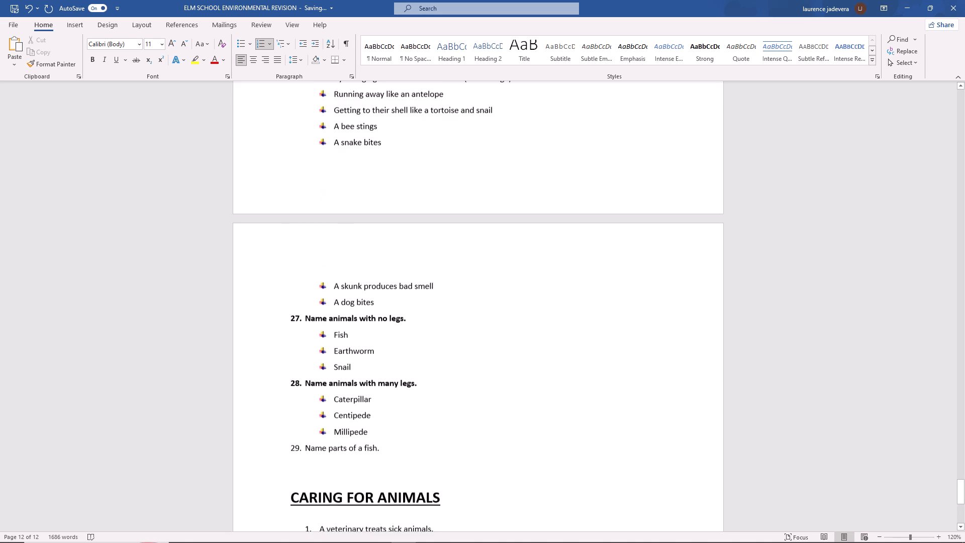
pyautogui.scroll(-3, 298, 265)
pyautogui.scroll(4, 298, 268)
pyautogui.scroll(-6, 298, 268)
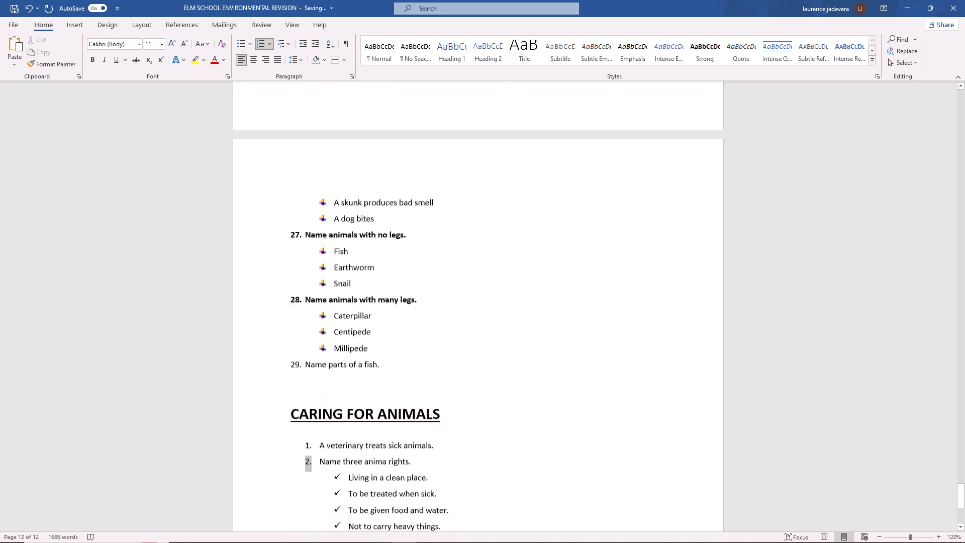
pyautogui.scroll(-4, 299, 268)
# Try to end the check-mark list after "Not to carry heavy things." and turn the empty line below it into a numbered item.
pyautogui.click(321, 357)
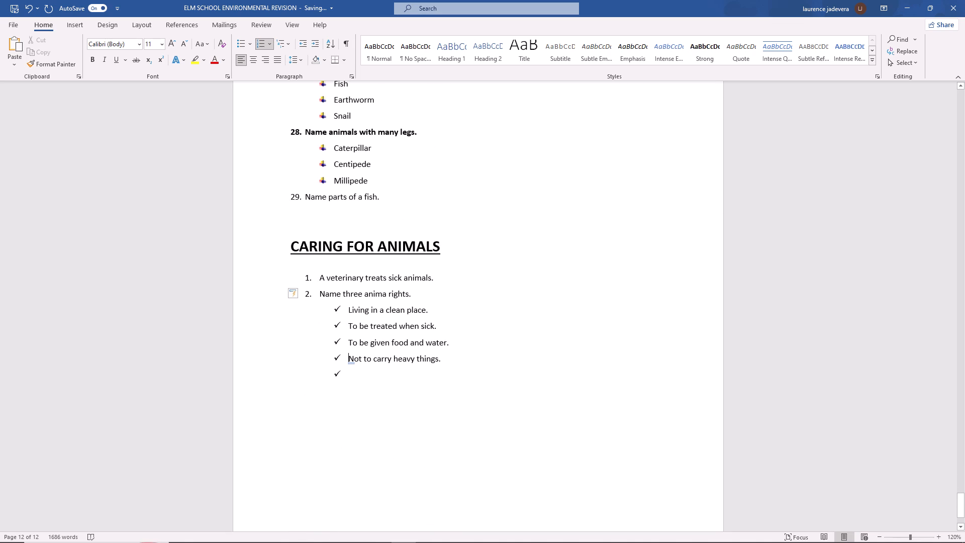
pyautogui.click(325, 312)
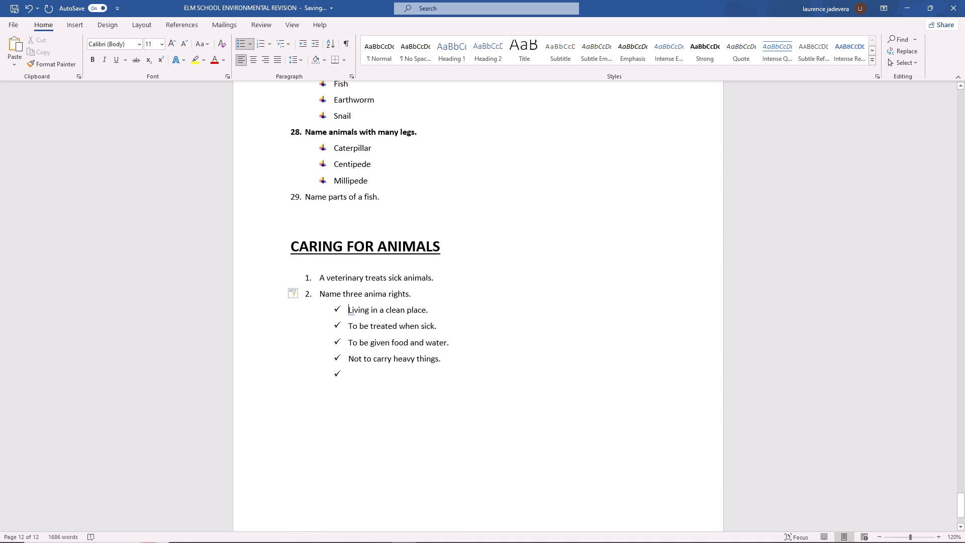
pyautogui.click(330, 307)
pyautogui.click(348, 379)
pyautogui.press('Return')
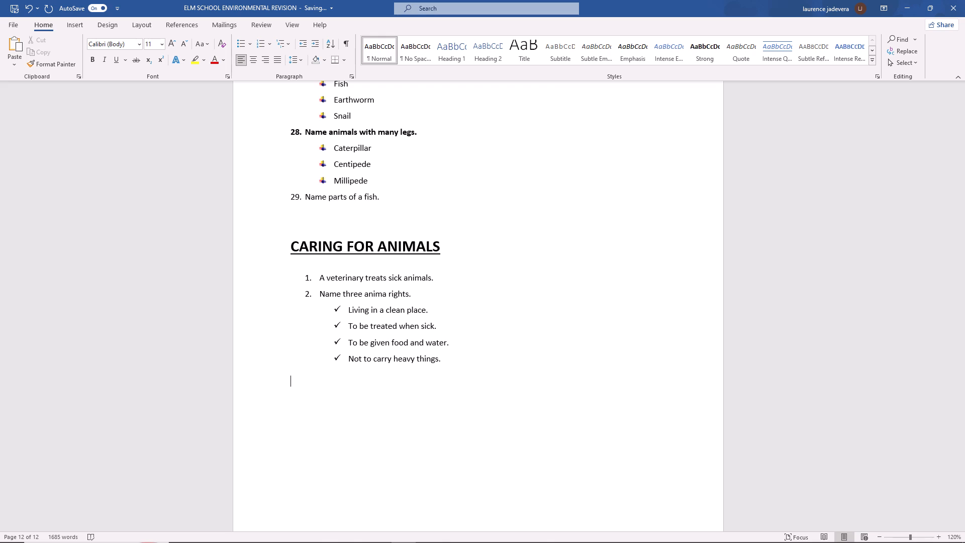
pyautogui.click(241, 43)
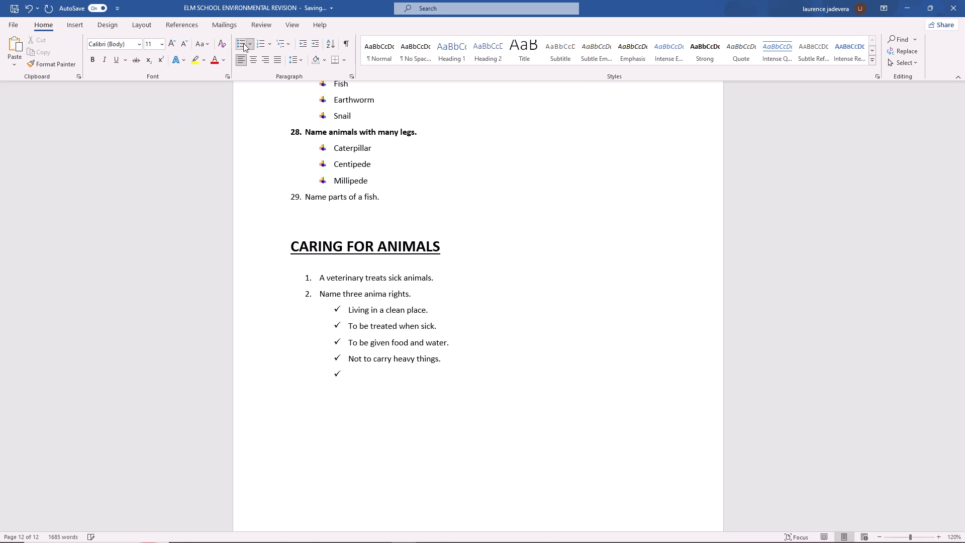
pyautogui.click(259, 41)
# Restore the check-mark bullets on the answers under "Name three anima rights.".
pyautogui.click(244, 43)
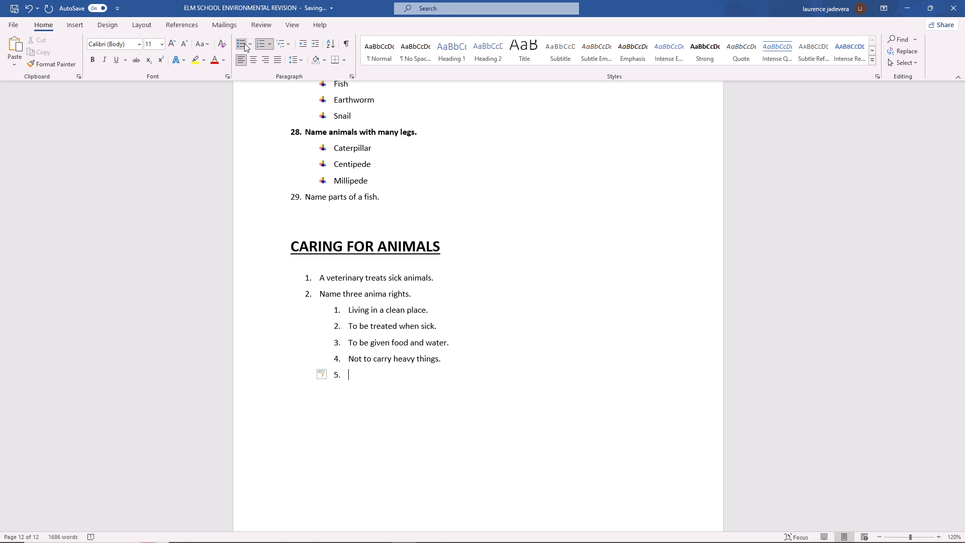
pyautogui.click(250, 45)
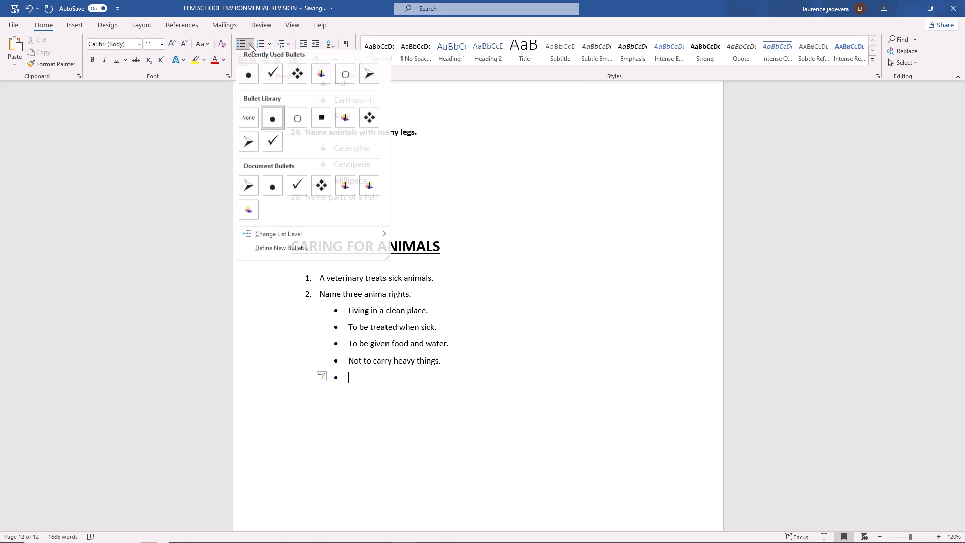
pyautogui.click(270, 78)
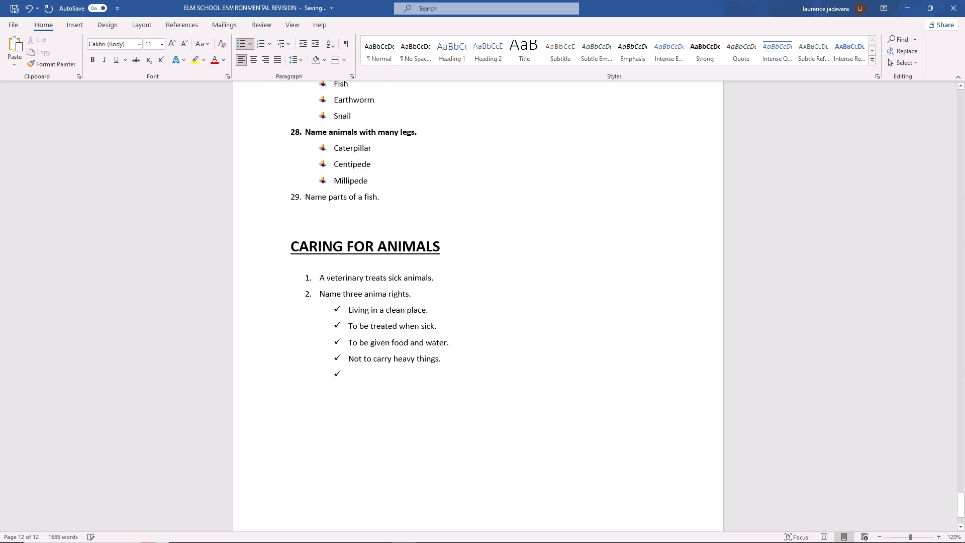
# End the check-mark list after "Not to carry heavy things." and continue the main numbering with item 3.
pyautogui.press('Return')
pyautogui.click(239, 43)
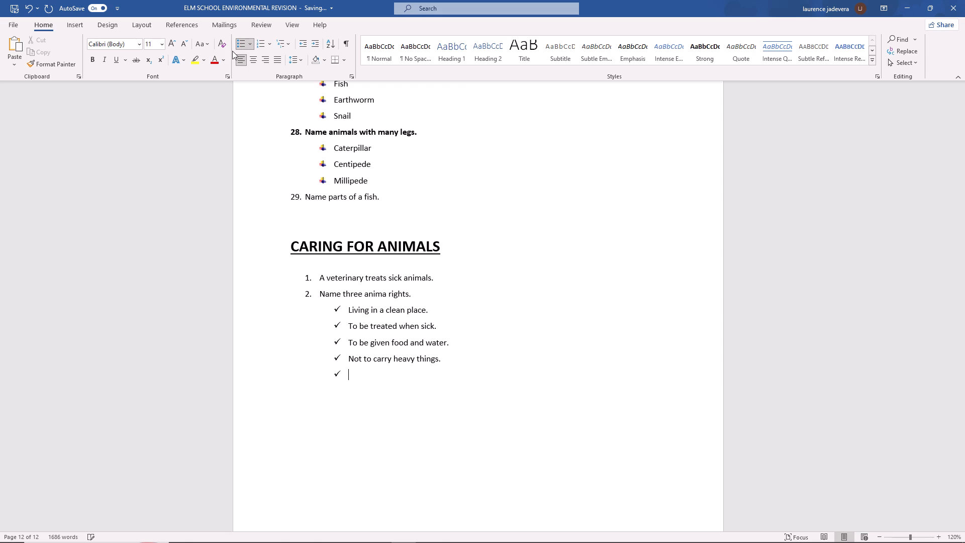
pyautogui.hotkey('ctrl', 'z')
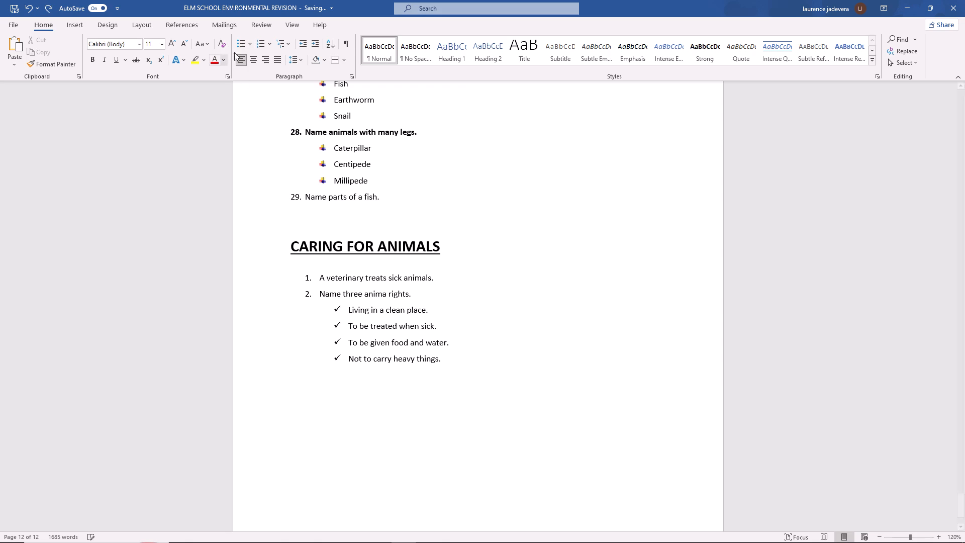
pyautogui.click(272, 42)
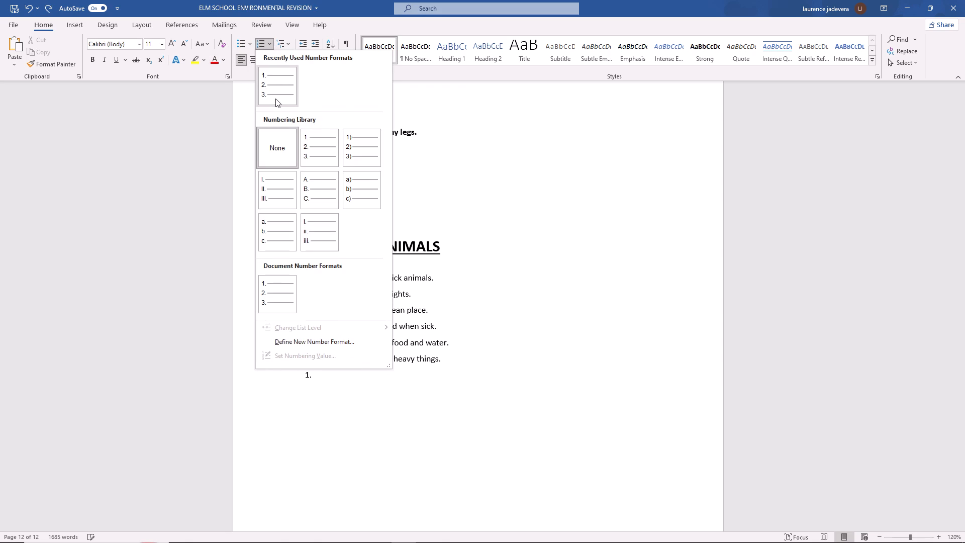
pyautogui.click(429, 173)
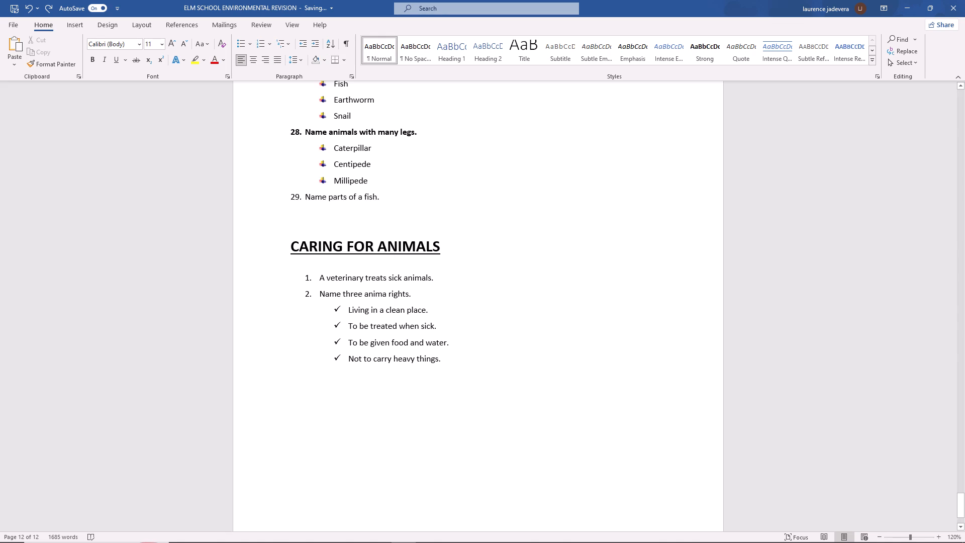
pyautogui.press('3')
pyautogui.press('.')
pyautogui.press('space')
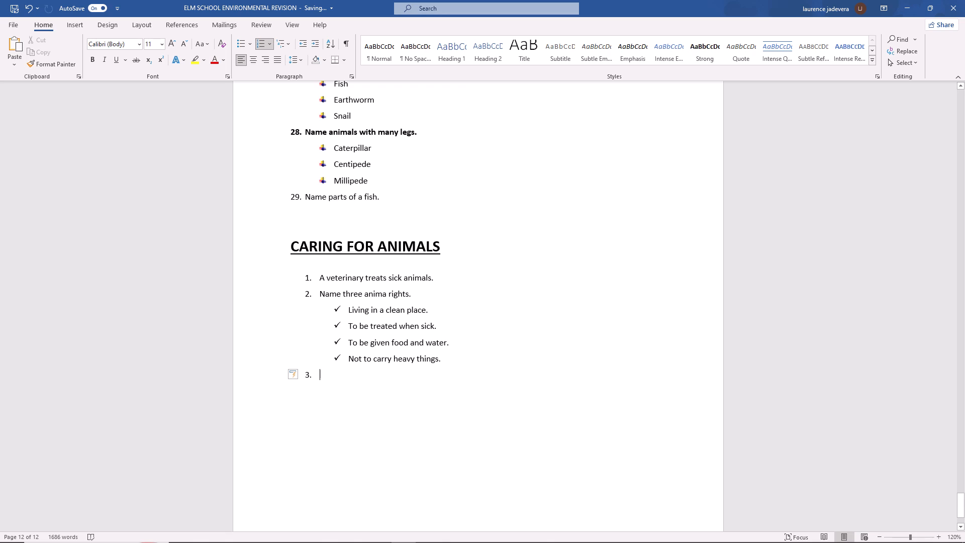
# Write item 3 of "CARING FOR ANIMALS" as "Animals that are suffering are said to be distress".
pyautogui.press('z')
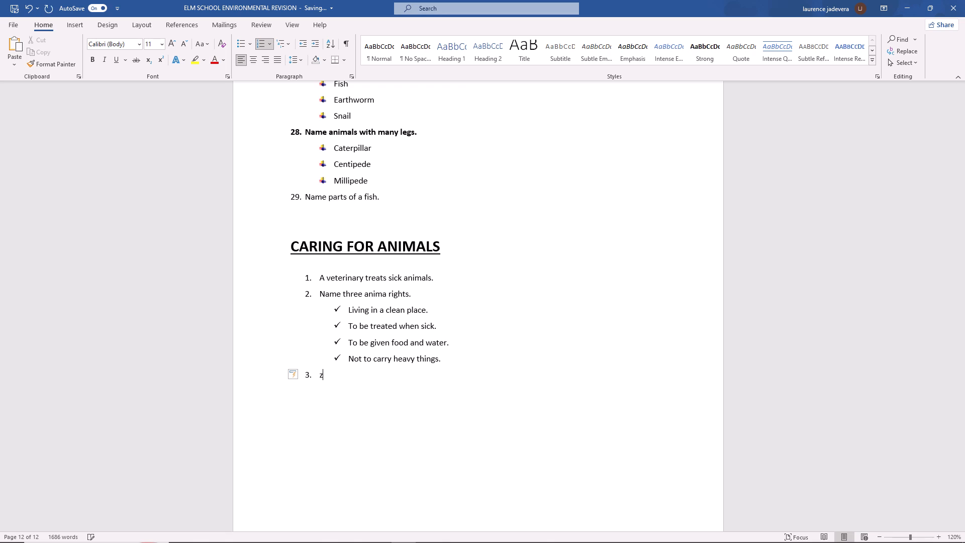
pyautogui.press('BackSpace')
pyautogui.write('animals')
pyautogui.press('space')
pyautogui.write('that a')
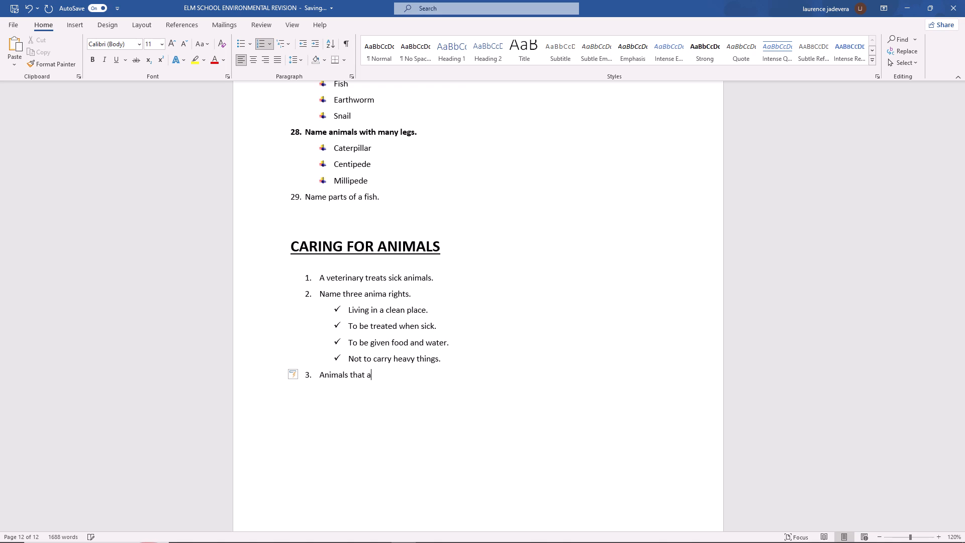
pyautogui.write('re')
pyautogui.press('space')
pyautogui.write('suffering are')
pyautogui.press('space')
pyautogui.write('said to be dis')
pyautogui.write('tress')
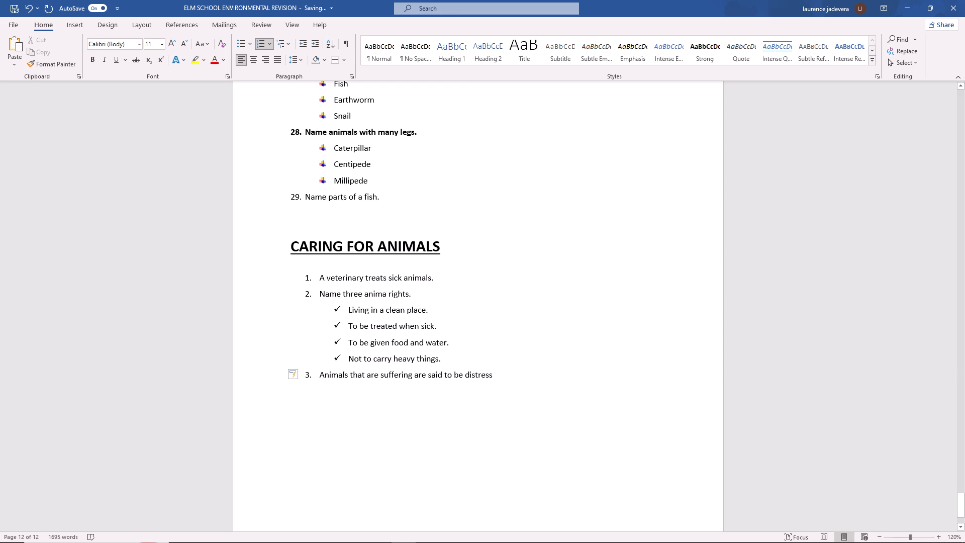
# Insert "in" before "distress" in item 3 and end the sentence with a period.
pyautogui.click(461, 374)
pyautogui.press('space')
pyautogui.press('i')
pyautogui.press('n')
pyautogui.click(508, 374)
pyautogui.press('.')
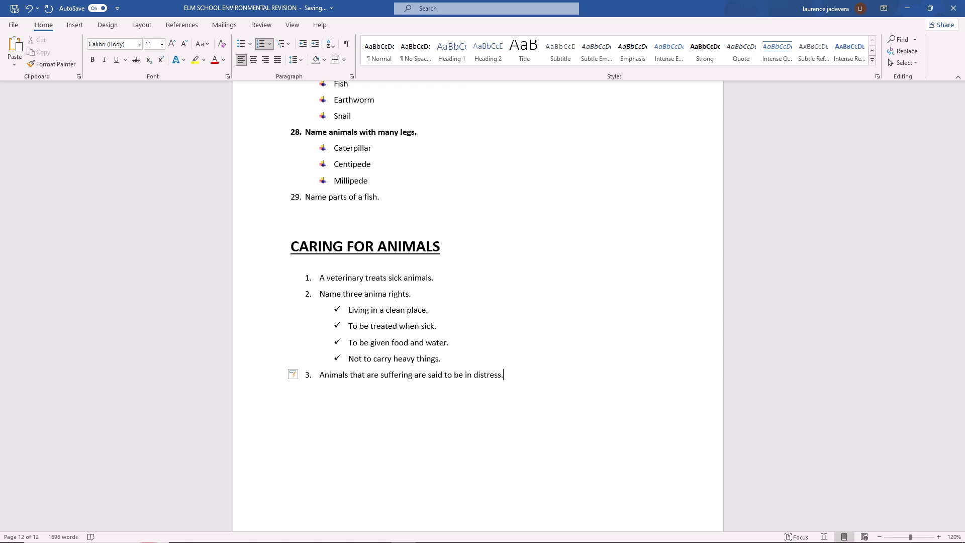
# Add item 4, "Name signs of distress in animals.", and start a new line below it.
pyautogui.press('Return')
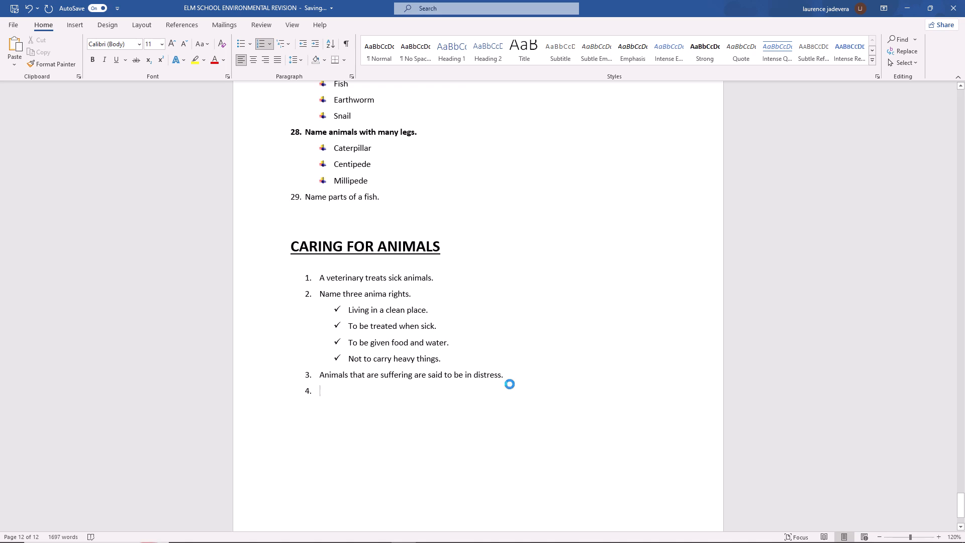
pyautogui.write('name')
pyautogui.press('space')
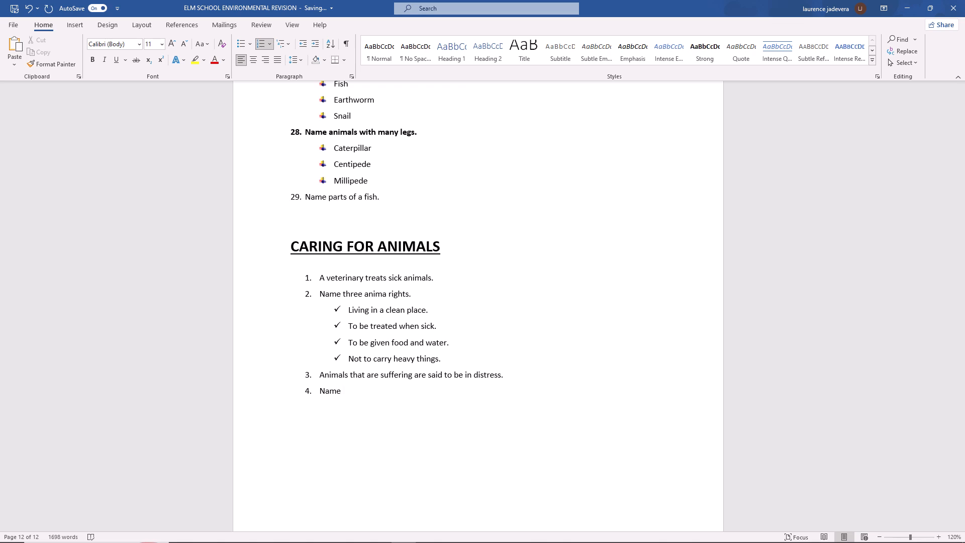
pyautogui.write('signs')
pyautogui.press('space')
pyautogui.write('of')
pyautogui.press('space')
pyautogui.write('distress')
pyautogui.press('space')
pyautogui.write('in')
pyautogui.press('space')
pyautogui.write('animals')
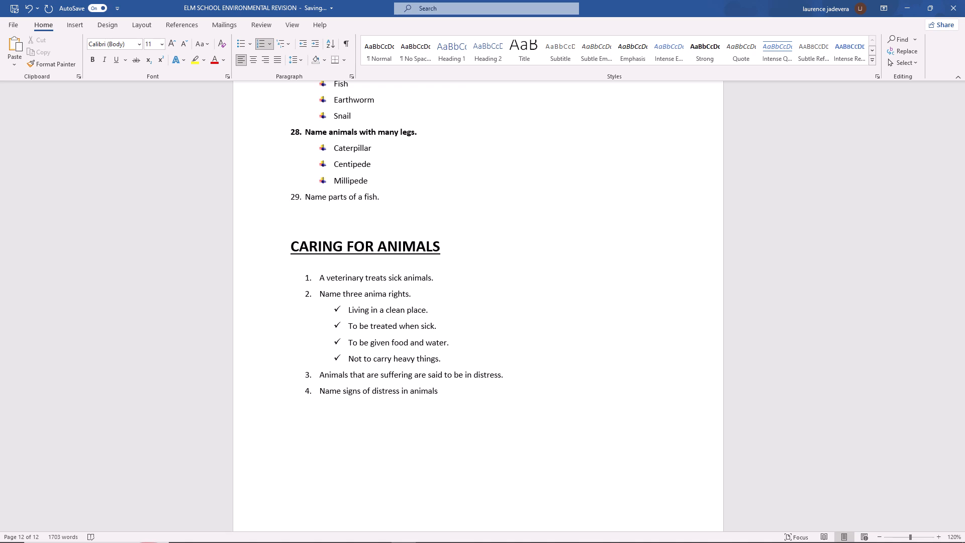
pyautogui.press('.')
pyautogui.press('Return')
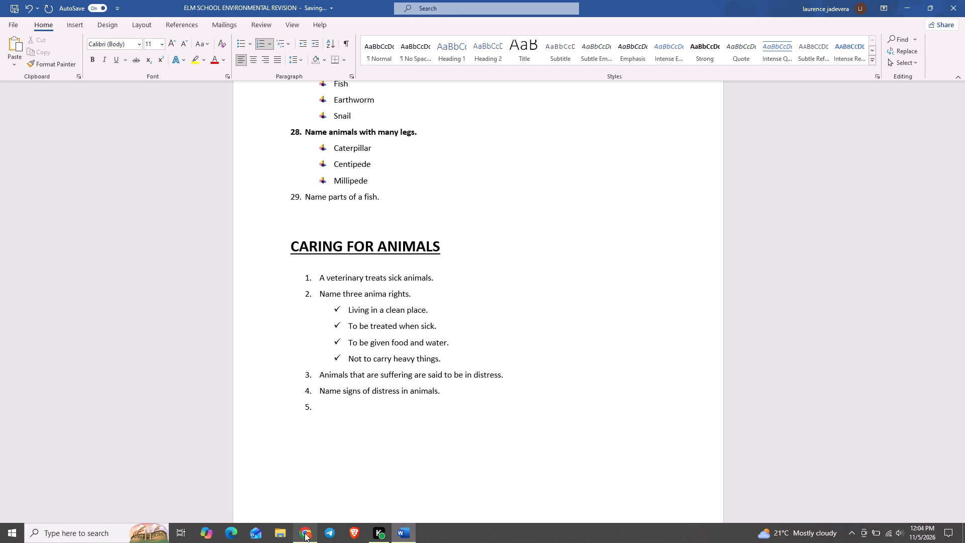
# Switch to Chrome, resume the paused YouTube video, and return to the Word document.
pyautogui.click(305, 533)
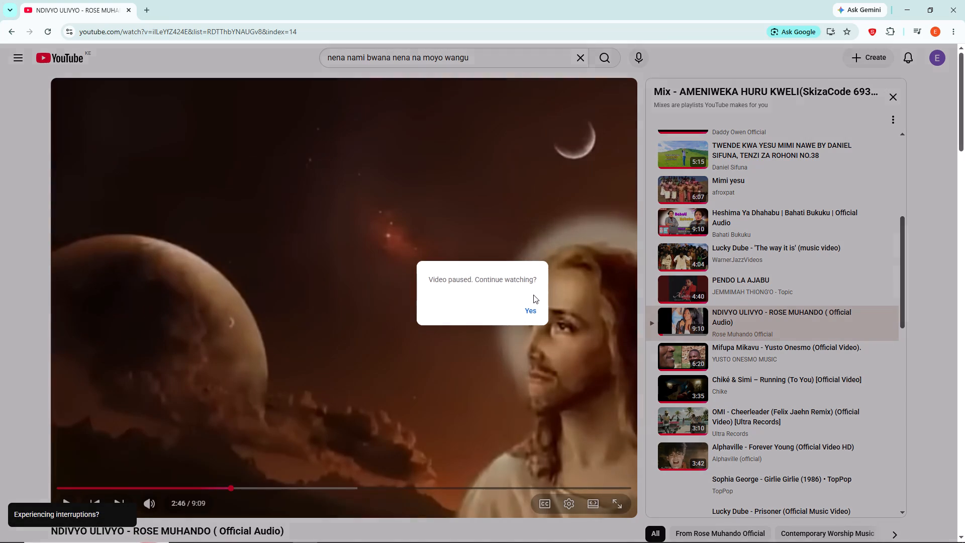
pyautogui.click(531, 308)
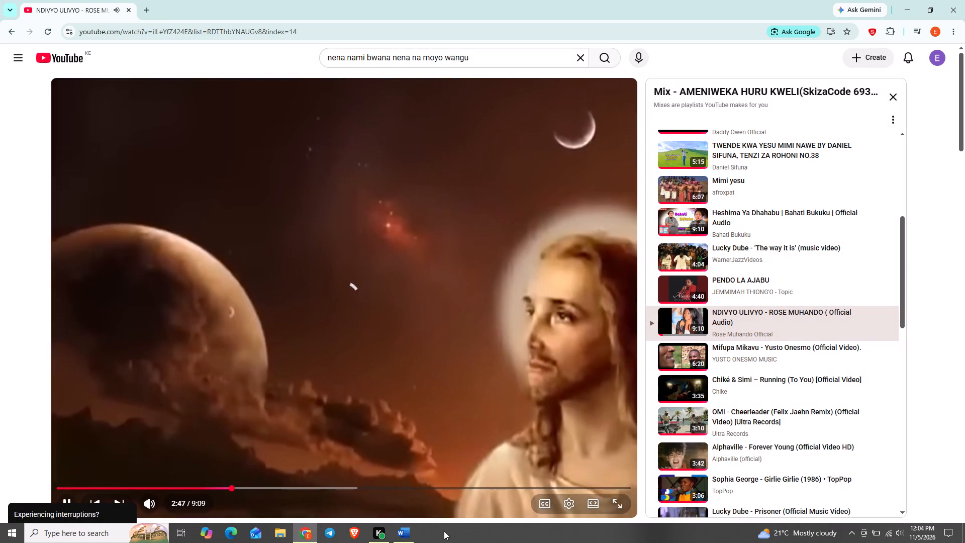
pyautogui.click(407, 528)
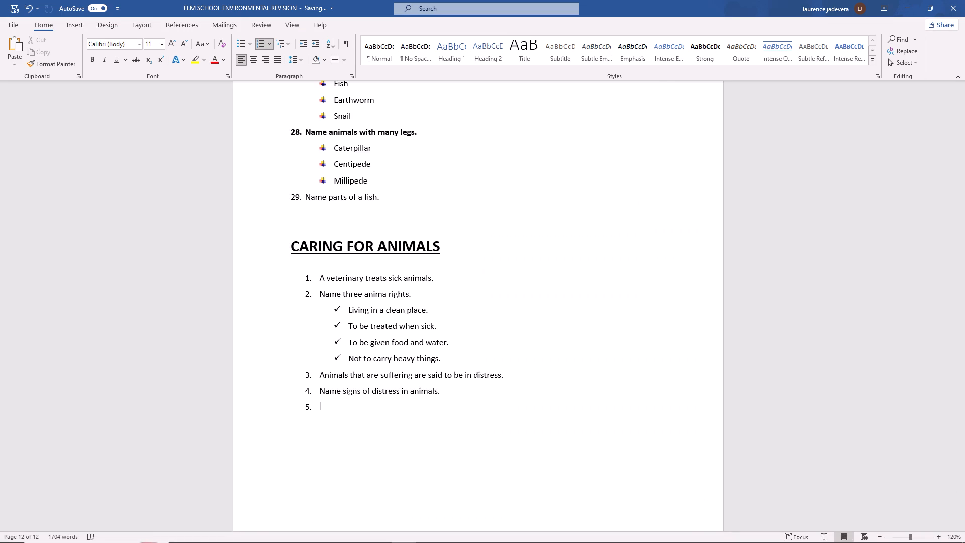
# Remove the empty number 5 below "Name signs of distress in animals." and give that line a four-diamond bullet.
pyautogui.press('BackSpace')
pyautogui.press('BackSpace')
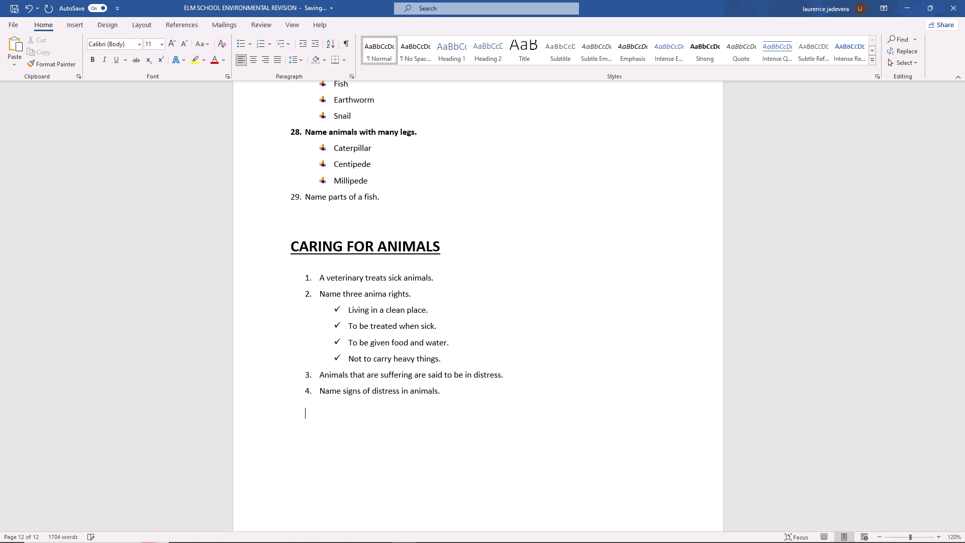
pyautogui.press('BackSpace')
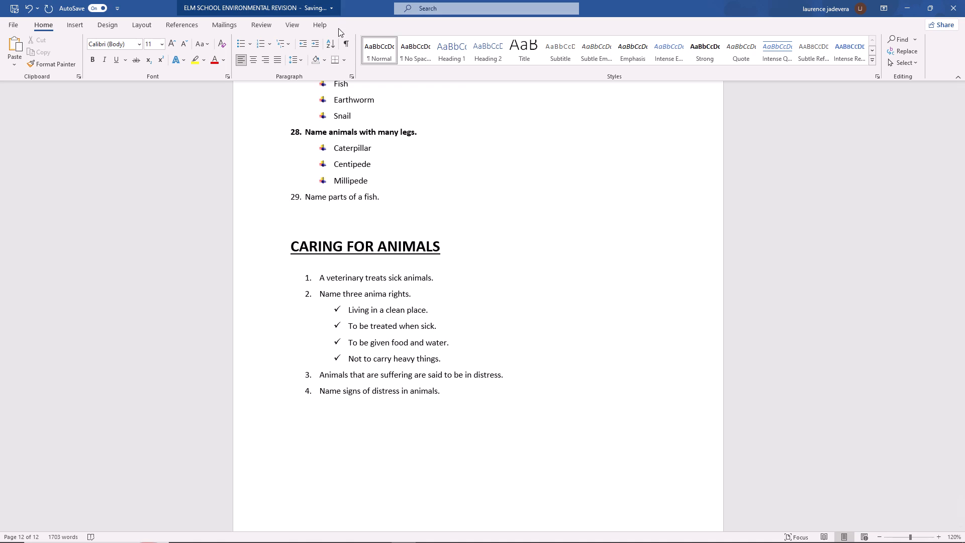
pyautogui.click(239, 42)
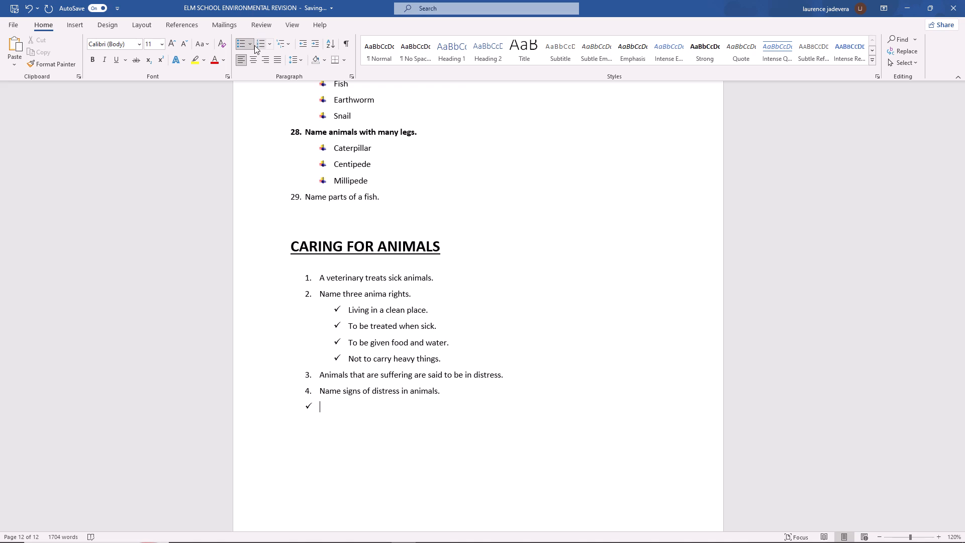
pyautogui.click(253, 45)
pyautogui.click(295, 76)
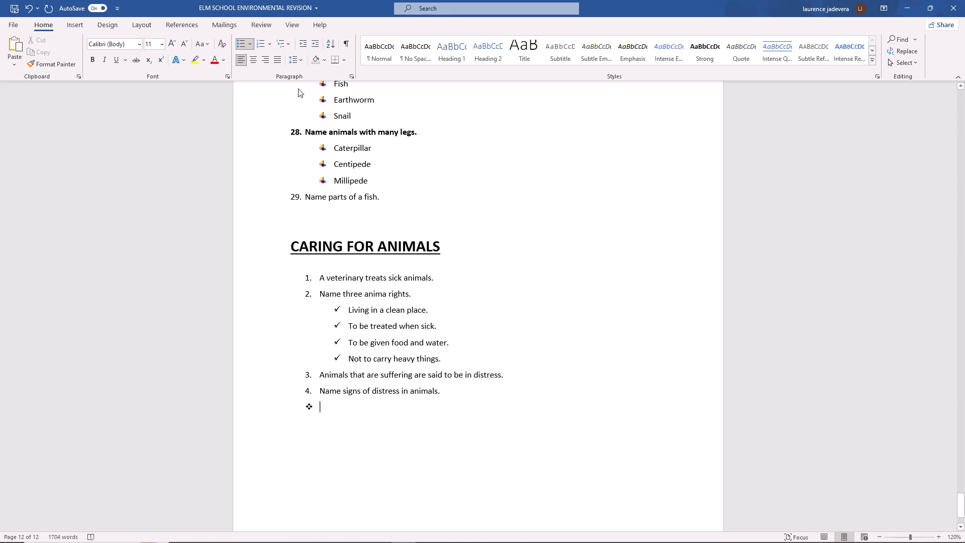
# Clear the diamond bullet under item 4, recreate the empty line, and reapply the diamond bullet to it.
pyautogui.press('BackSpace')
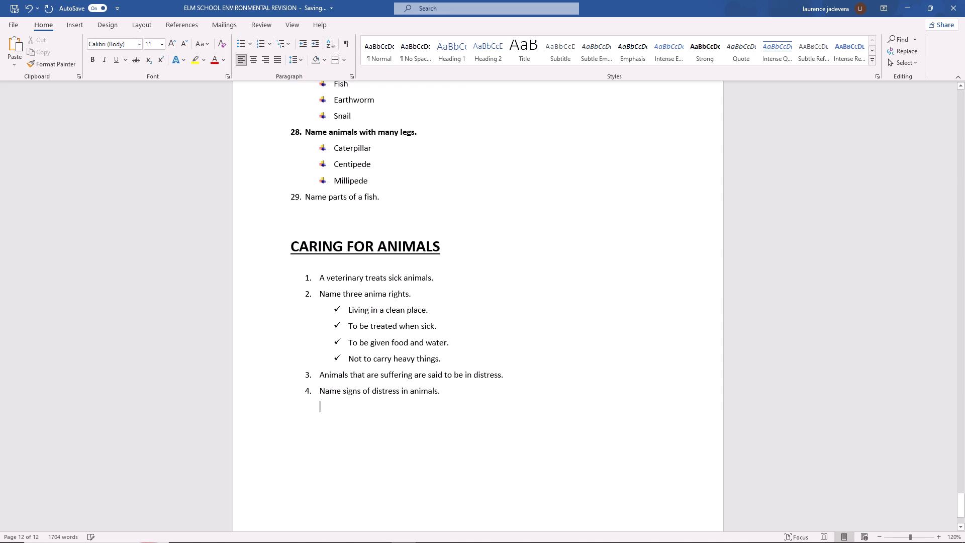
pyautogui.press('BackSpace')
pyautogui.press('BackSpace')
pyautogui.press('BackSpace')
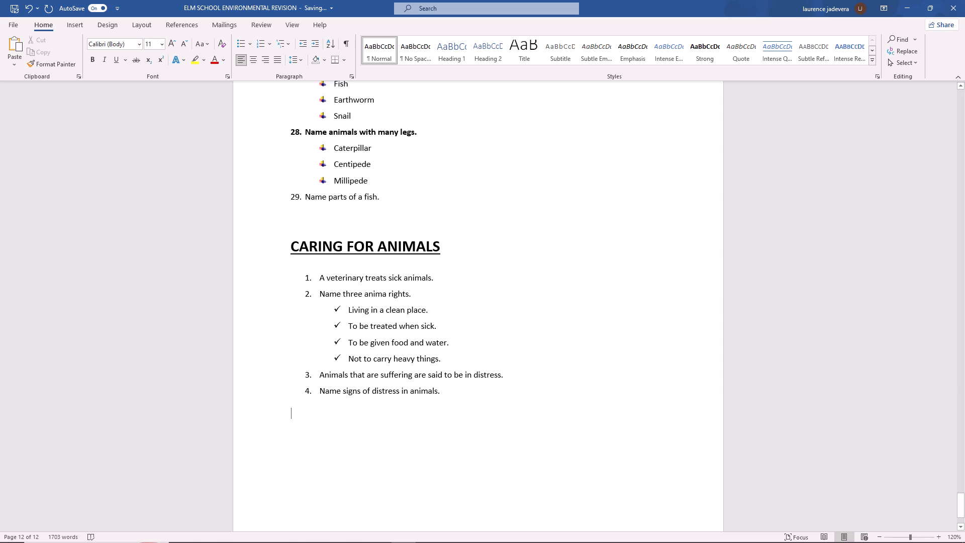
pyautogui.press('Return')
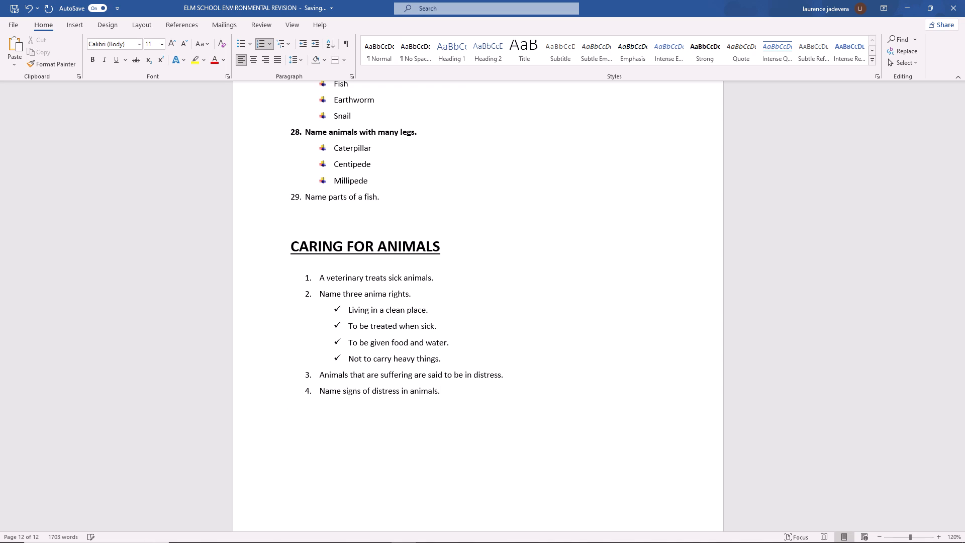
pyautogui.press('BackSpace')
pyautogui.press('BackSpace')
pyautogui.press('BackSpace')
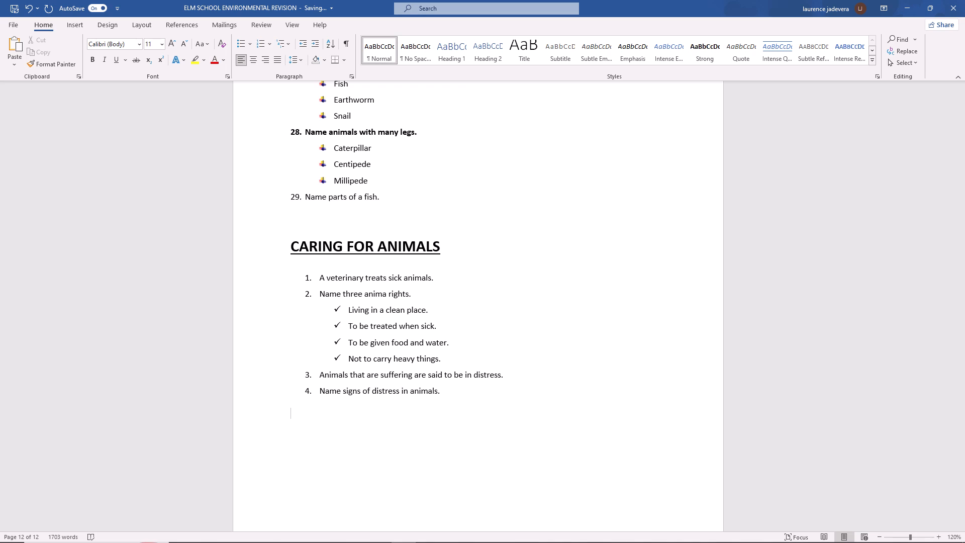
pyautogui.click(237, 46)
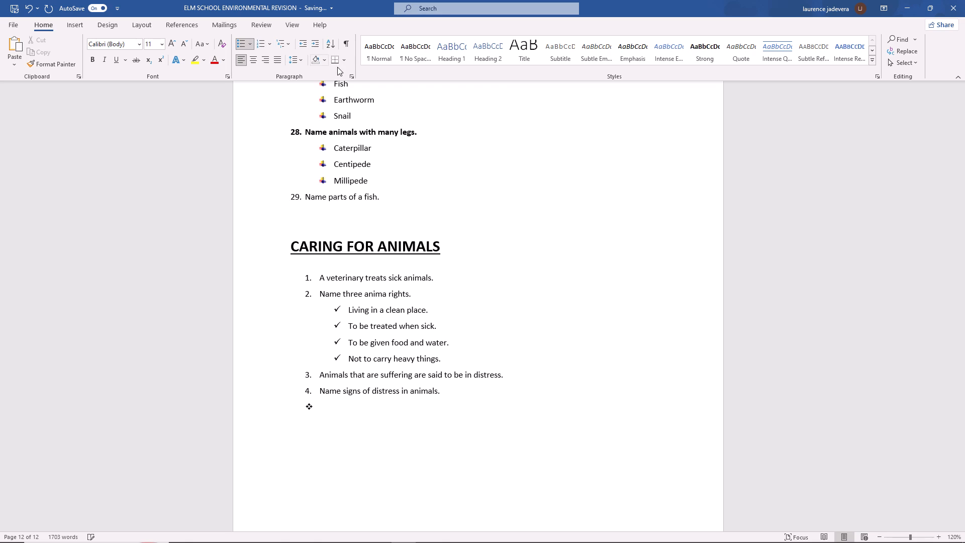
# Examine how the bulleted answers are laid out under the numbered questions in the earlier "ANIMALS" section.
pyautogui.scroll(3, 443, 267)
pyautogui.scroll(20, 453, 270)
pyautogui.scroll(1, 453, 270)
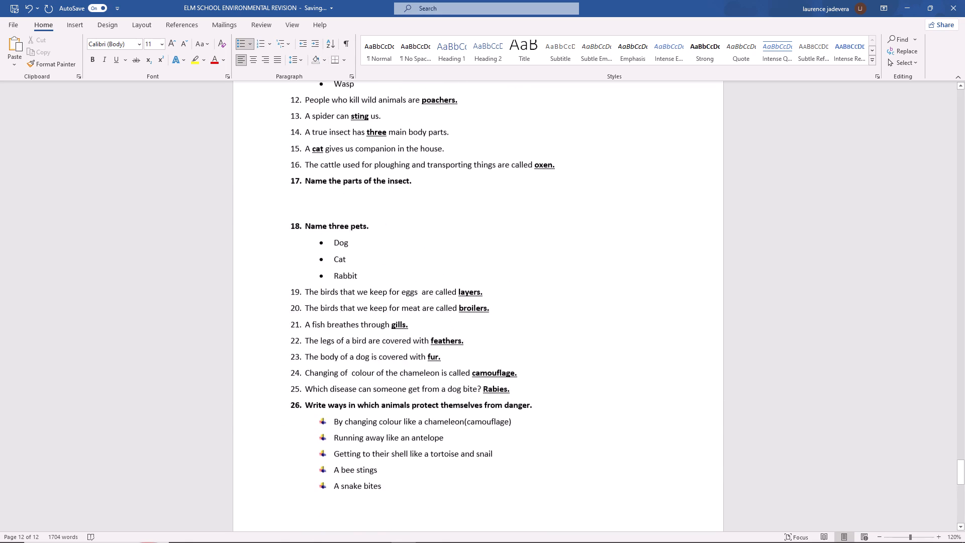
pyautogui.scroll(20, 448, 269)
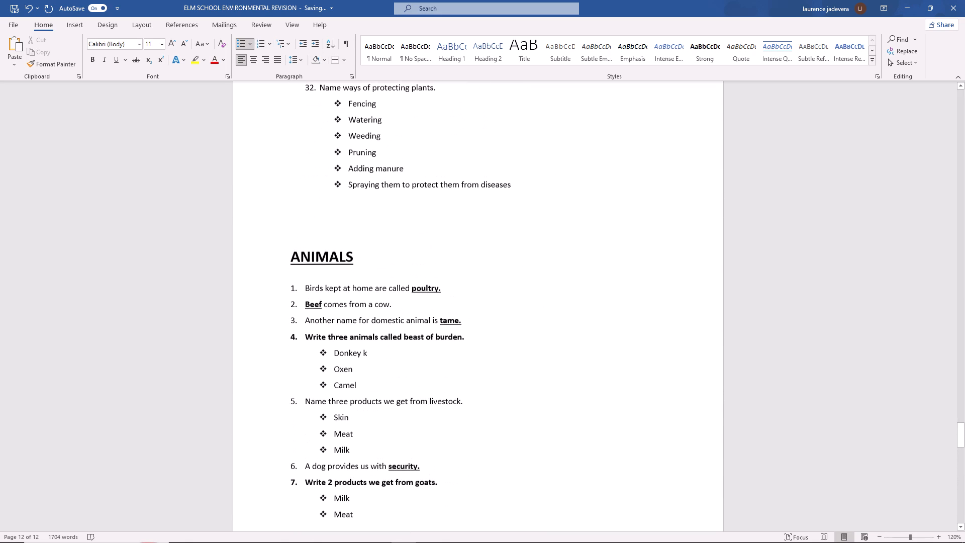
pyautogui.scroll(-10, 442, 284)
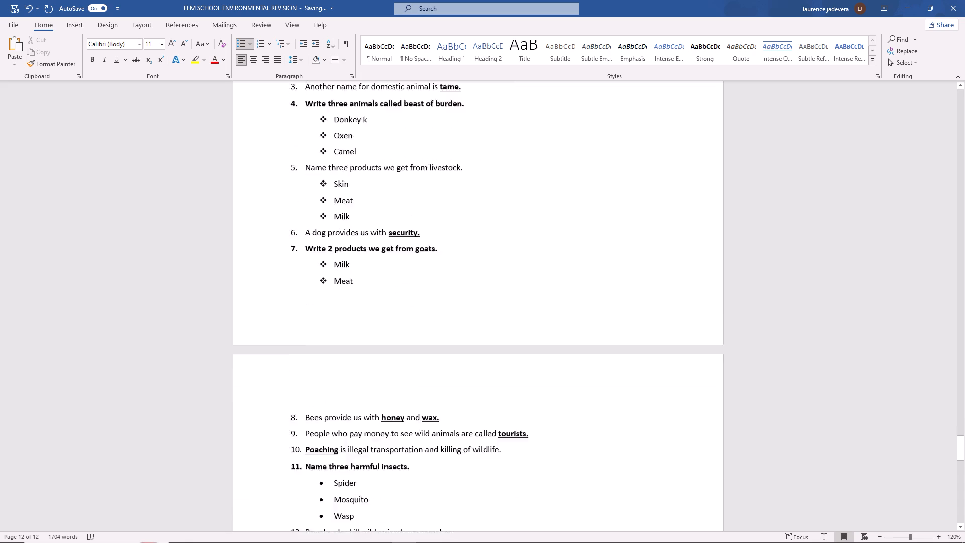
pyautogui.scroll(-20, 441, 287)
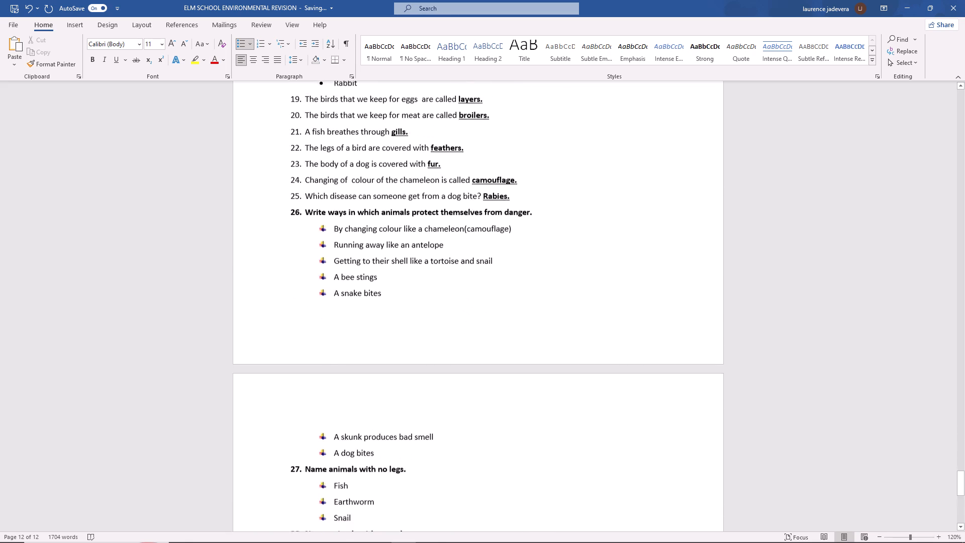
pyautogui.scroll(-15, 437, 290)
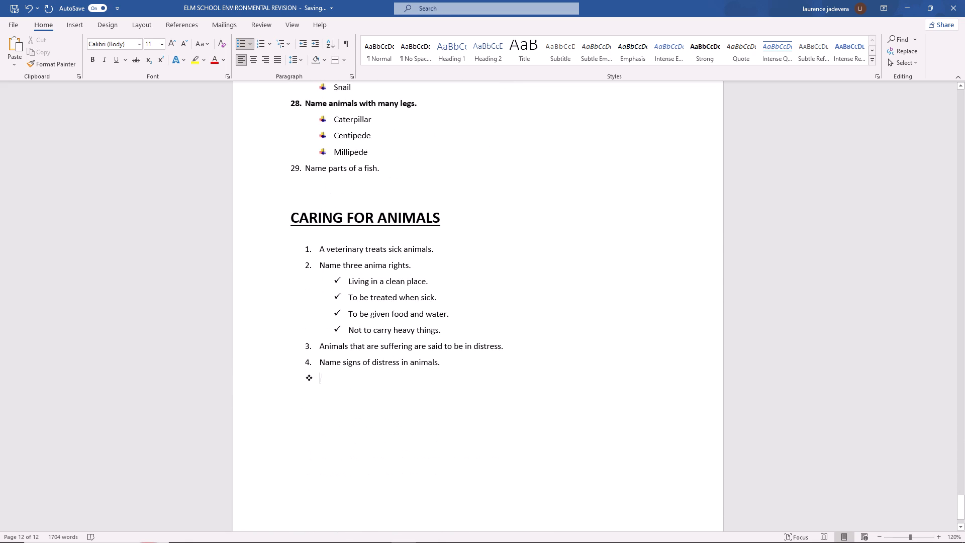
pyautogui.scroll(1, 437, 290)
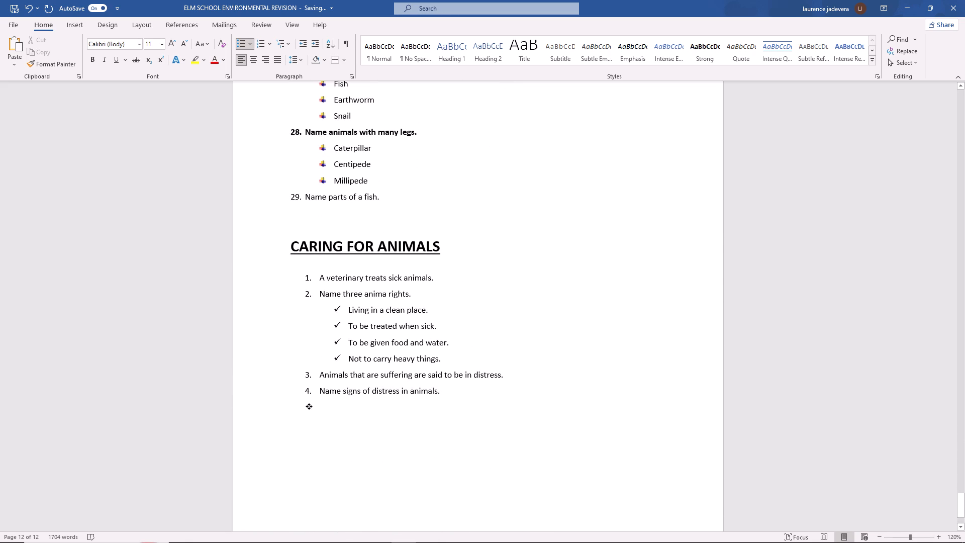
# Shift the numbers of the "CARING FOR ANIMALS" list outward so they align with the heading's starting edge.
pyautogui.click(323, 309)
pyautogui.click(328, 310)
pyautogui.moveTo(310, 290); pyautogui.dragTo(289, 287)
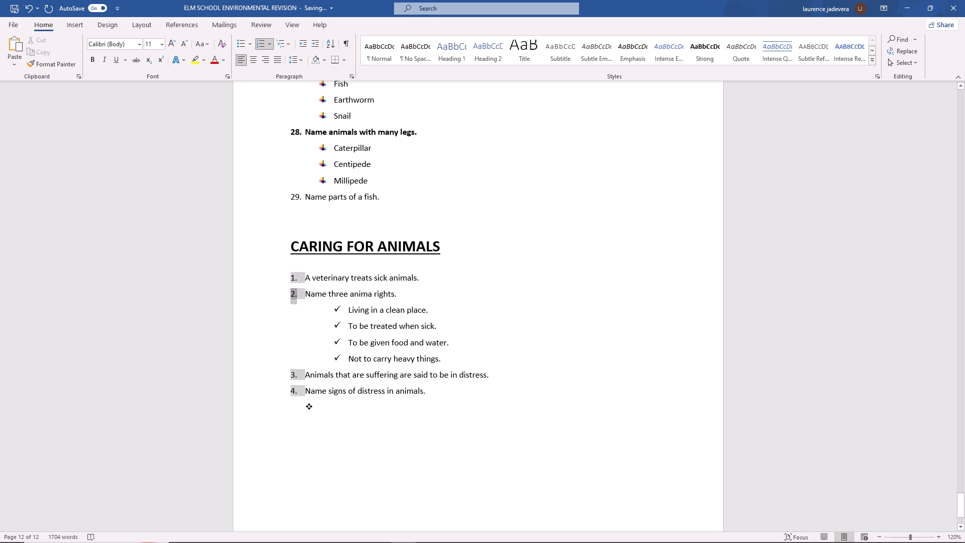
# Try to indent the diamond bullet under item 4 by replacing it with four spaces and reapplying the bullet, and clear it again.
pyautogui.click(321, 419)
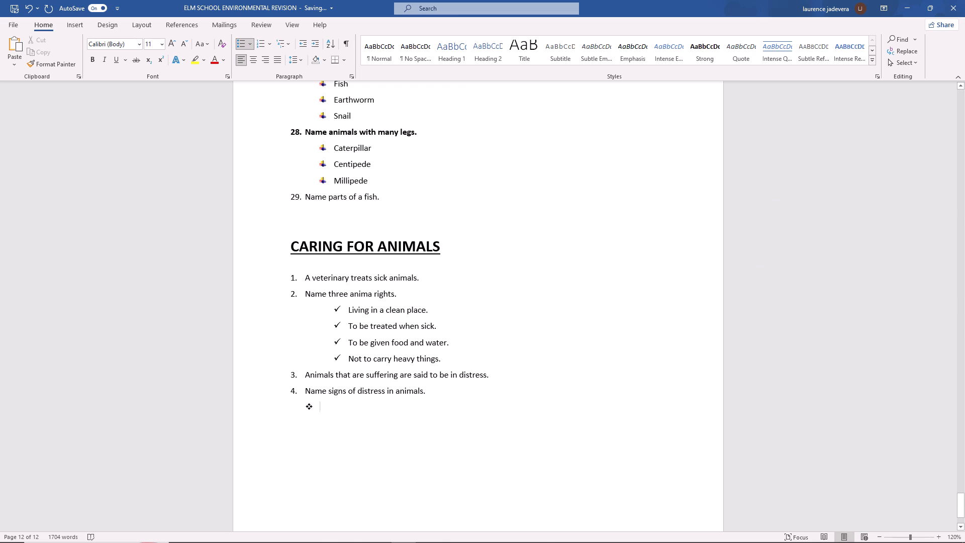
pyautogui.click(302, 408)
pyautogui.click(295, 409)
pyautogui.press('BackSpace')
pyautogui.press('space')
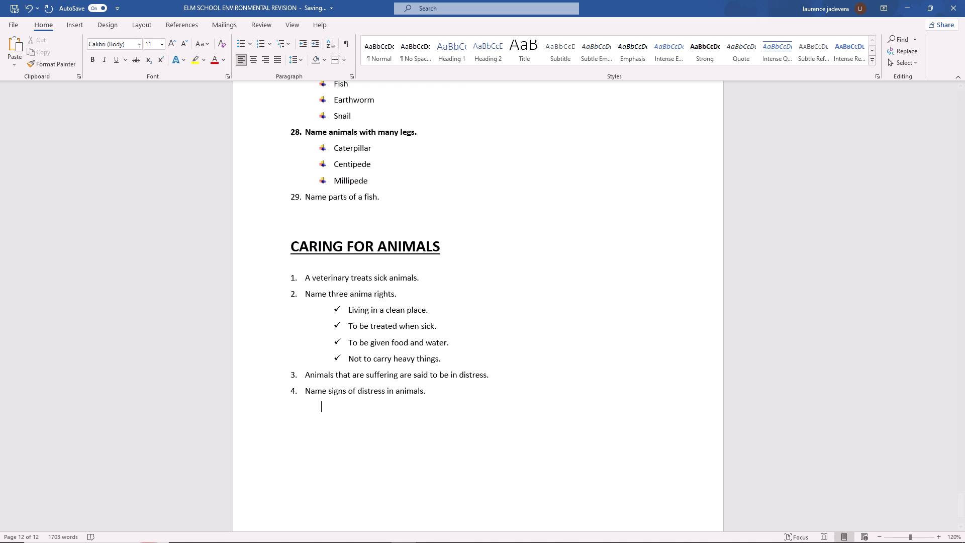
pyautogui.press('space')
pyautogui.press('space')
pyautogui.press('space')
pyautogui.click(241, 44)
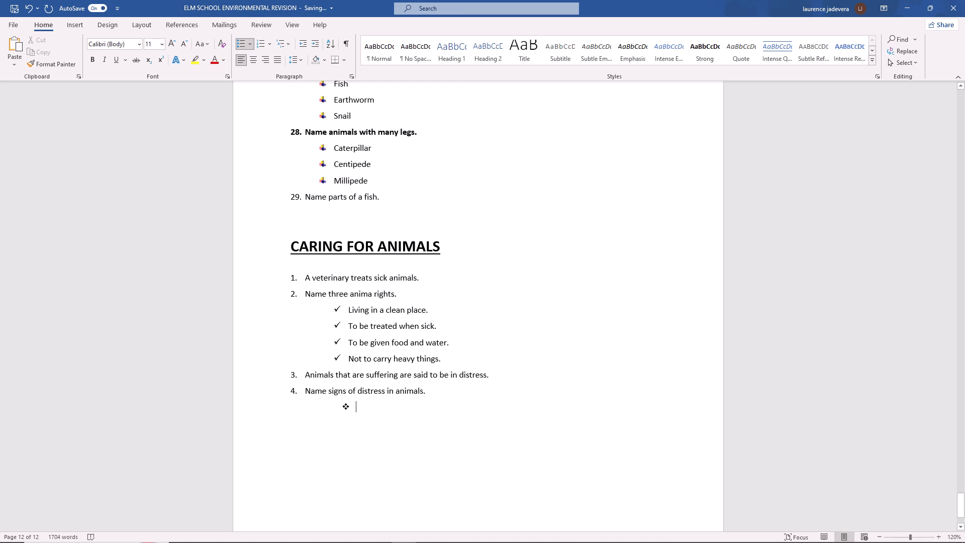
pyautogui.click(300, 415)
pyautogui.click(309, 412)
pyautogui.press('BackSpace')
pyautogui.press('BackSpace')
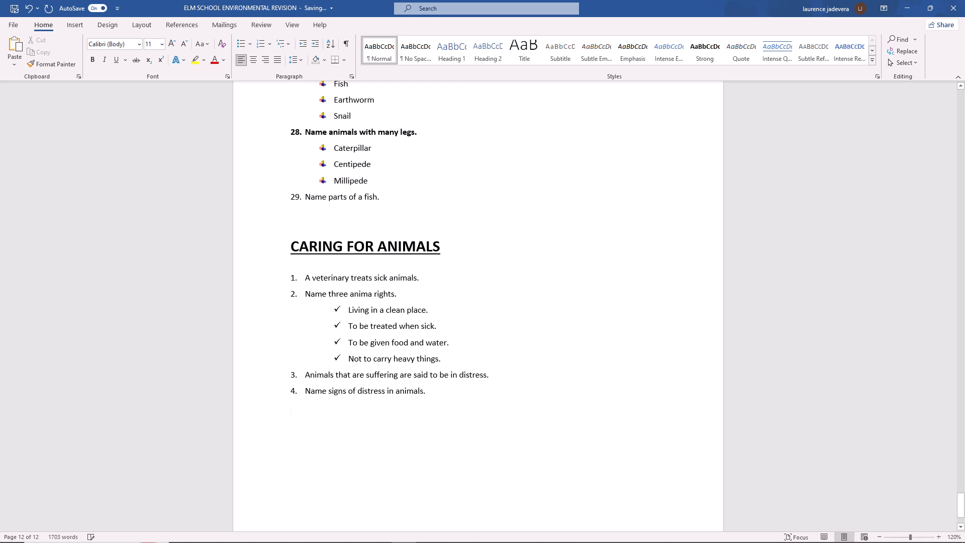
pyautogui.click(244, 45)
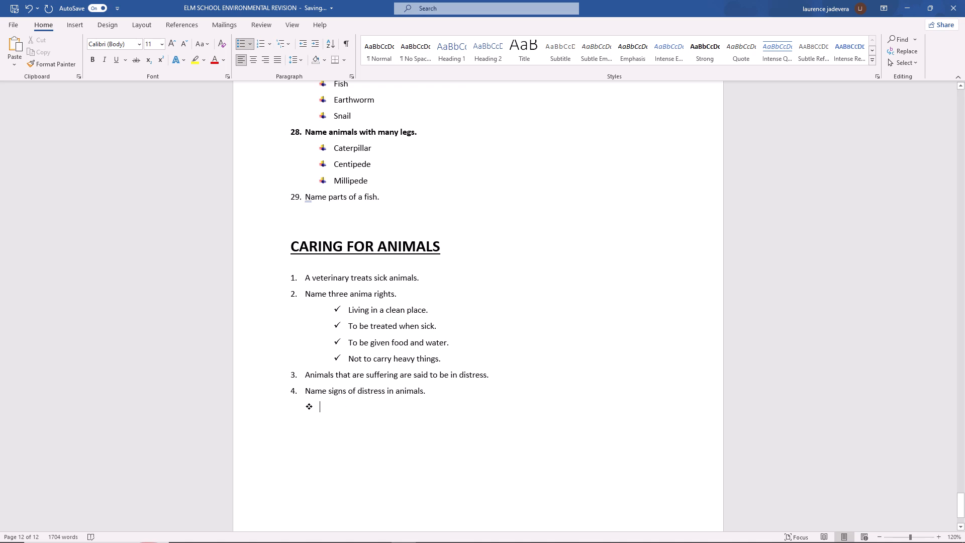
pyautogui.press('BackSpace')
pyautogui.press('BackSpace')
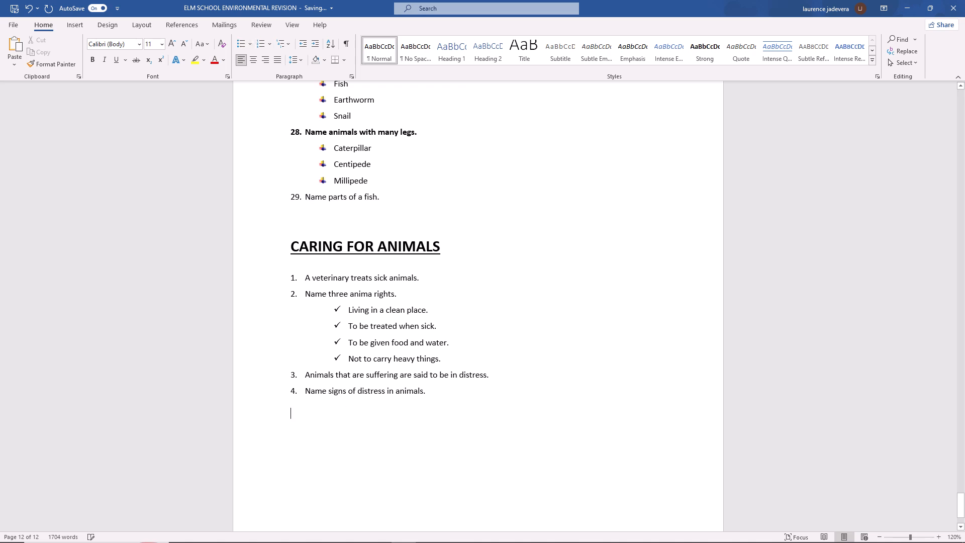
# Recreate the line below item 4 as an empty diamond bullet indented beneath the question text.
pyautogui.press('BackSpace')
pyautogui.press('Return')
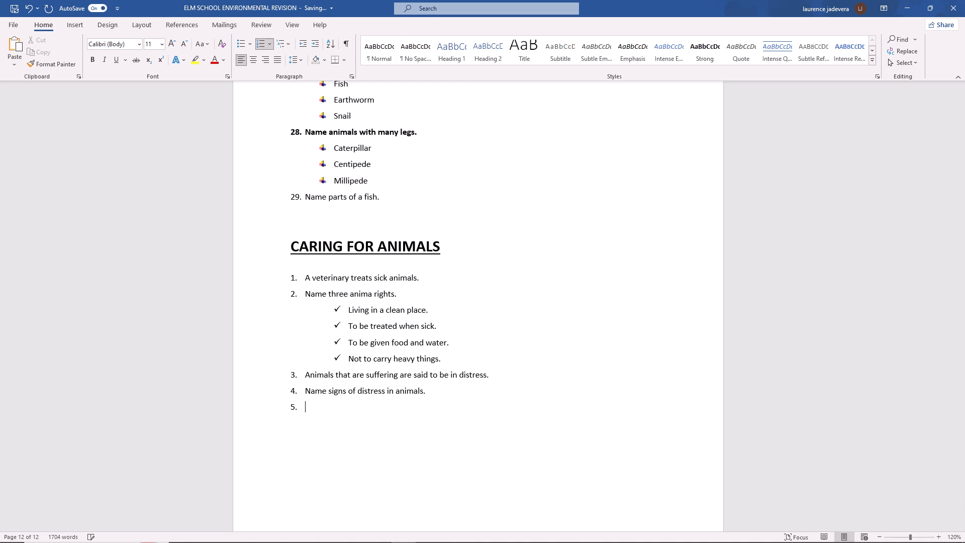
pyautogui.press('BackSpace')
pyautogui.click(242, 45)
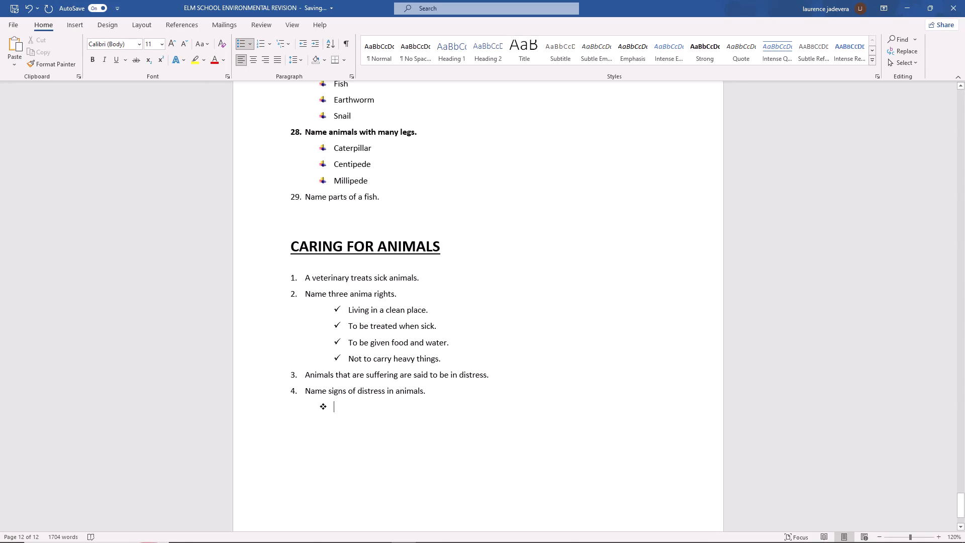
# Make item 2, "Name three anima rights.", bold.
pyautogui.scroll(-2, 283, 289)
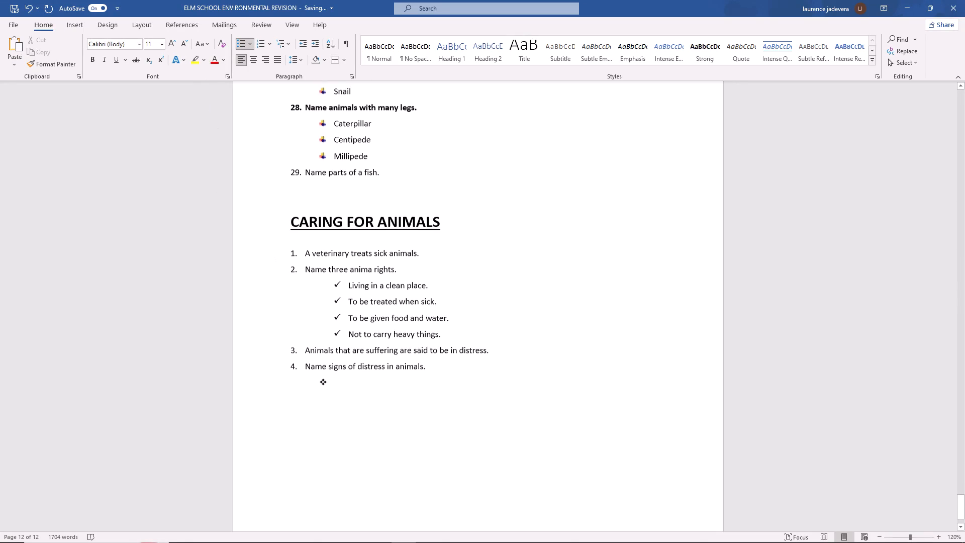
pyautogui.moveTo(413, 239); pyautogui.dragTo(281, 242)
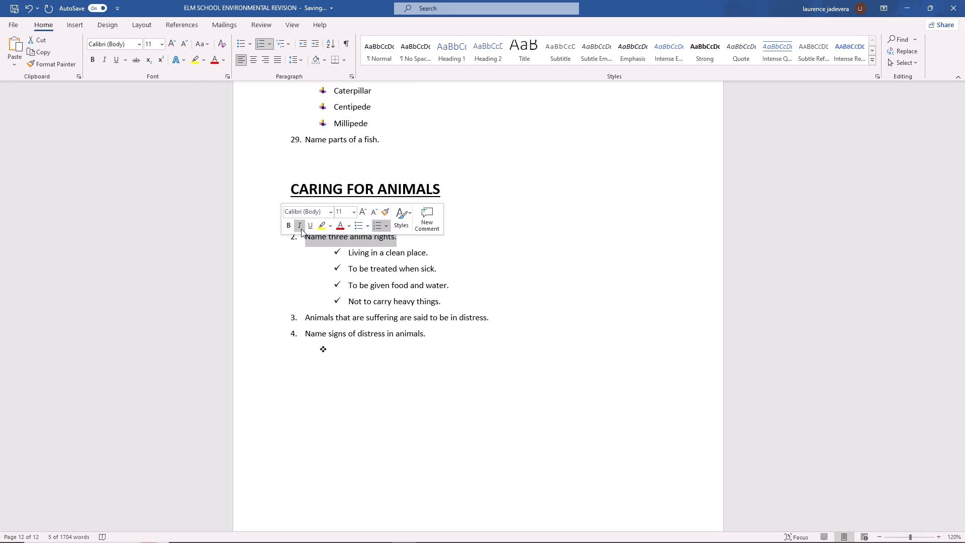
pyautogui.click(286, 223)
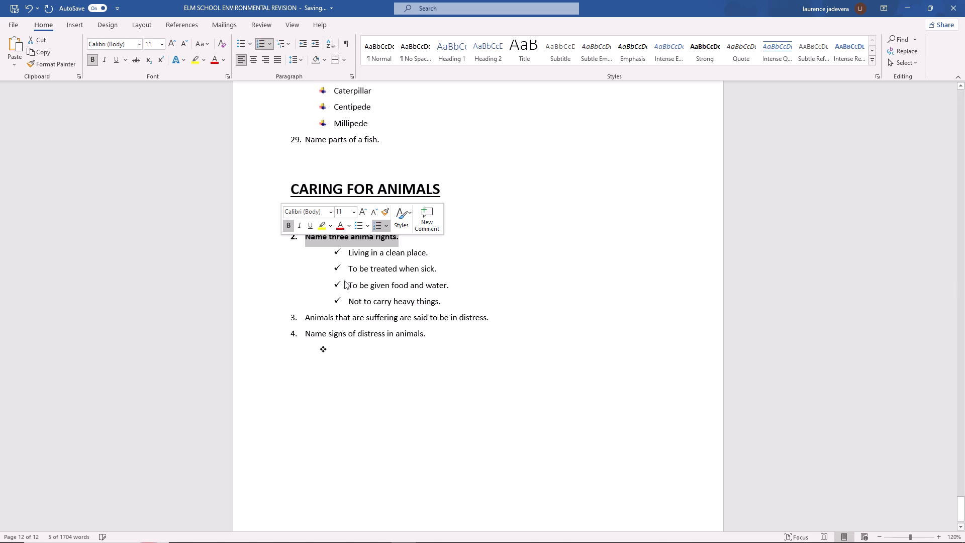
# Make "A veterinary" in item 1 and "distress." in item 3 bold and underlined.
pyautogui.moveTo(489, 320); pyautogui.dragTo(467, 326)
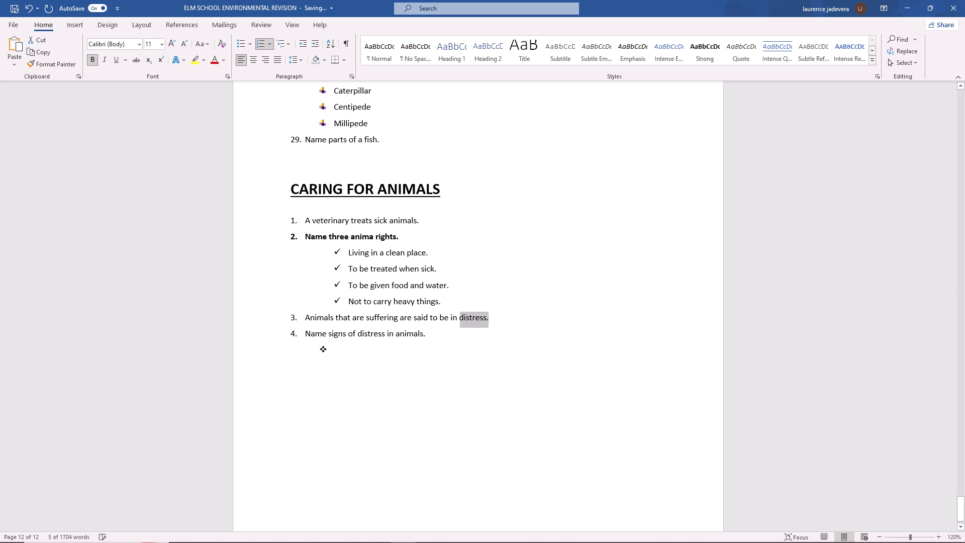
pyautogui.moveTo(467, 326); pyautogui.dragTo(465, 326)
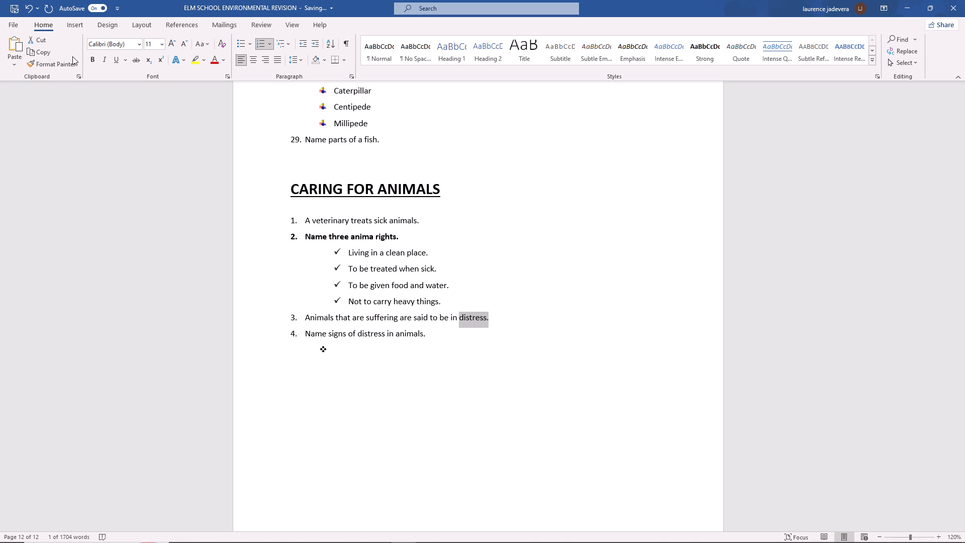
pyautogui.click(88, 62)
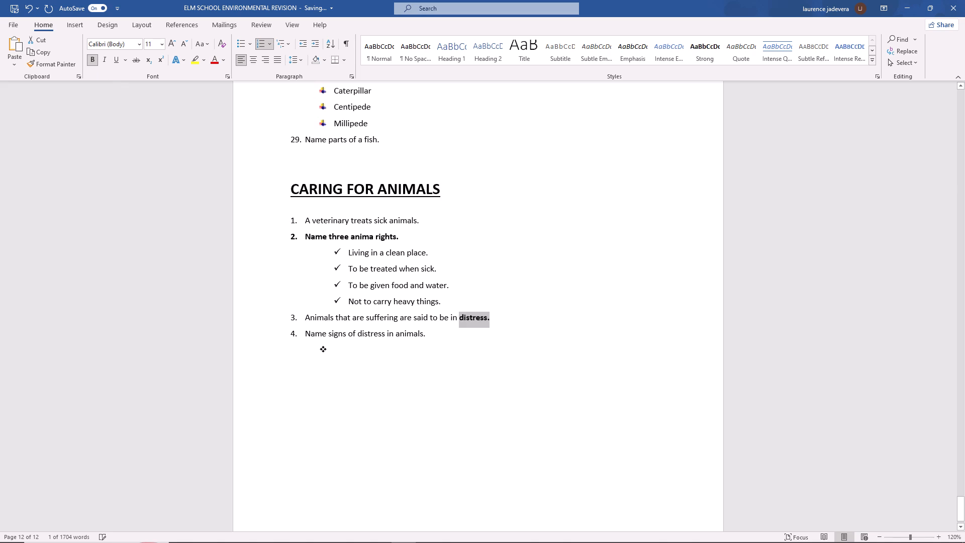
pyautogui.moveTo(349, 219); pyautogui.dragTo(304, 224)
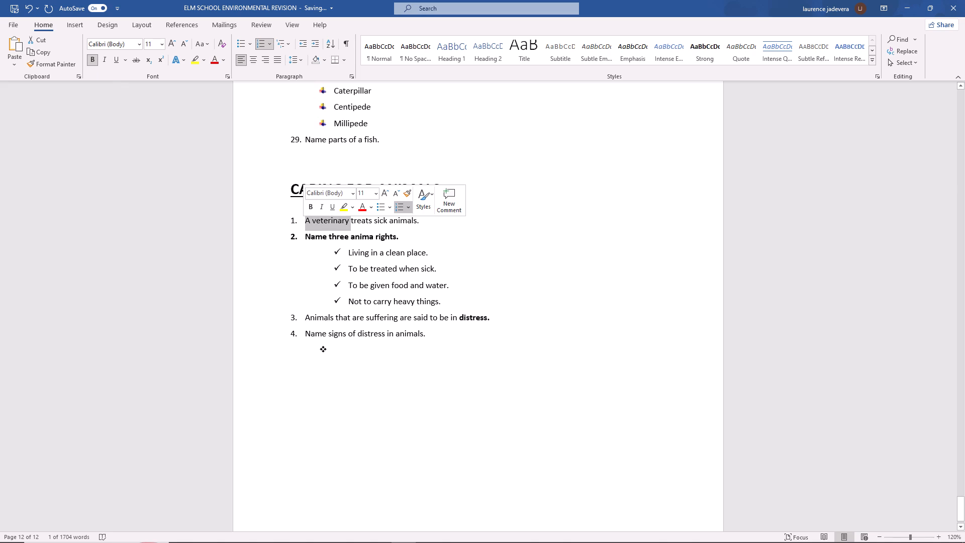
pyautogui.click(309, 209)
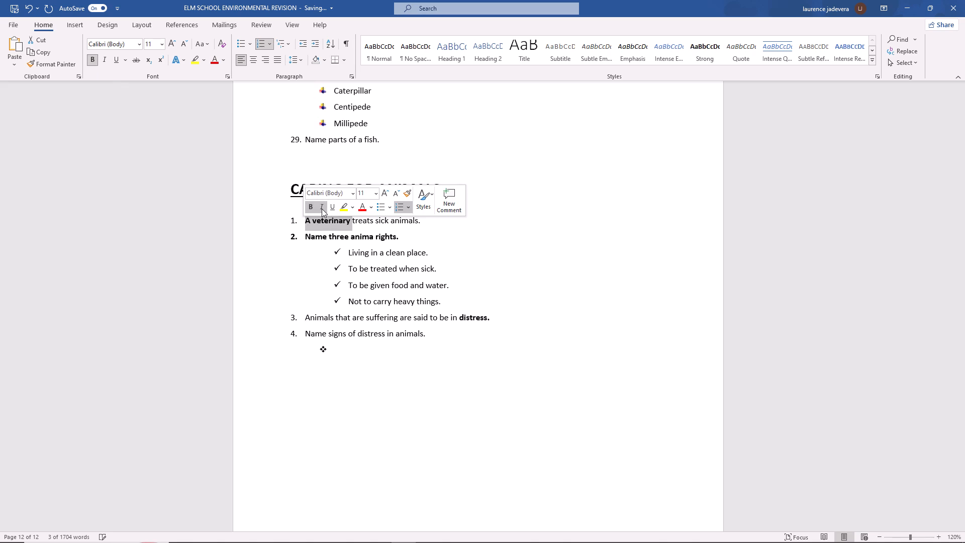
pyautogui.click(329, 209)
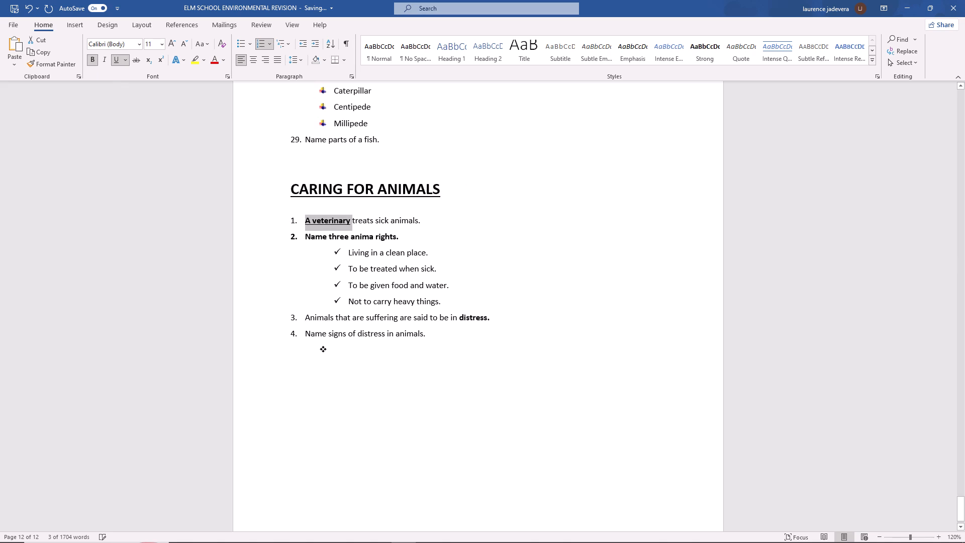
pyautogui.moveTo(495, 322); pyautogui.dragTo(461, 322)
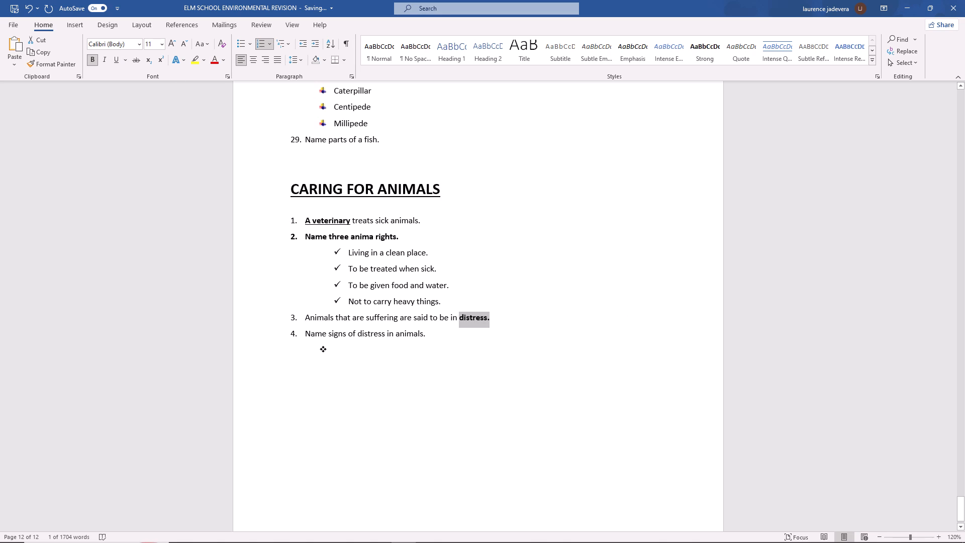
pyautogui.click(112, 57)
# Fill in item 4's diamond bullets: "They look weak", "Loss of appetite", "Saliva falls from the mouth", "Have watery eyes", "Produce certain sounds".
pyautogui.click(375, 332)
pyautogui.click(336, 351)
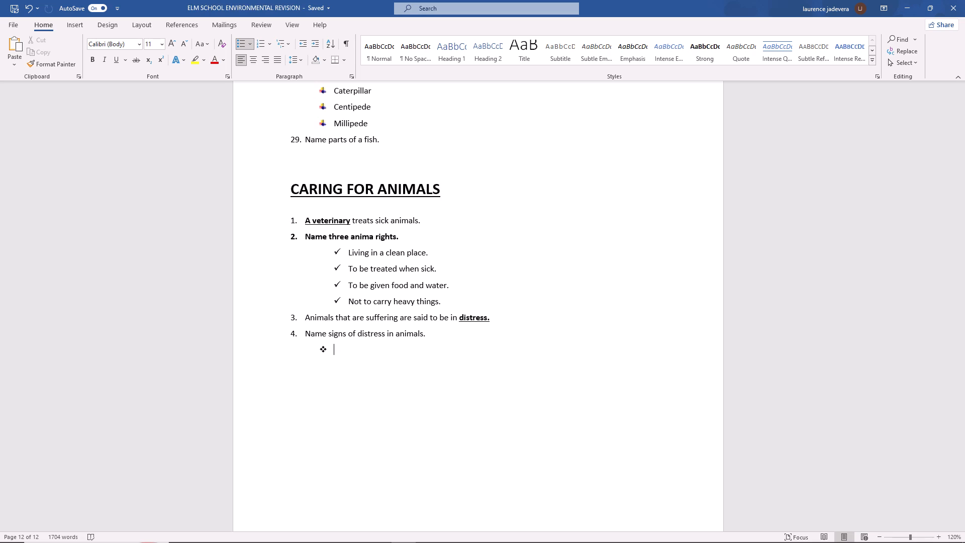
pyautogui.write('they look weak')
pyautogui.press('Return')
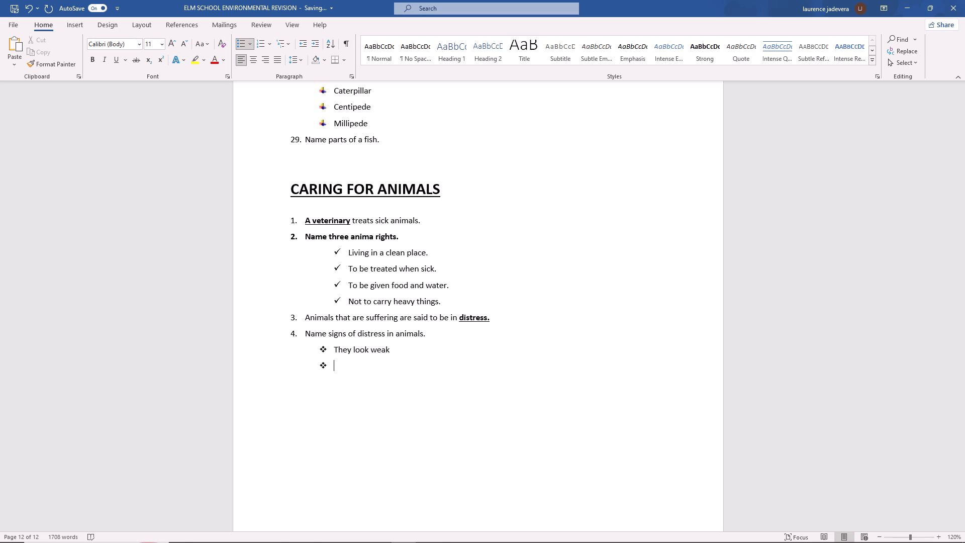
pyautogui.write('loss of a')
pyautogui.write('ppetite')
pyautogui.press('Return')
pyautogui.write('saliva falls from the mouth')
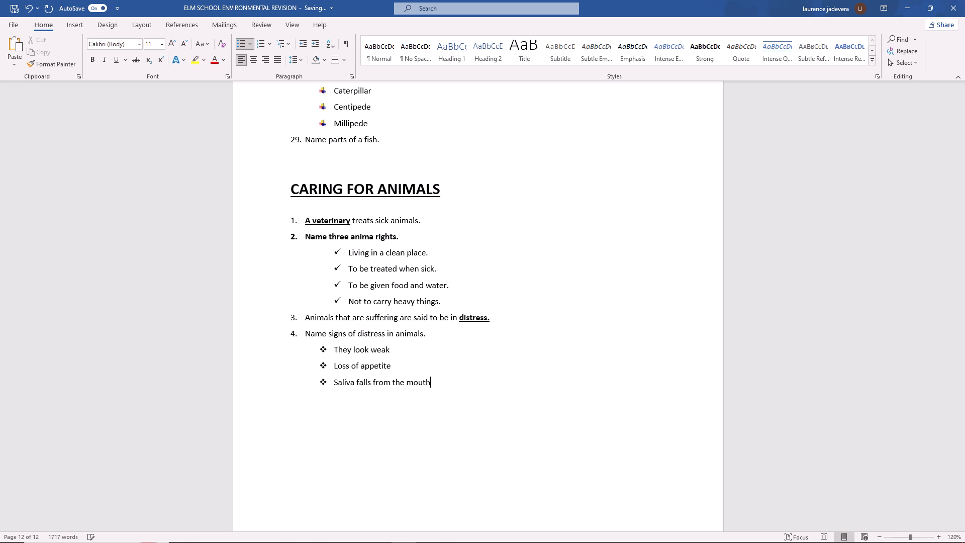
pyautogui.press('Return')
pyautogui.write('have watery eyes')
pyautogui.press('space')
pyautogui.press('Return')
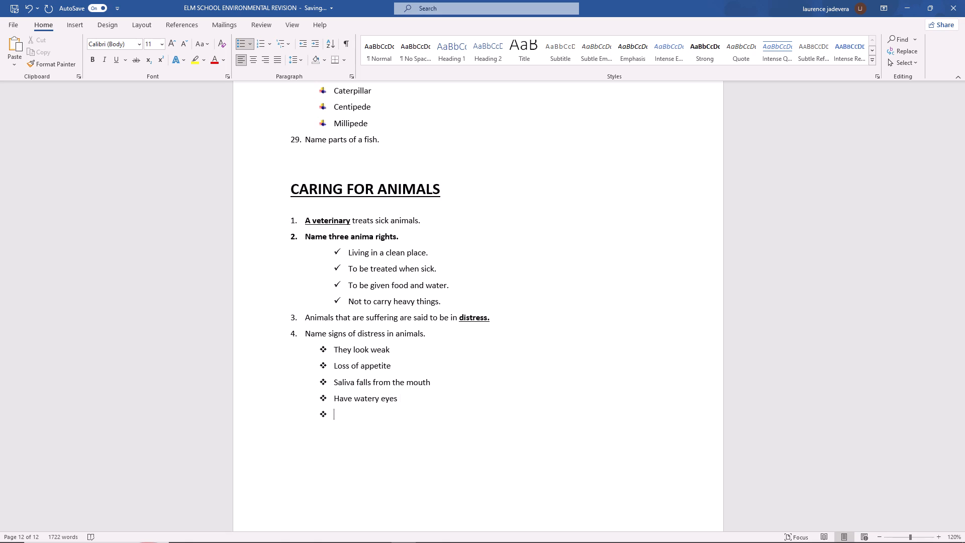
pyautogui.write('pro')
pyautogui.write('duce certainn sounds')
# End the bullets and add item 5, "When animals behave differently from others, we say the animals are in distress.", followed by an empty numbered item.
pyautogui.press('Return')
pyautogui.press('Return')
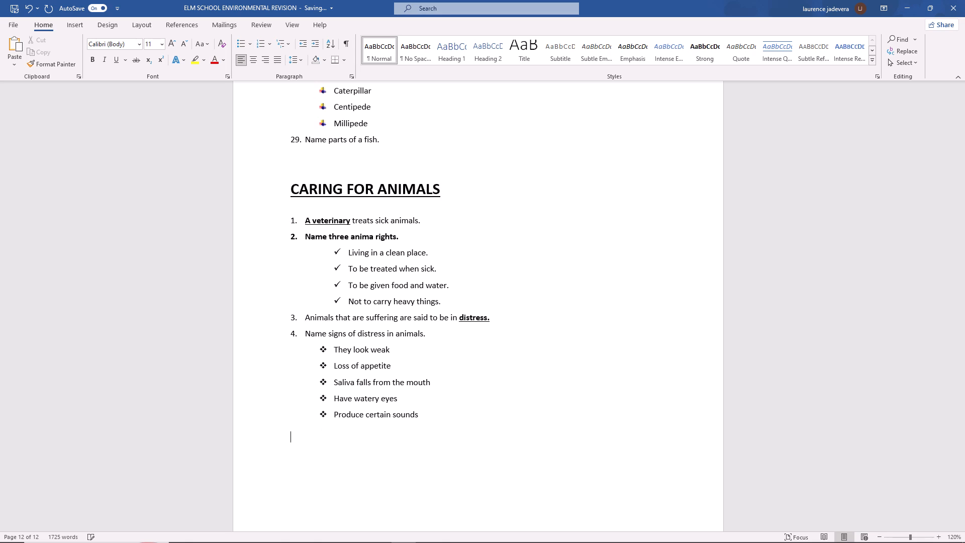
pyautogui.write('5.')
pyautogui.press('space')
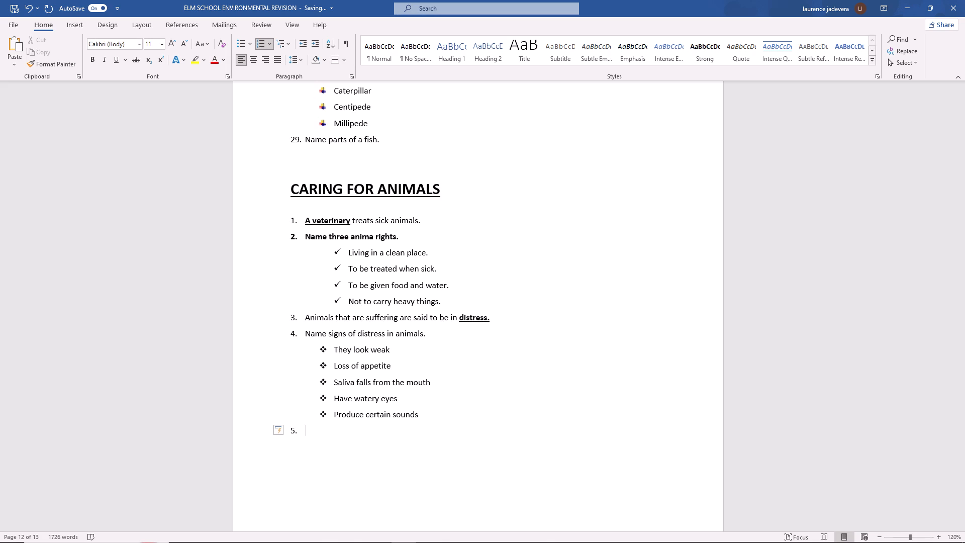
pyautogui.write('when animals behave differently fr')
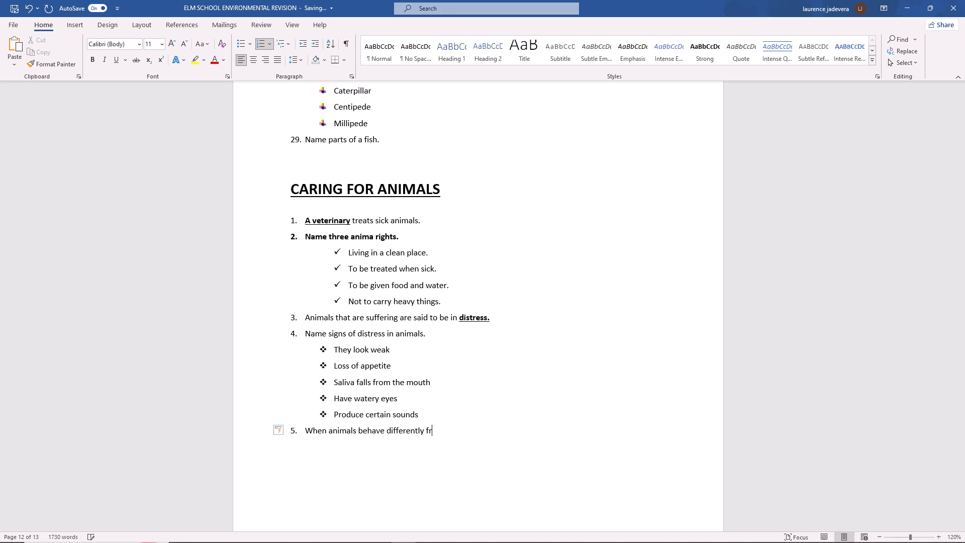
pyautogui.write('i')
pyautogui.press('BackSpace')
pyautogui.write('om')
pyautogui.press('space')
pyautogui.write('others')
pyautogui.press('space')
pyautogui.press('BackSpace')
pyautogui.write(', we say')
pyautogui.press('space')
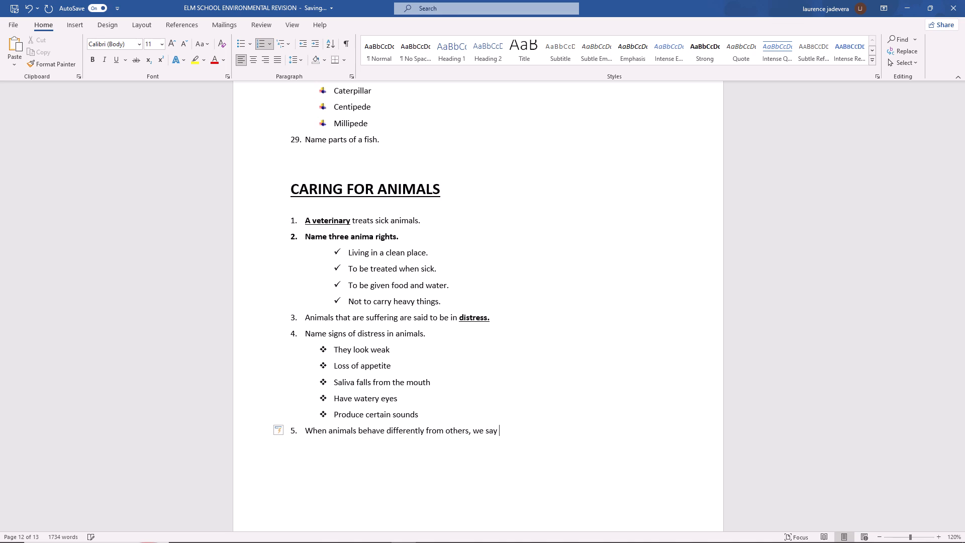
pyautogui.write('the animals are in distress.')
pyautogui.press('Return')
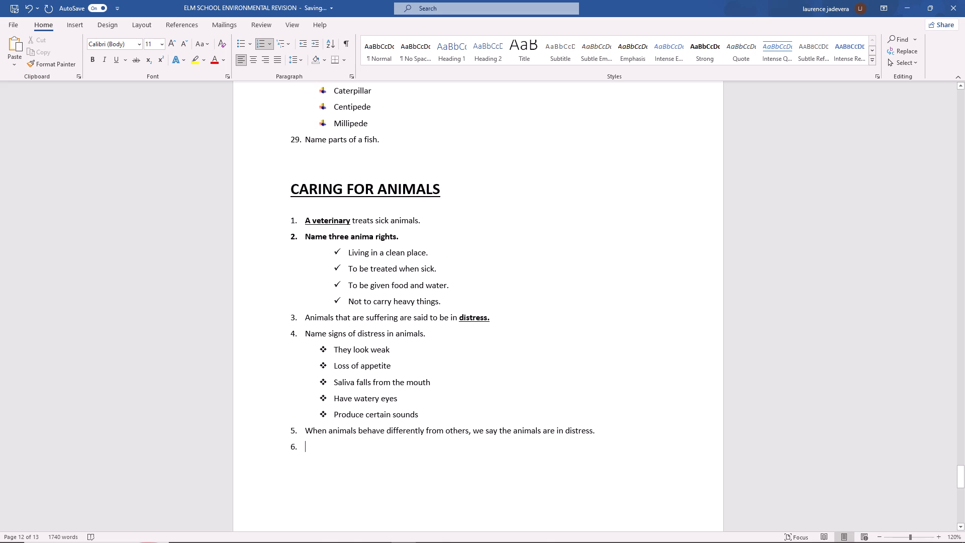
# Make "distress." at the end of item 5 bold and underlined.
pyautogui.moveTo(595, 433); pyautogui.dragTo(569, 439)
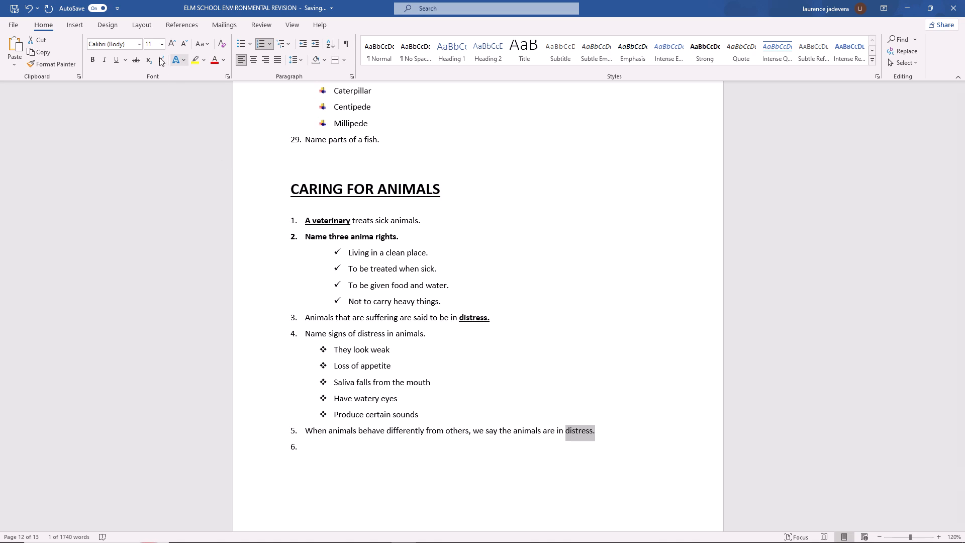
pyautogui.click(91, 60)
pyautogui.click(116, 59)
# Write item 6 as "Write ways of caring for animals in distress".
pyautogui.click(300, 449)
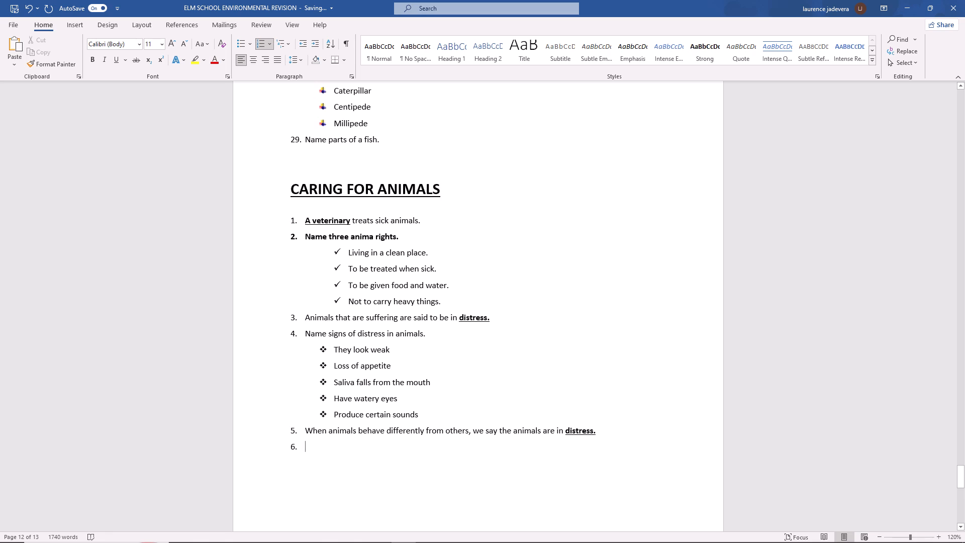
pyautogui.write('wru')
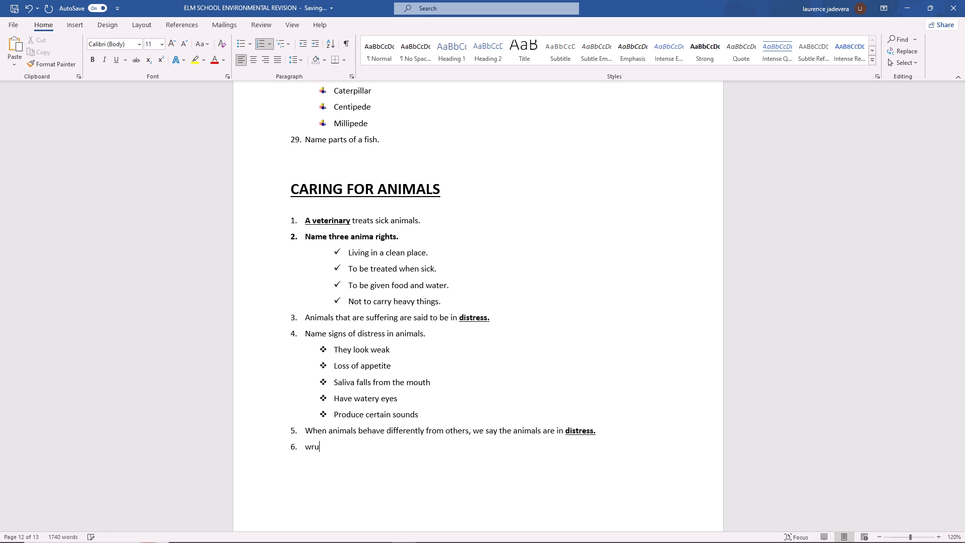
pyautogui.press('BackSpace')
pyautogui.write('ite ways for')
pyautogui.press('space')
pyautogui.press('BackSpace')
pyautogui.press('BackSpace')
pyautogui.press('BackSpace')
pyautogui.press('BackSpace')
pyautogui.write('of caring for animals')
pyautogui.press('space')
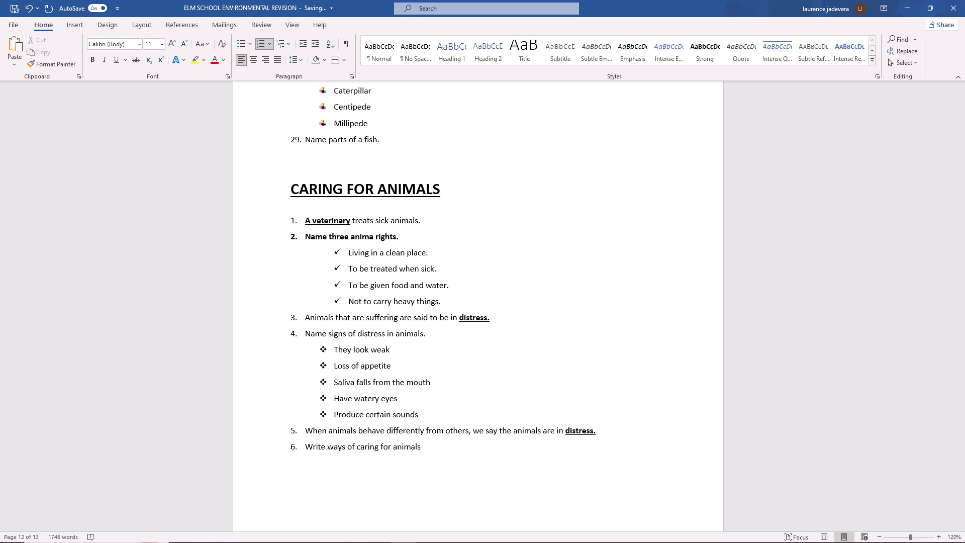
pyautogui.write('in distress')
# End item 6 with a period and add an empty, unnumbered line below it.
pyautogui.press('.')
pyautogui.press('Return')
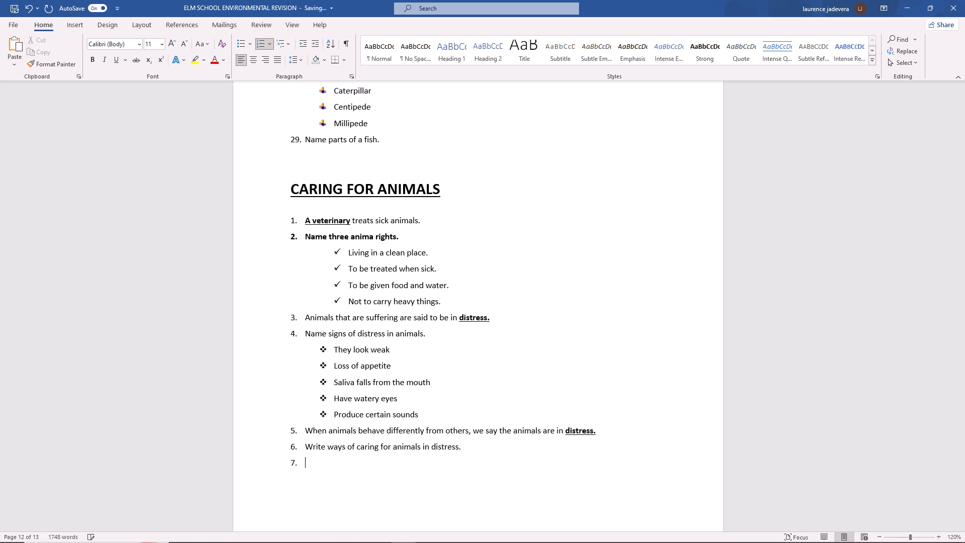
pyautogui.press('BackSpace')
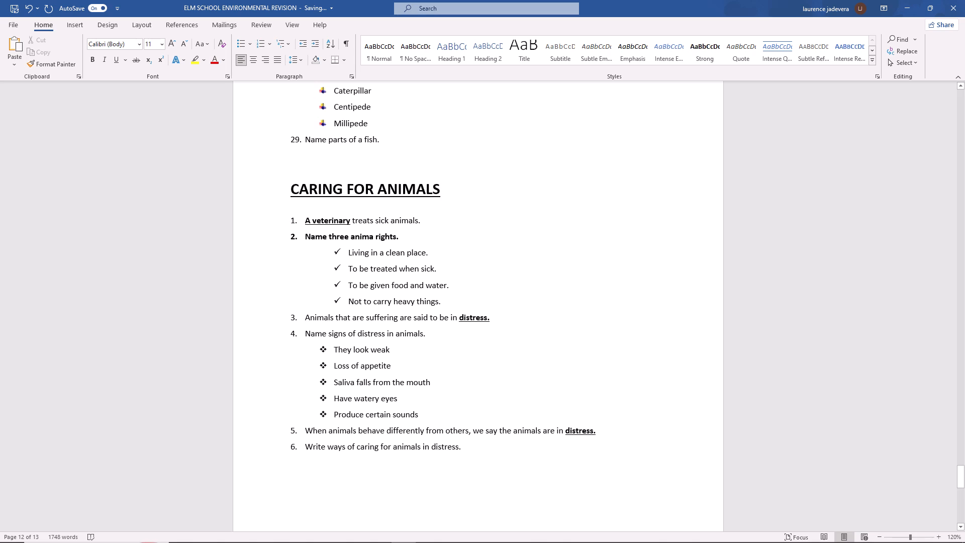
# Make the whole of item 6, "Write ways of caring for animals in distress.", bold.
pyautogui.moveTo(470, 456); pyautogui.dragTo(279, 448)
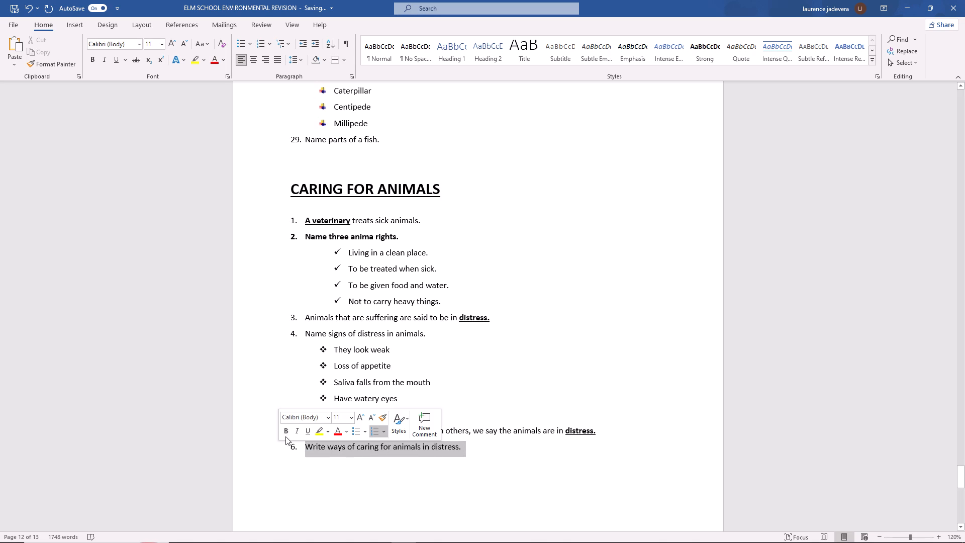
pyautogui.click(288, 434)
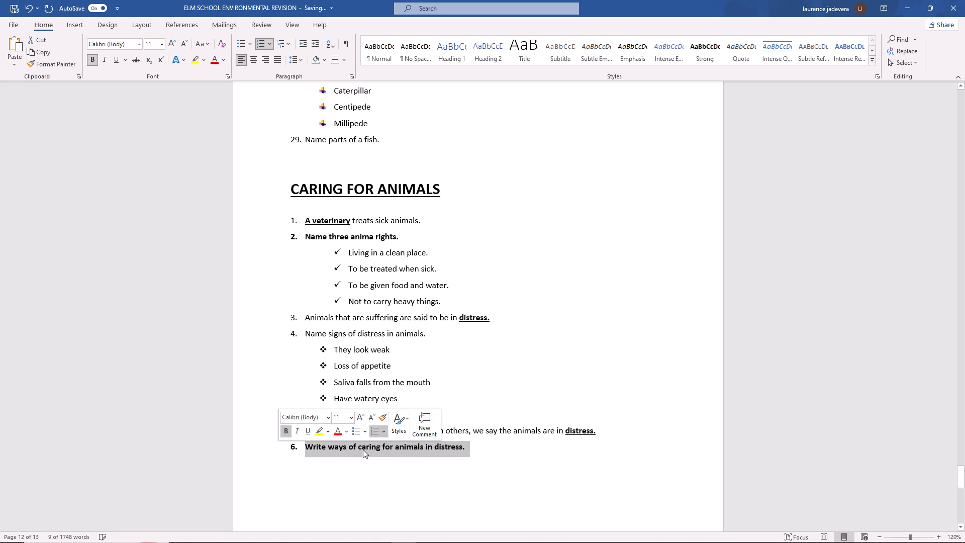
# Start a square-bulleted list under item 6 with "Give them enough food.", followed by an empty bullet.
pyautogui.click(476, 463)
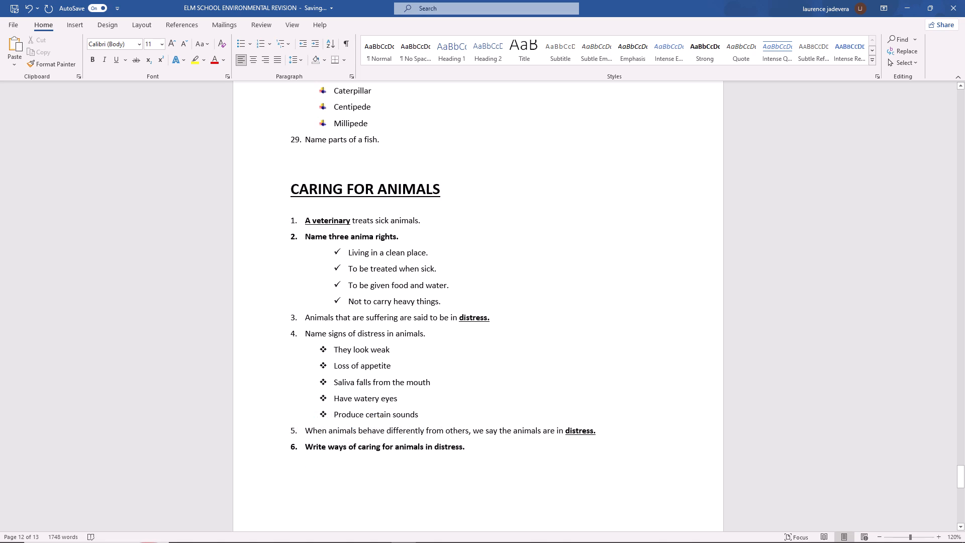
pyautogui.click(243, 42)
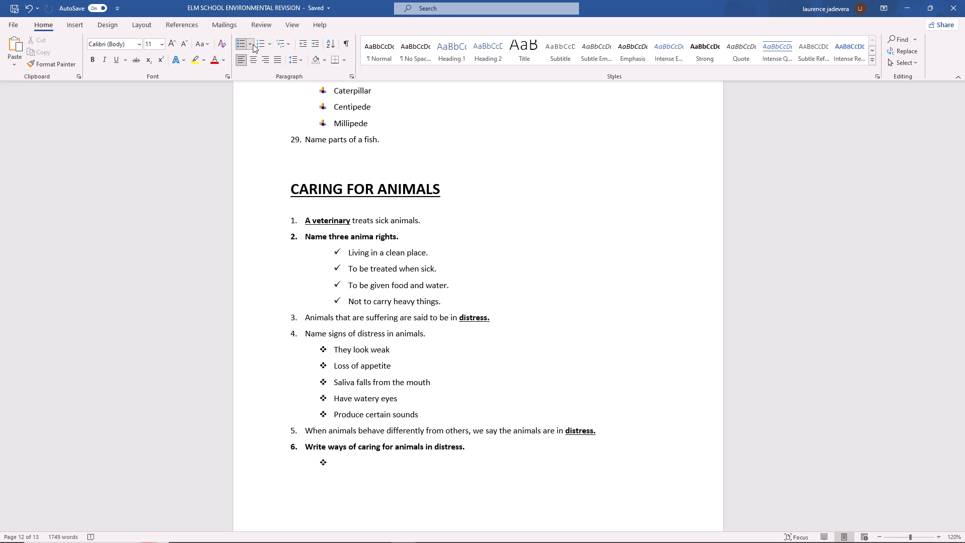
pyautogui.click(253, 44)
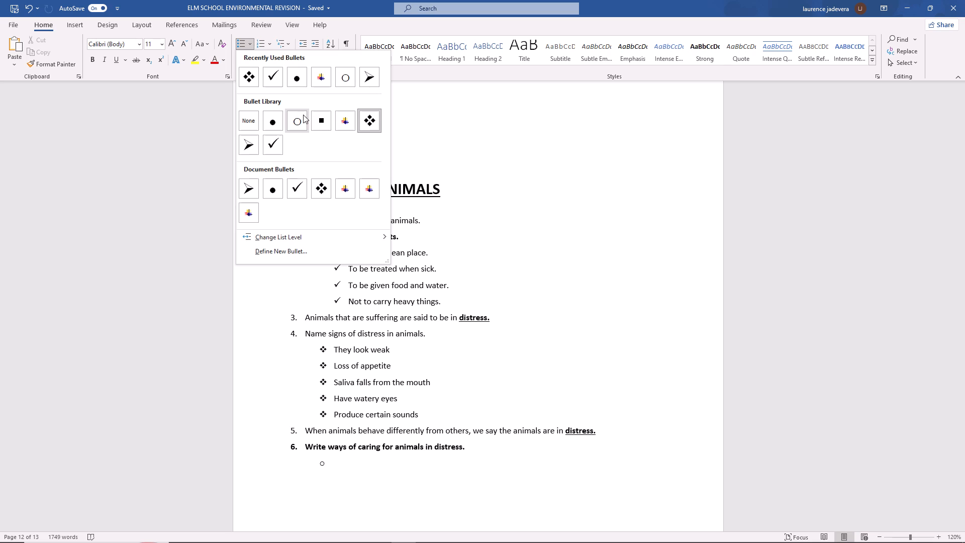
pyautogui.click(326, 124)
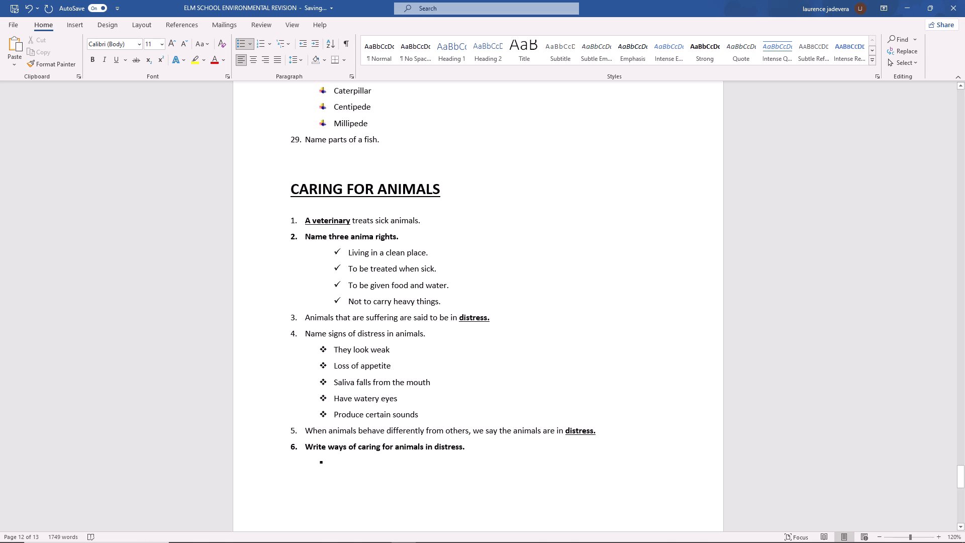
pyautogui.write('give them enough food')
pyautogui.press('.')
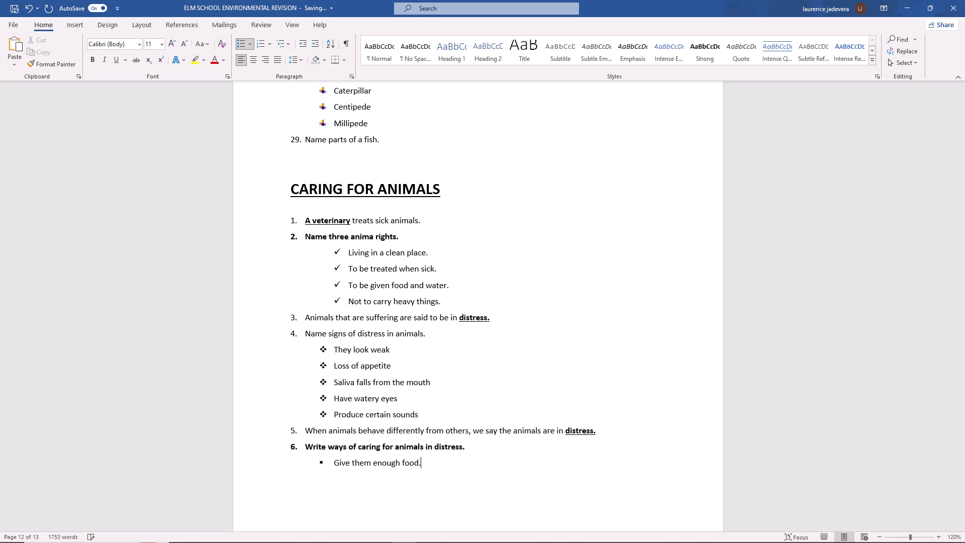
pyautogui.press('Return')
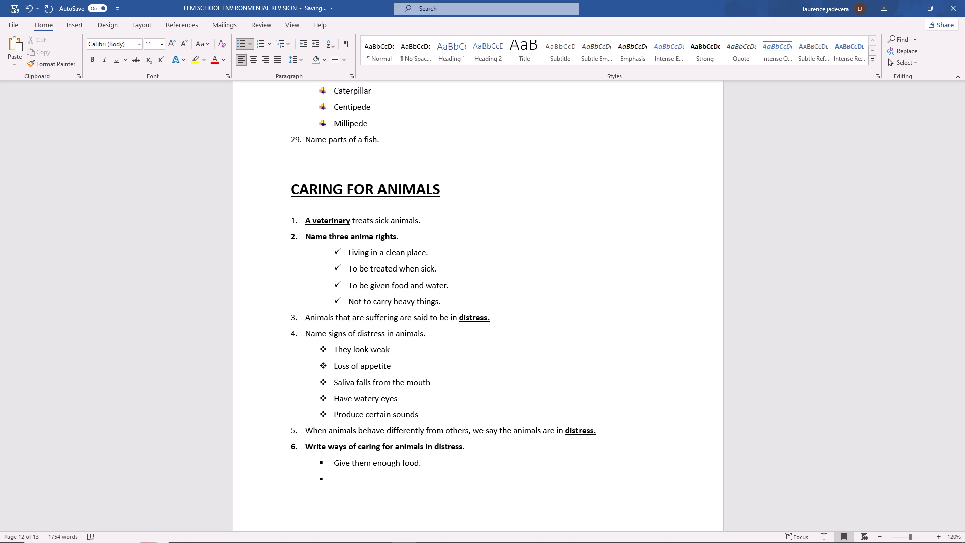